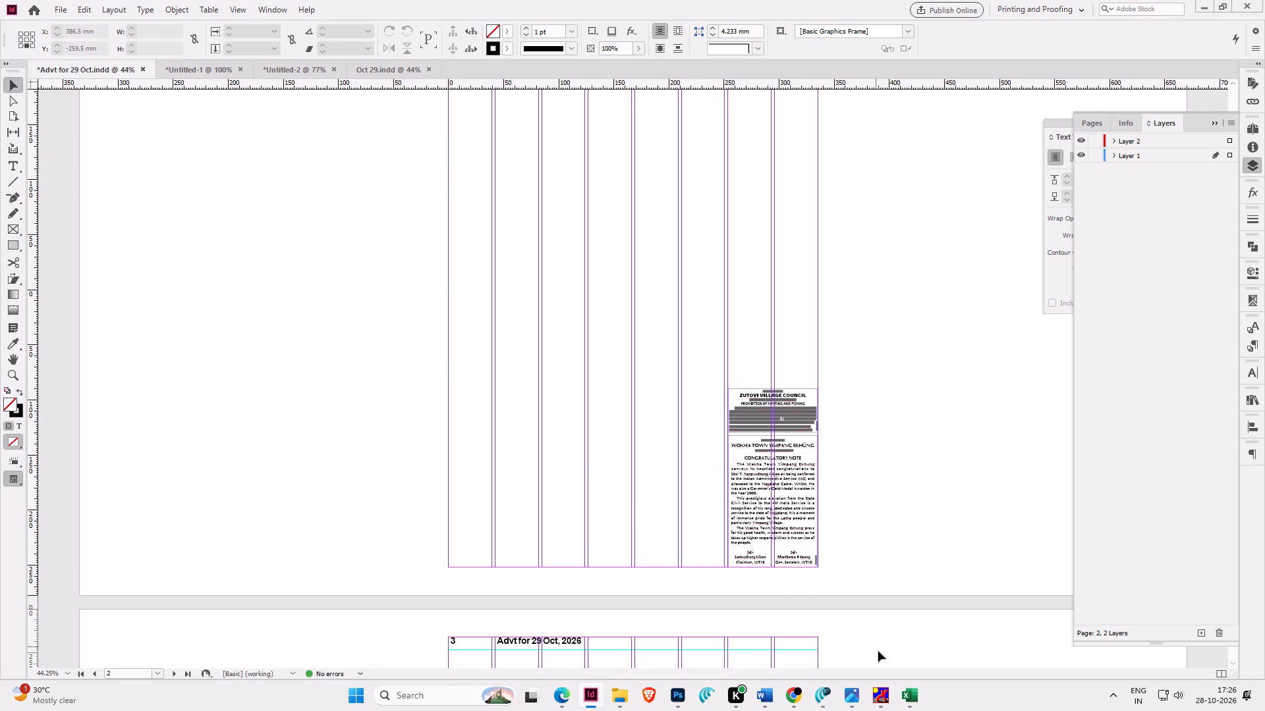
Switch to the Printorder workbook in Excel and look through the locations, names and copy quantities on Sheet1.
left_click(907, 693)
left_click(362, 236)
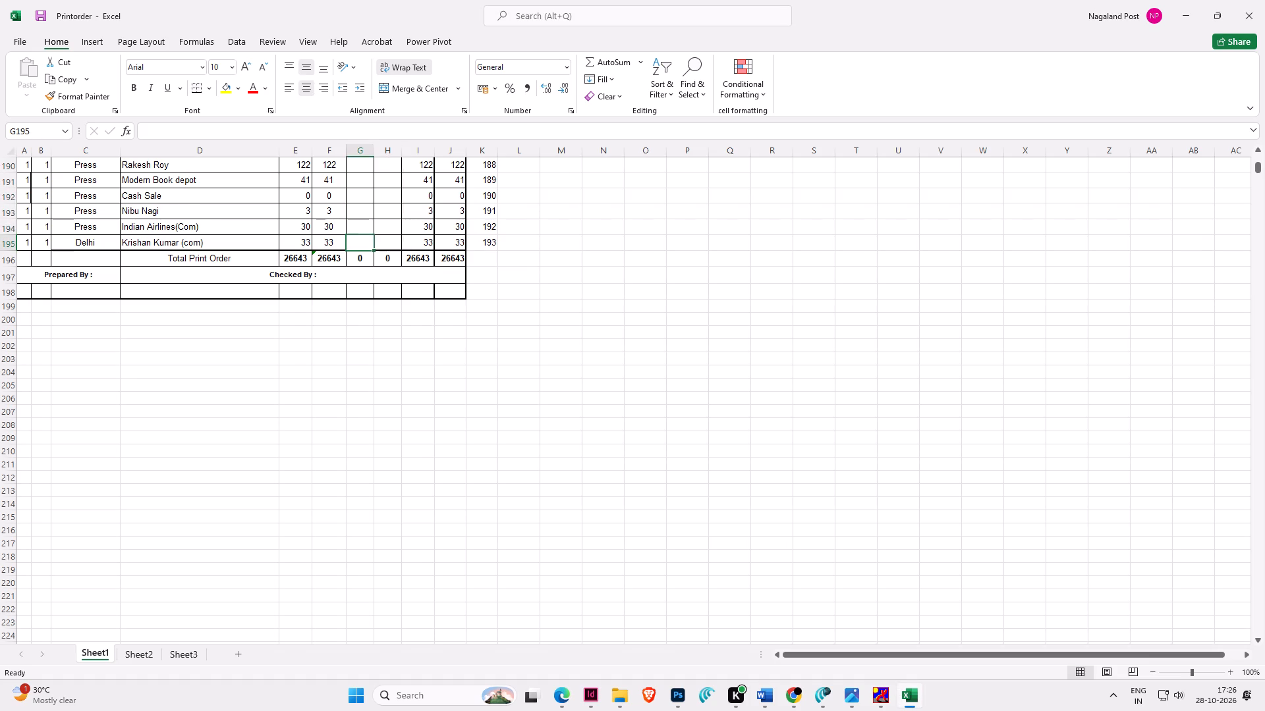
scroll(362, 236, "up", 4)
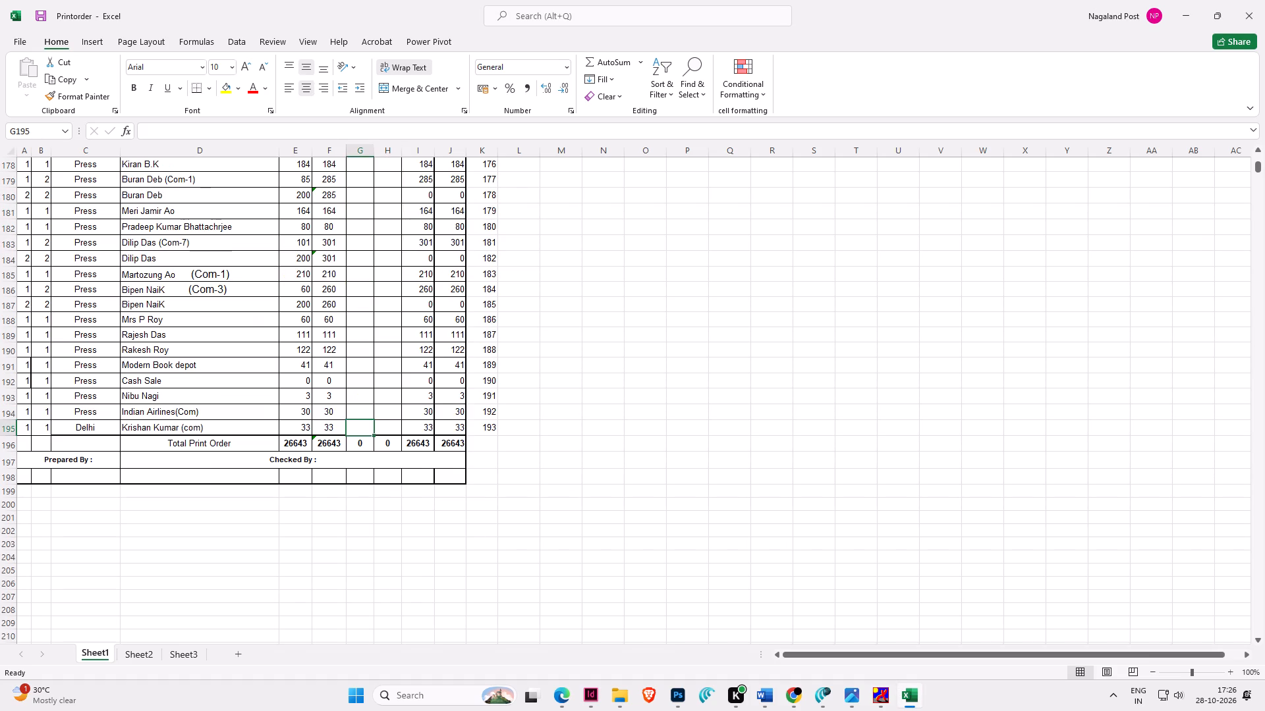
scroll(362, 236, "up", 13)
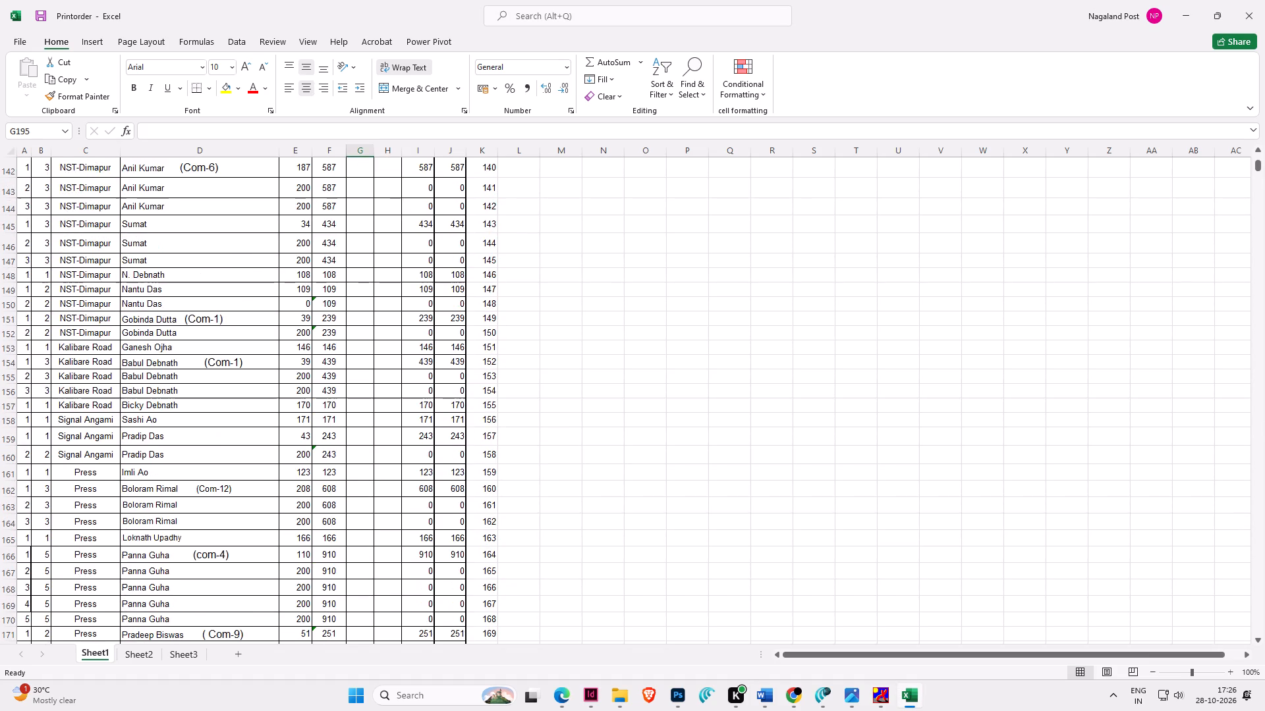
scroll(362, 236, "up", 14)
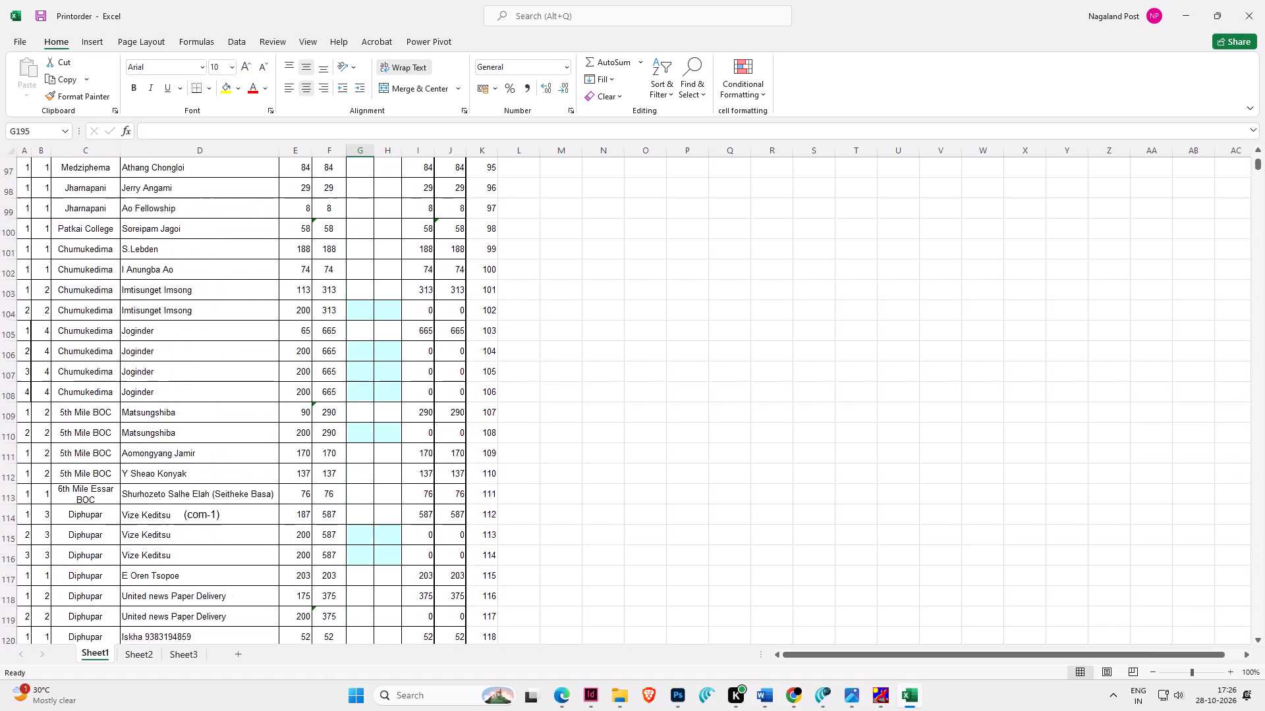
scroll(362, 236, "up", 5)
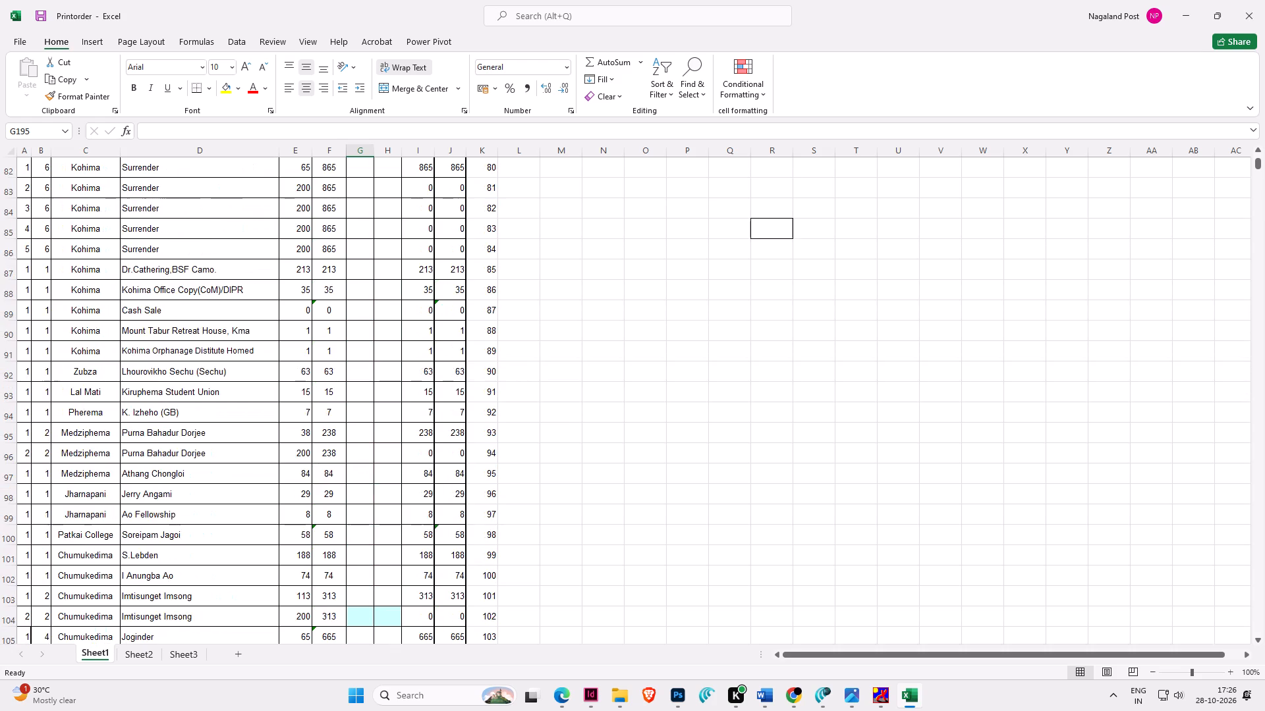
scroll(362, 236, "up", 1)
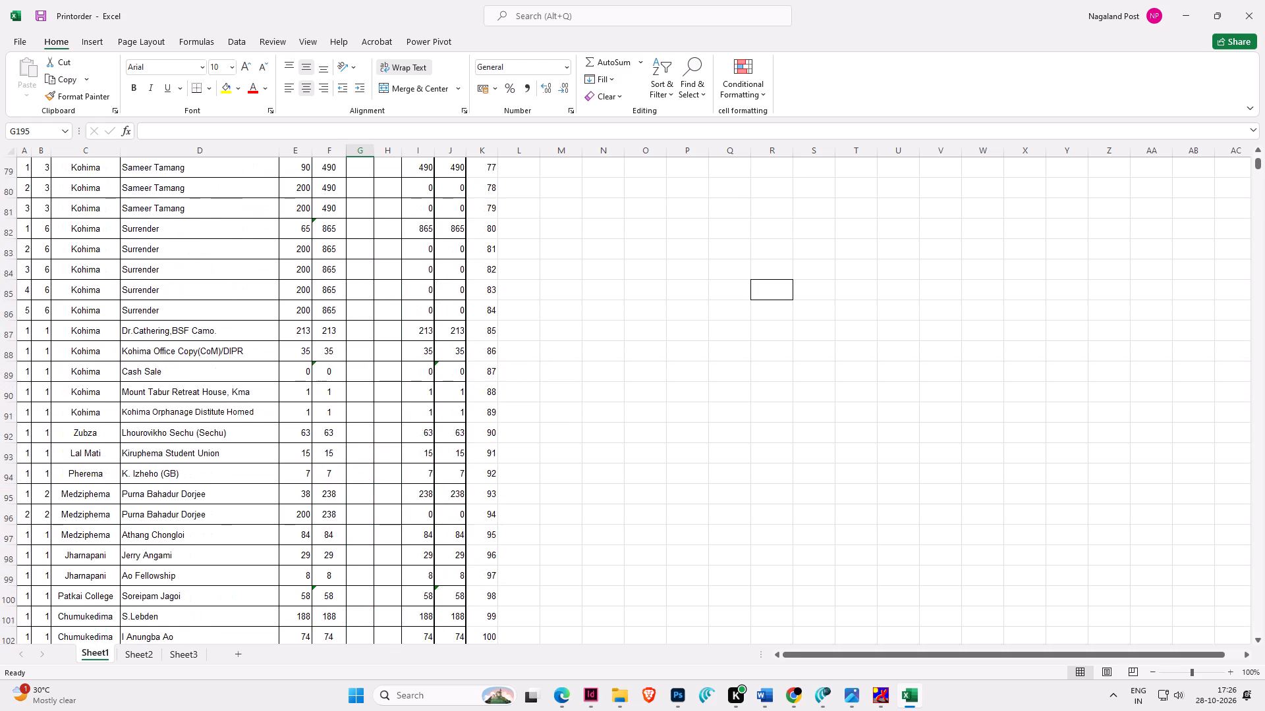
scroll(362, 236, "up", 10)
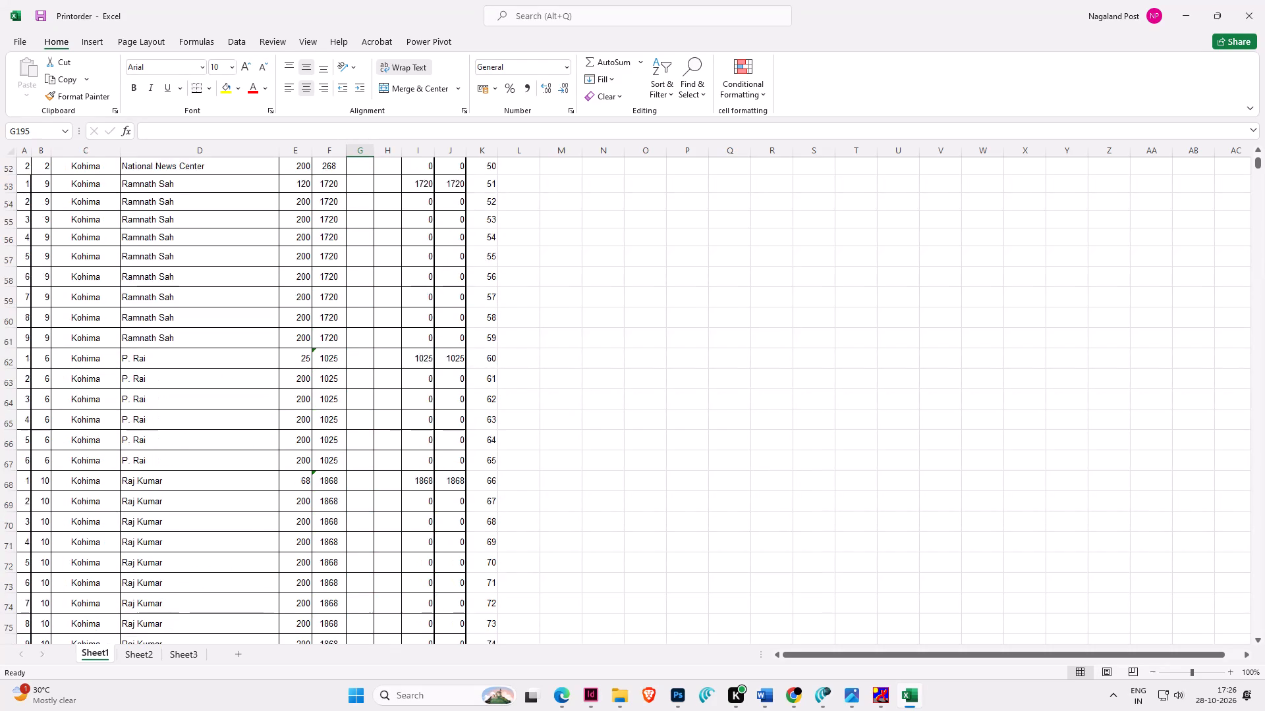
scroll(362, 236, "up", 9)
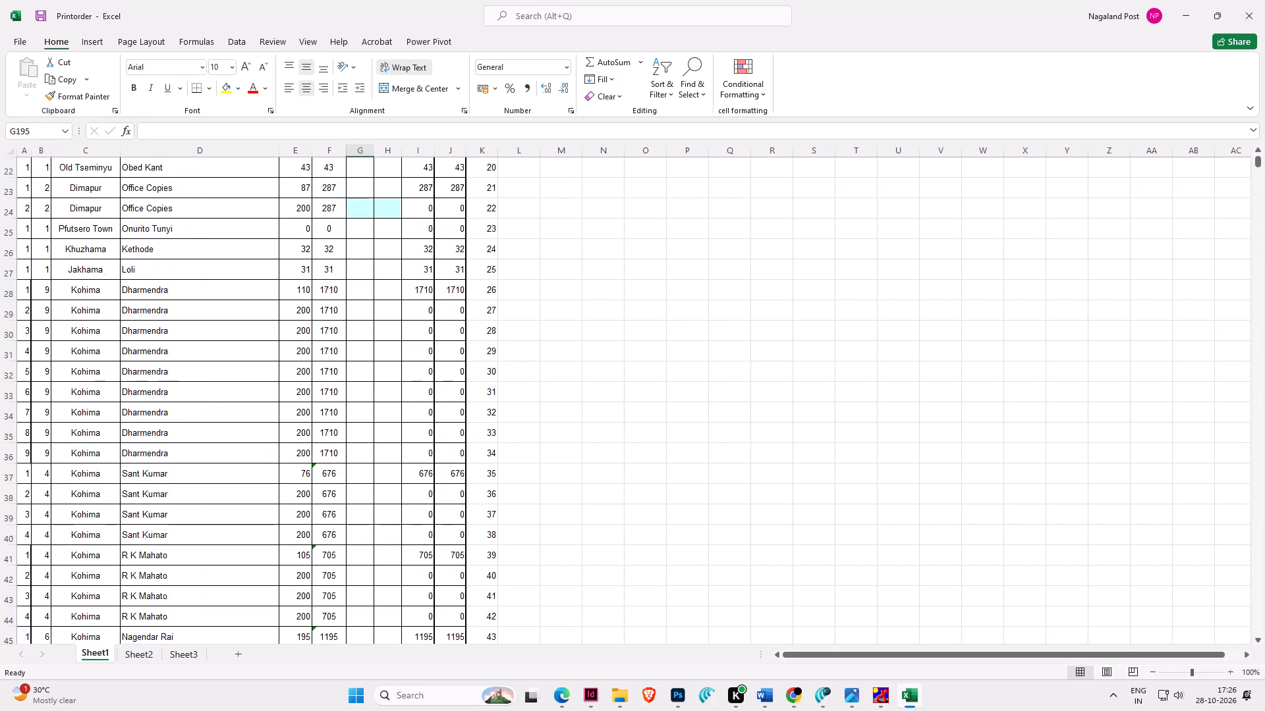
scroll(362, 236, "up", 3)
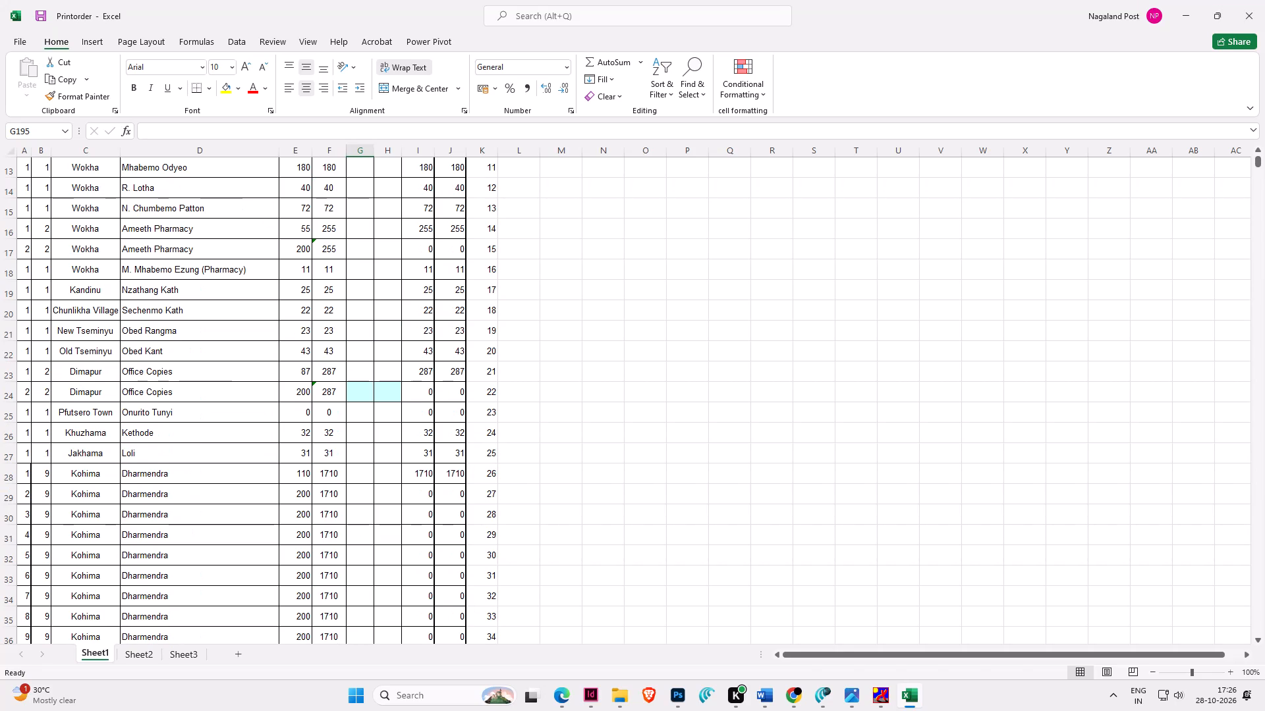
scroll(362, 236, "down", 6)
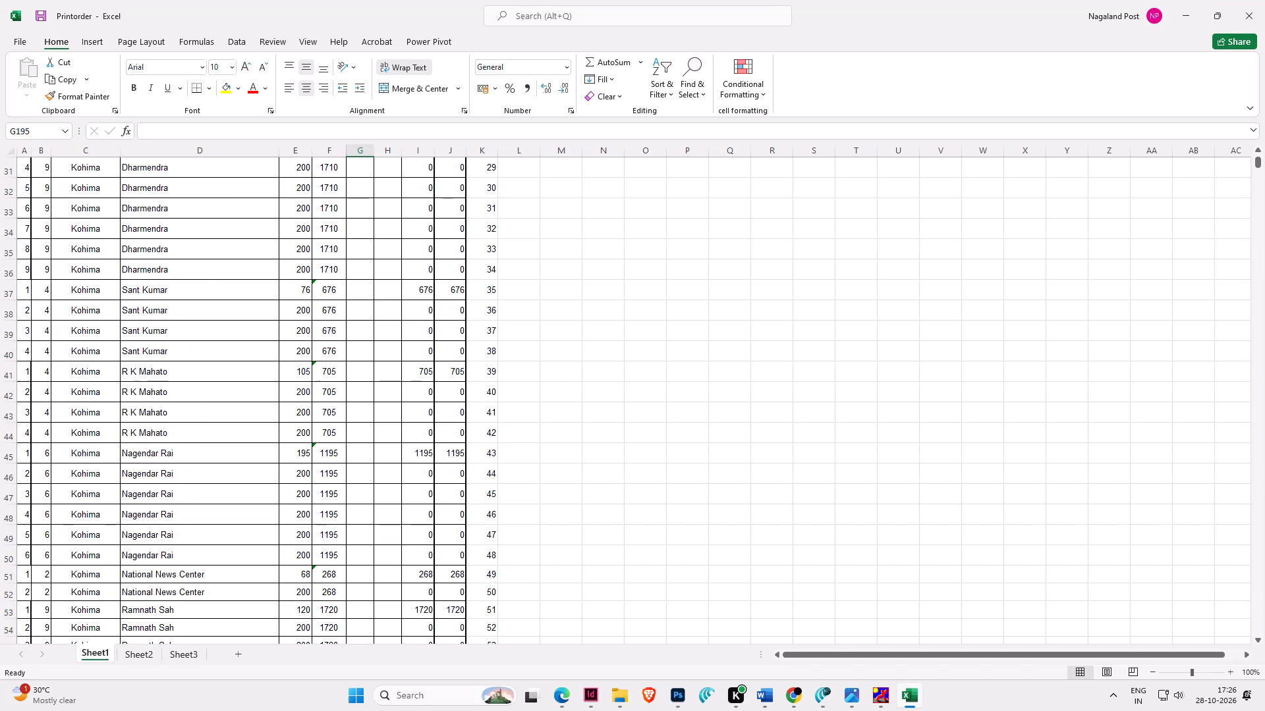
scroll(362, 236, "down", 4)
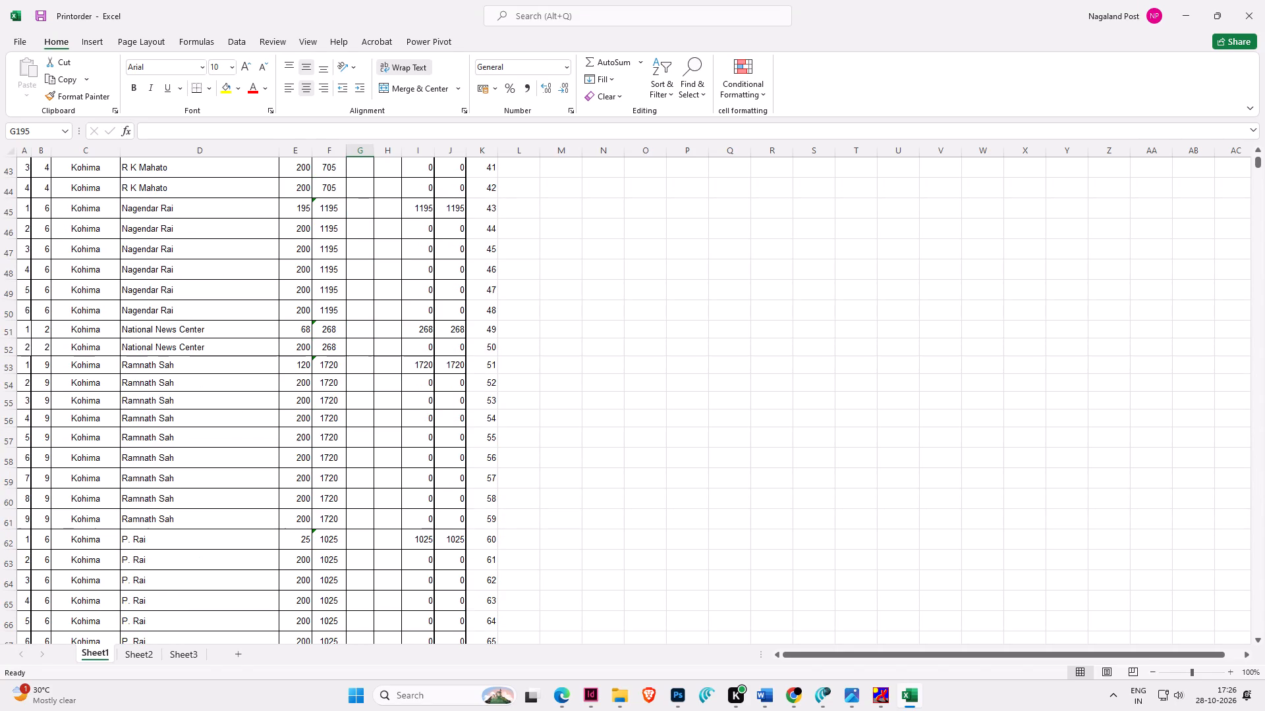
scroll(362, 236, "down", 6)
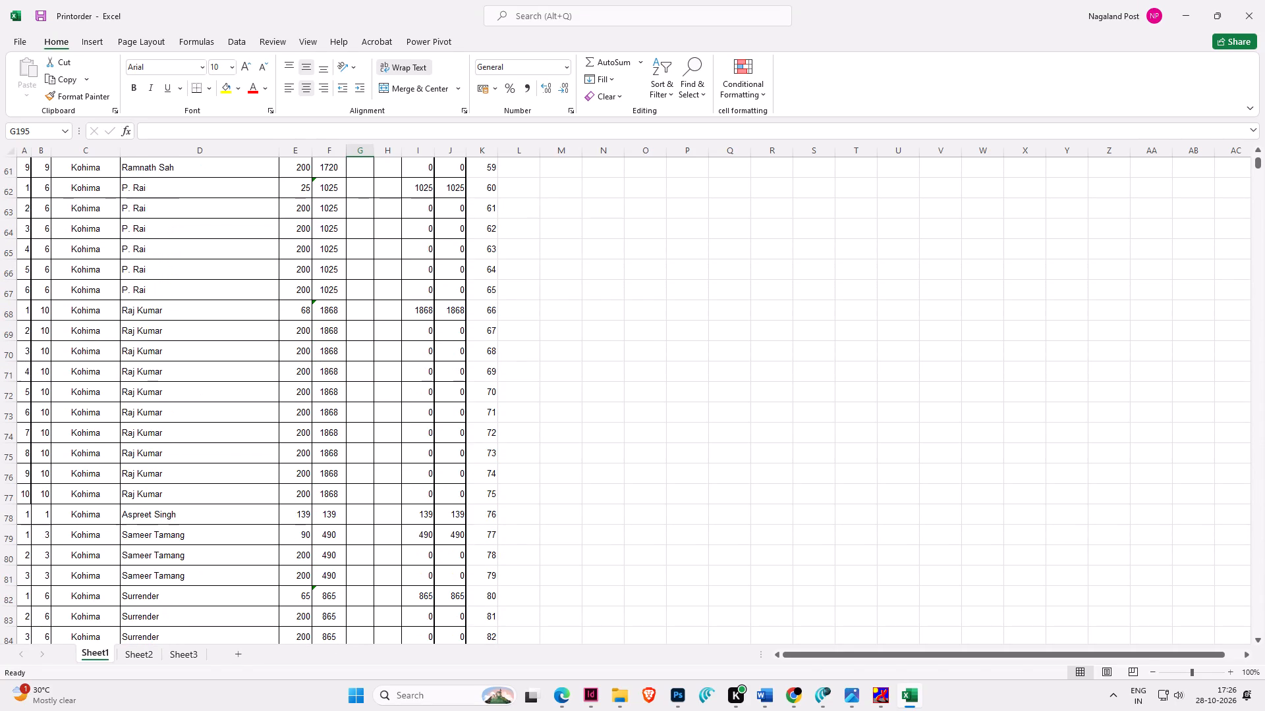
scroll(362, 236, "down", 2)
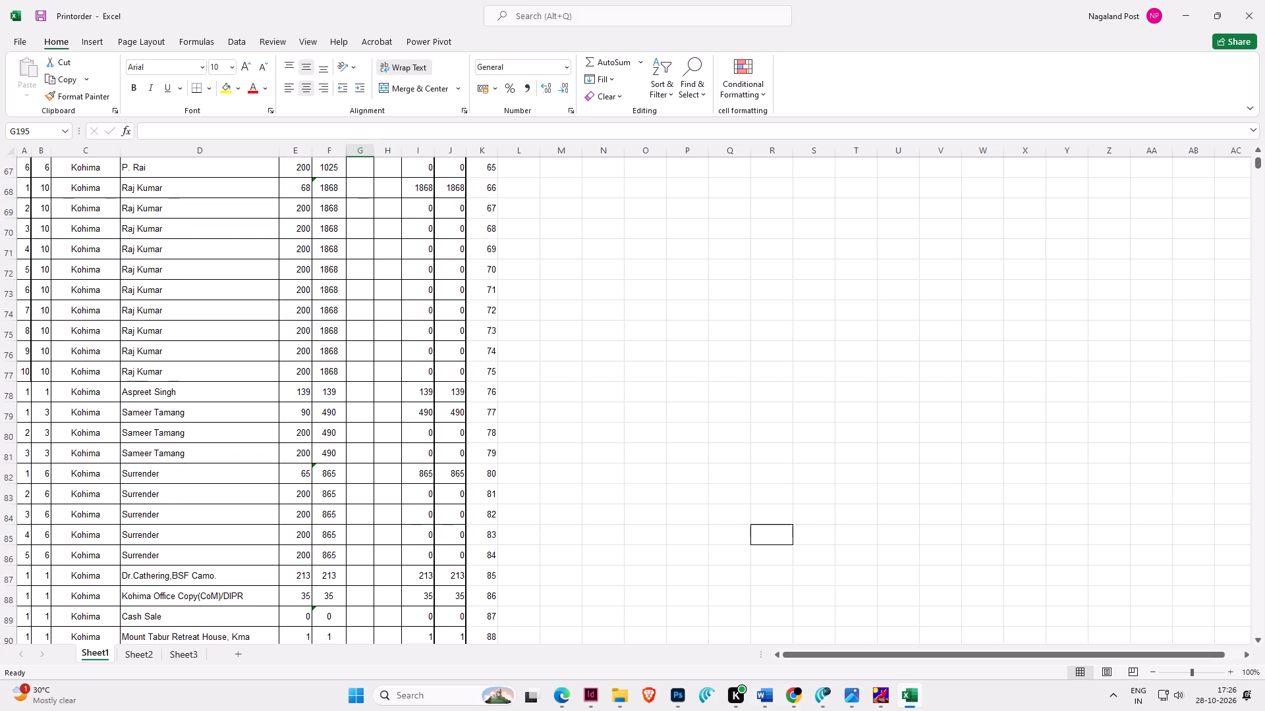
scroll(362, 236, "down", 1)
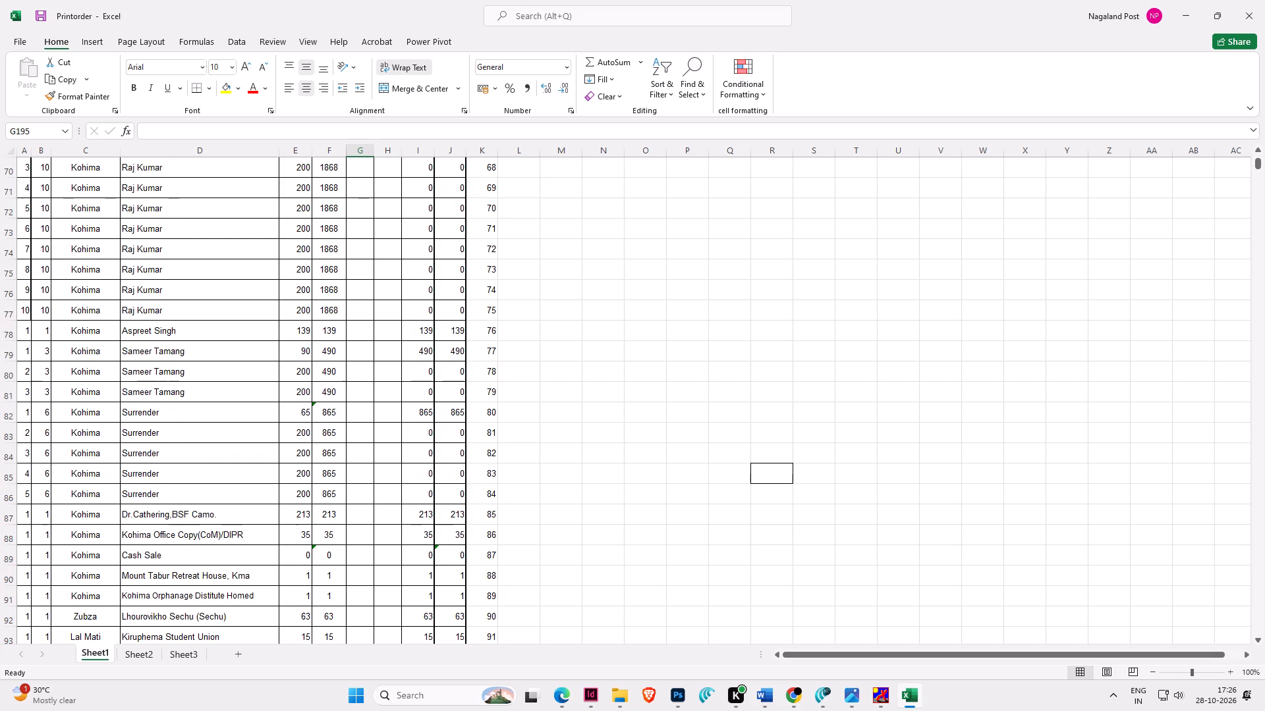
scroll(362, 236, "down", 1)
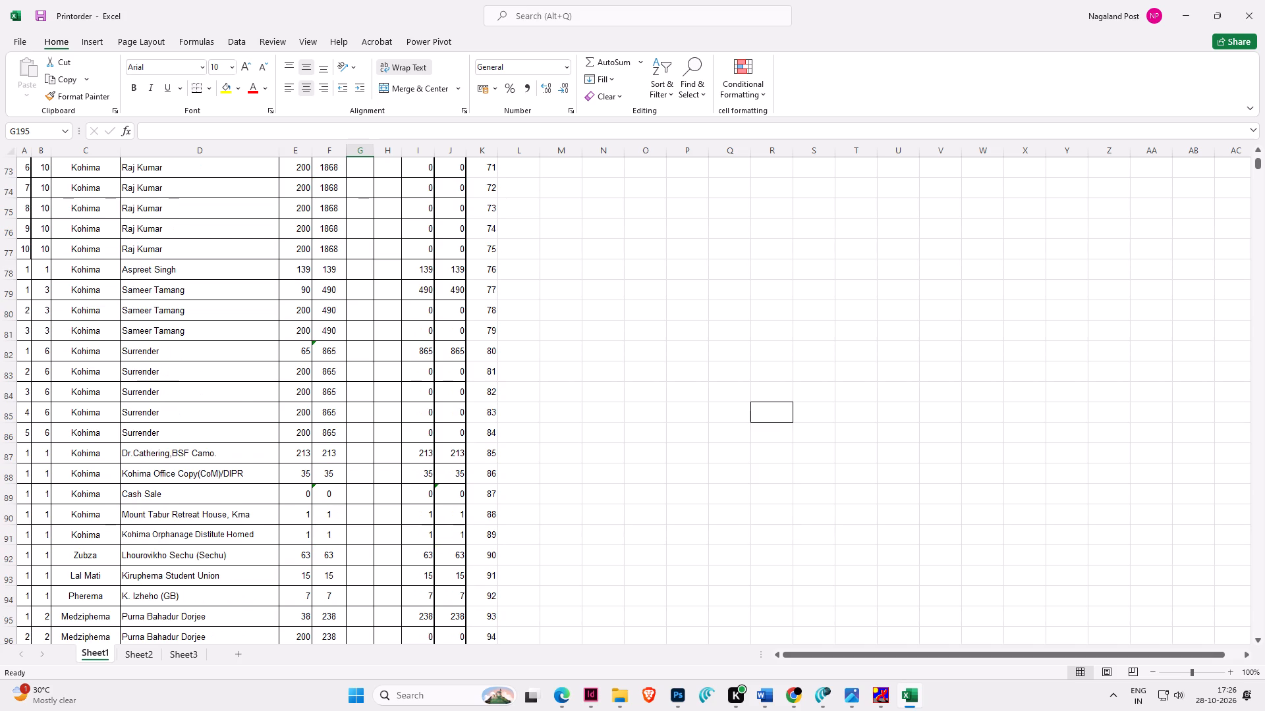
scroll(362, 236, "down", 2)
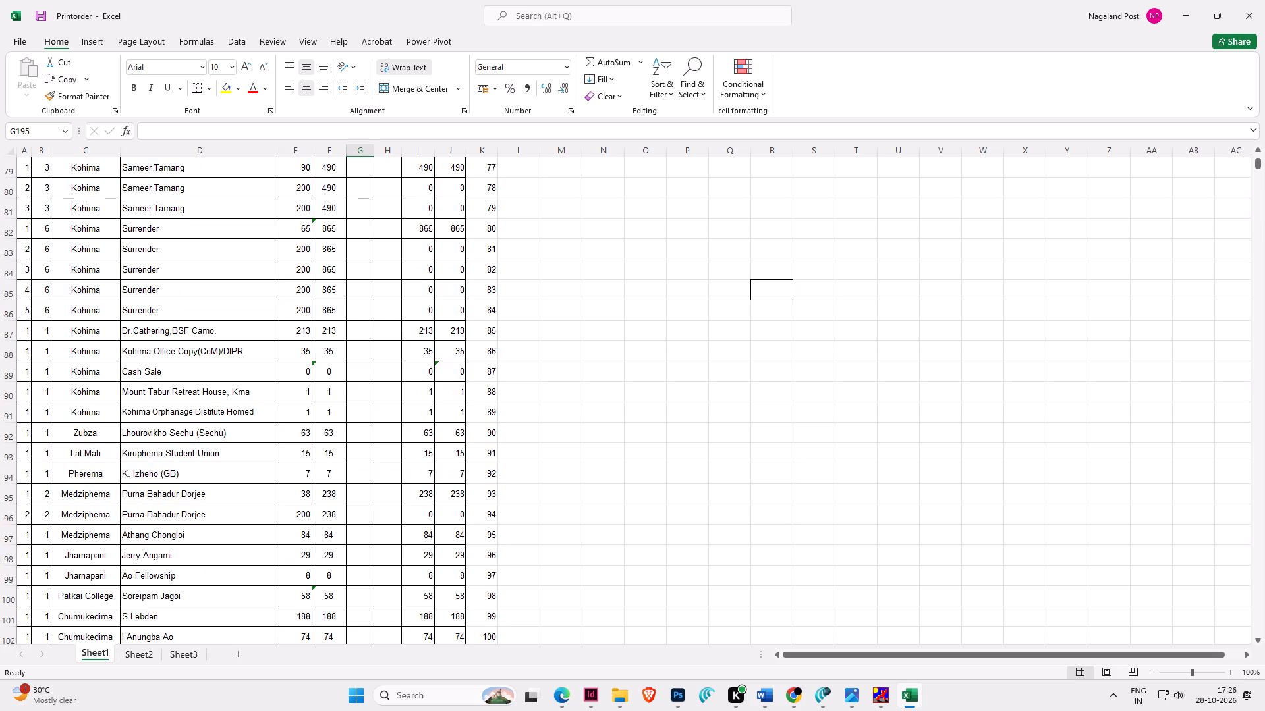
Switch to InDesign and print pages 2,4,7-12 of the Advt for 29 Oct document.
left_click(588, 689)
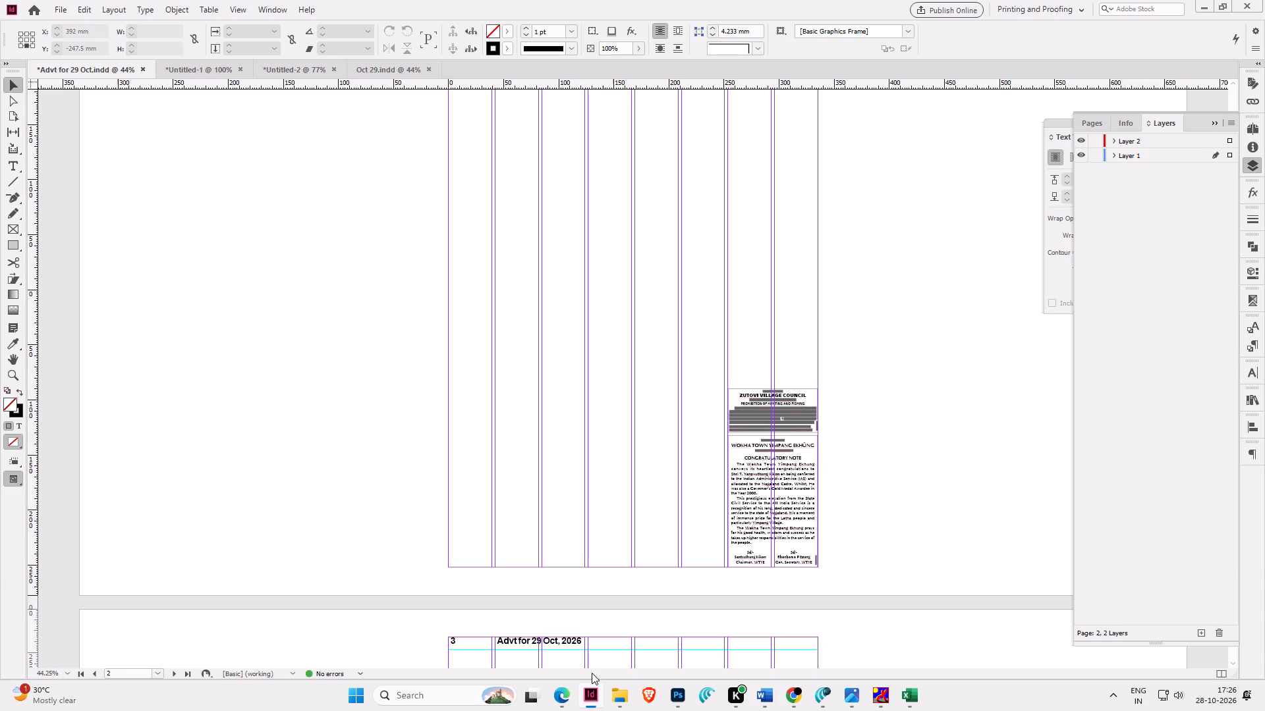
left_click(611, 451)
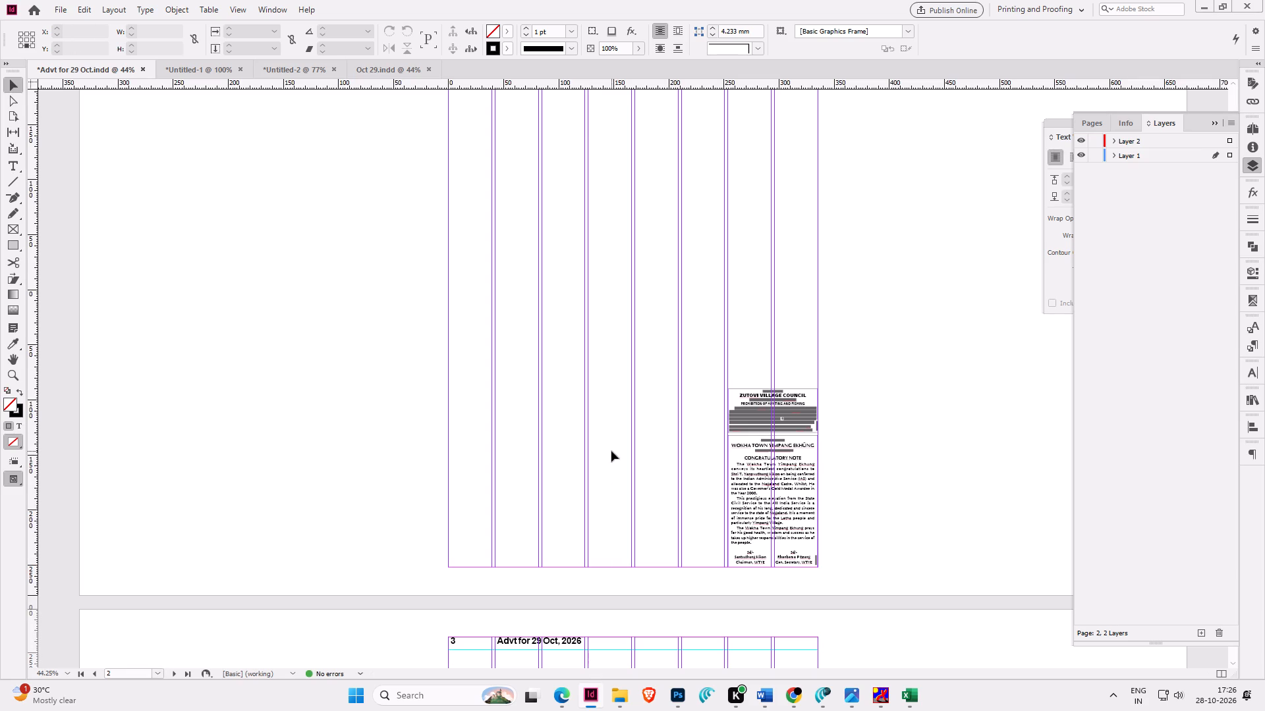
key("ctrl+p")
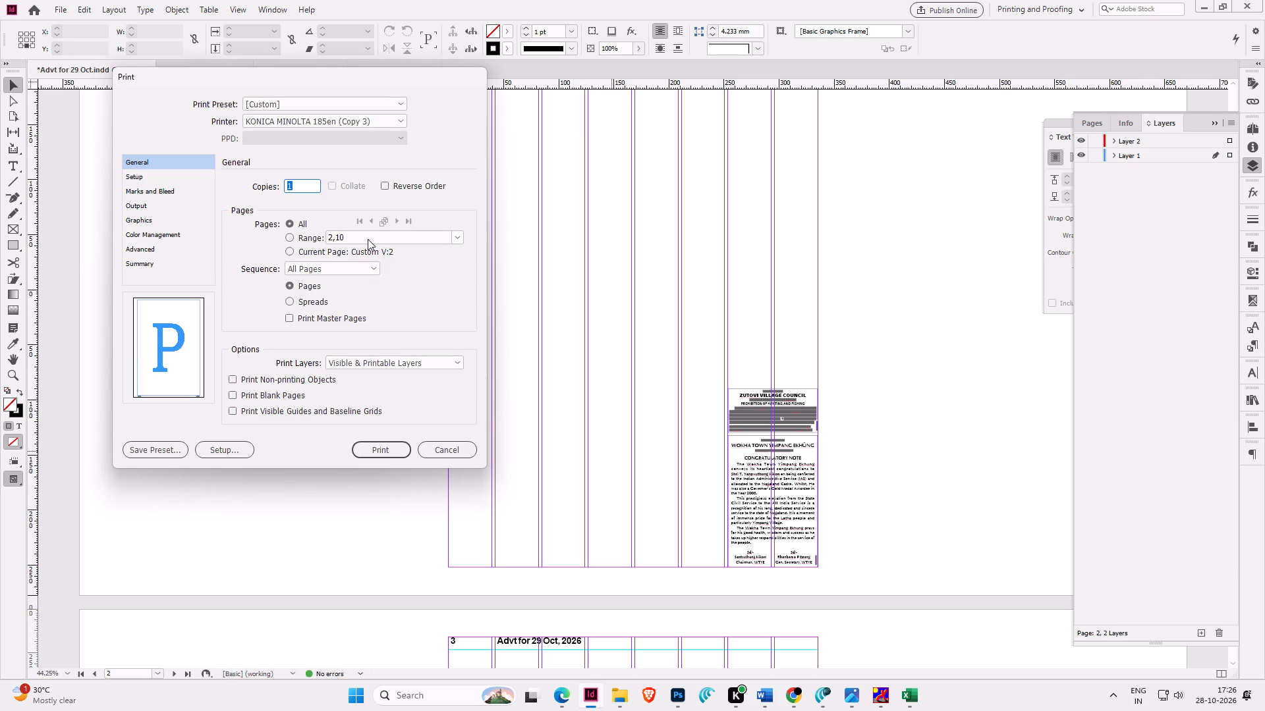
left_click_drag(366, 239, 303, 235)
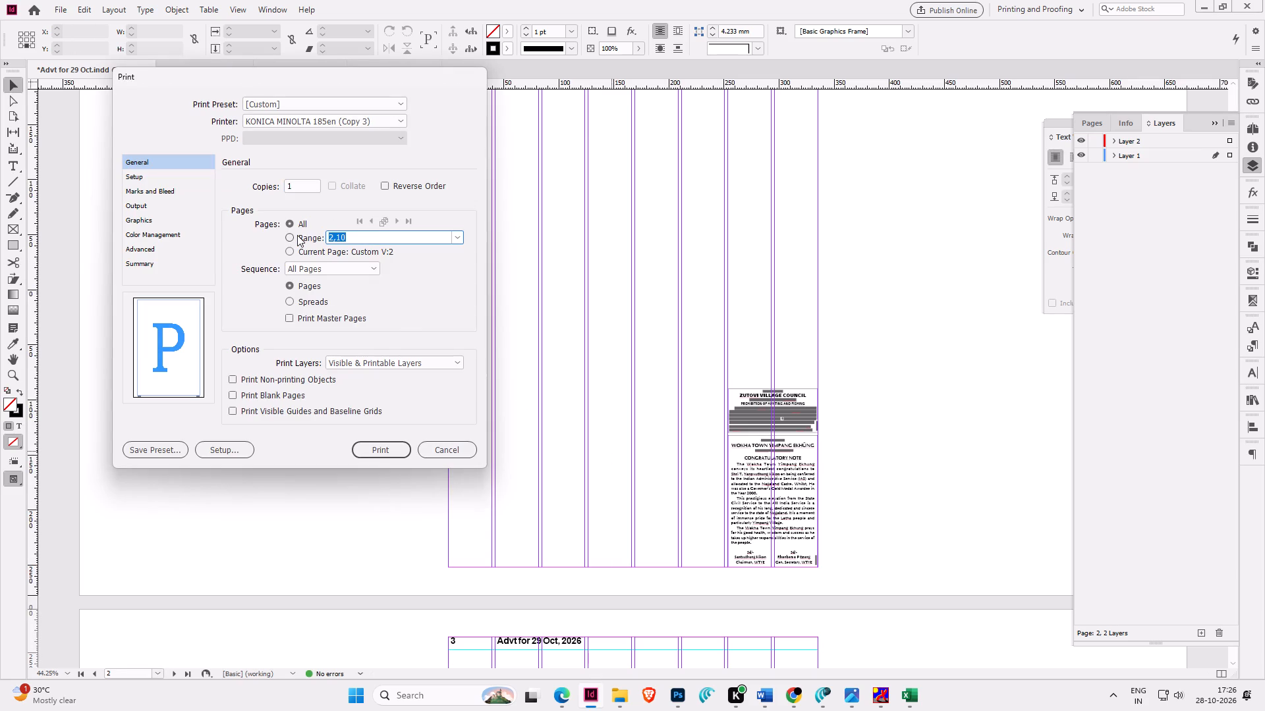
key("2")
type(",4")
type(",7-12")
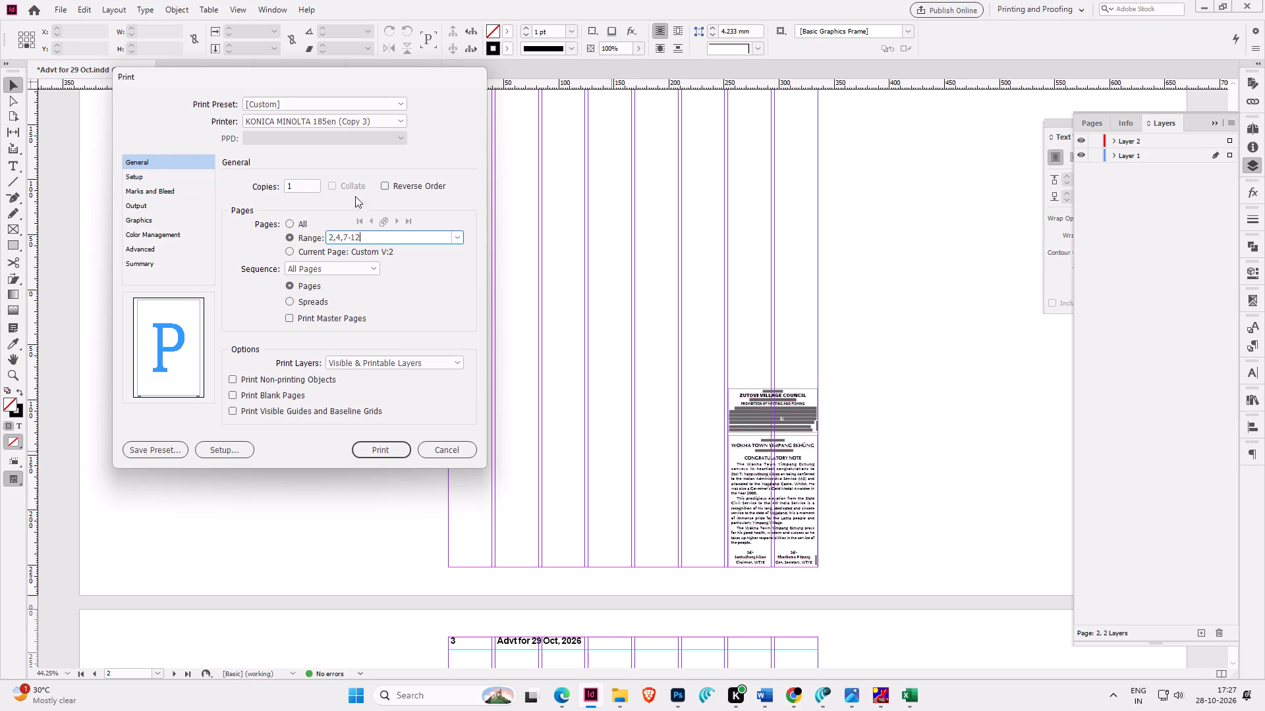
left_click(377, 448)
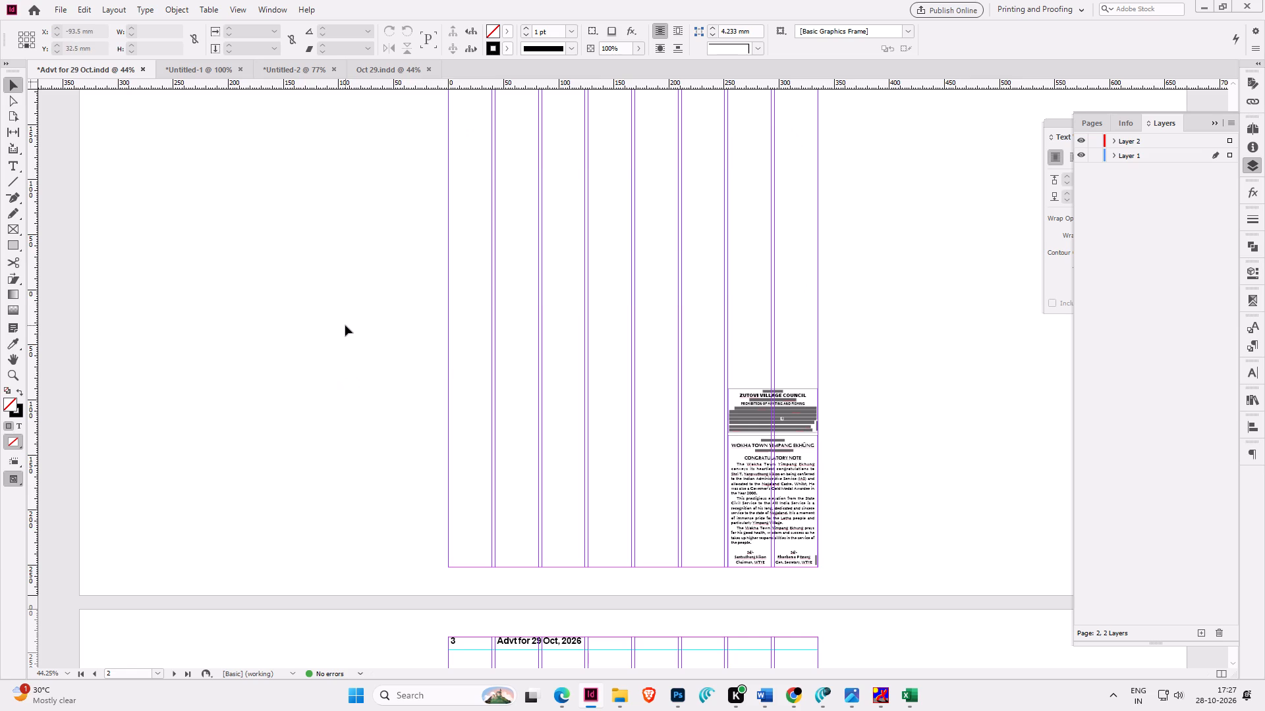
Switch back to the Printorder workbook in Excel and examine the Kohima to Chumukedima entries on Sheet1.
left_click(913, 695)
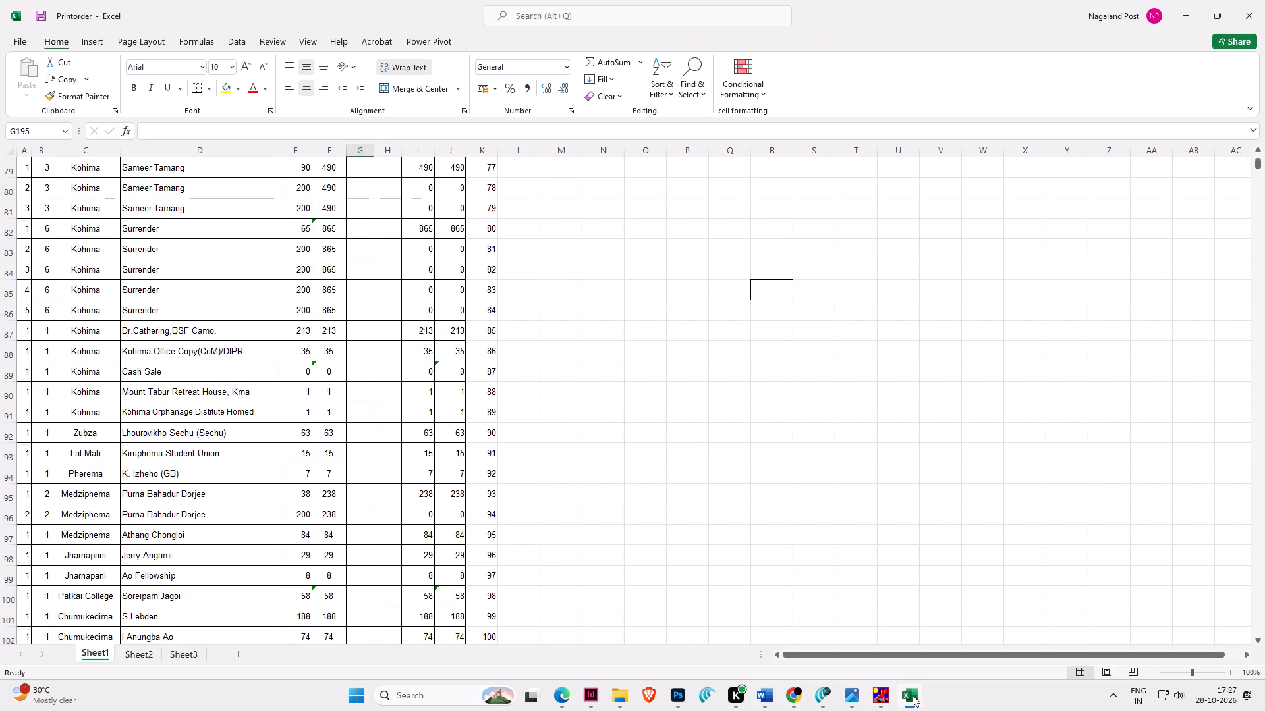
left_click(202, 366)
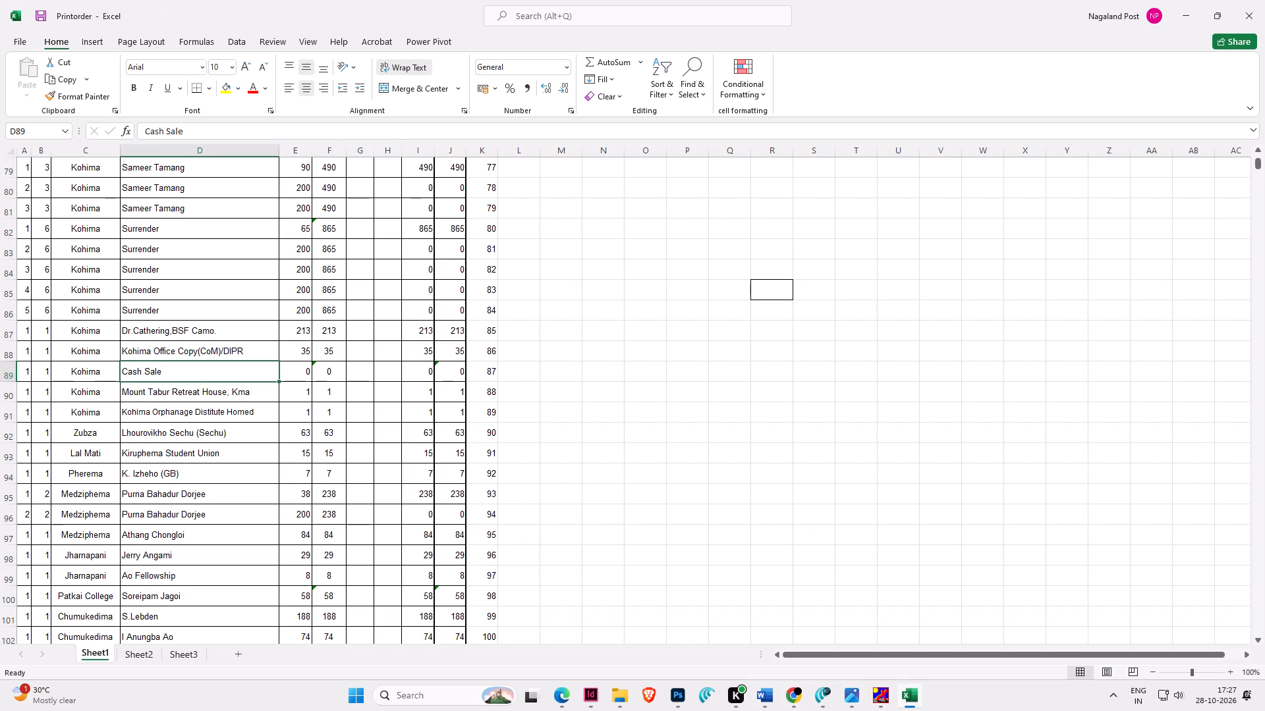
scroll(202, 366, "up", 2)
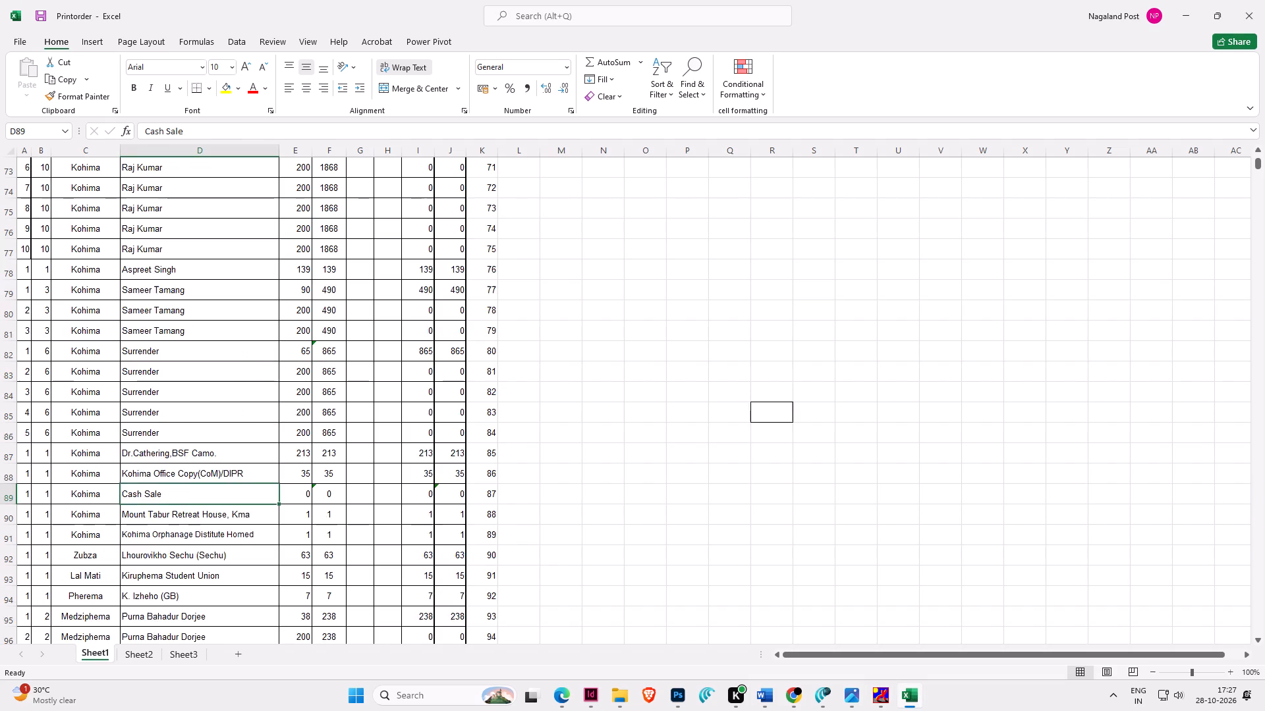
scroll(202, 366, "up", 8)
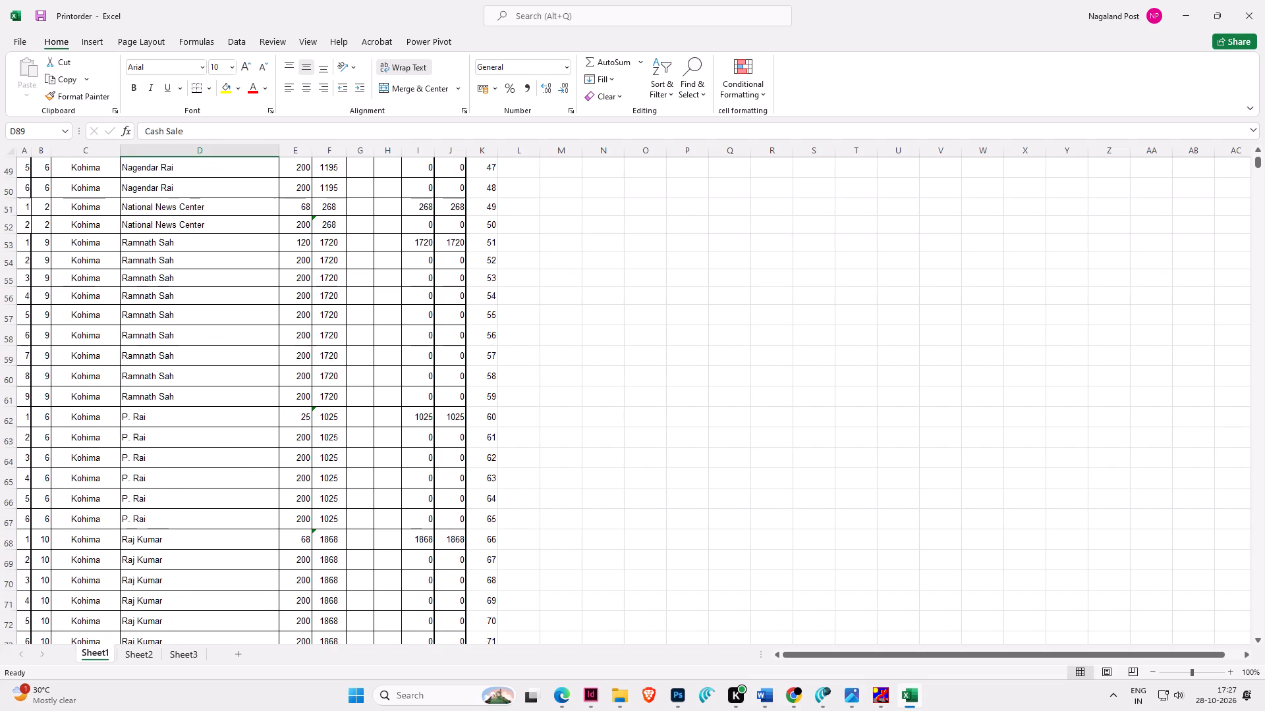
scroll(202, 366, "up", 2)
scroll(202, 366, "down", 14)
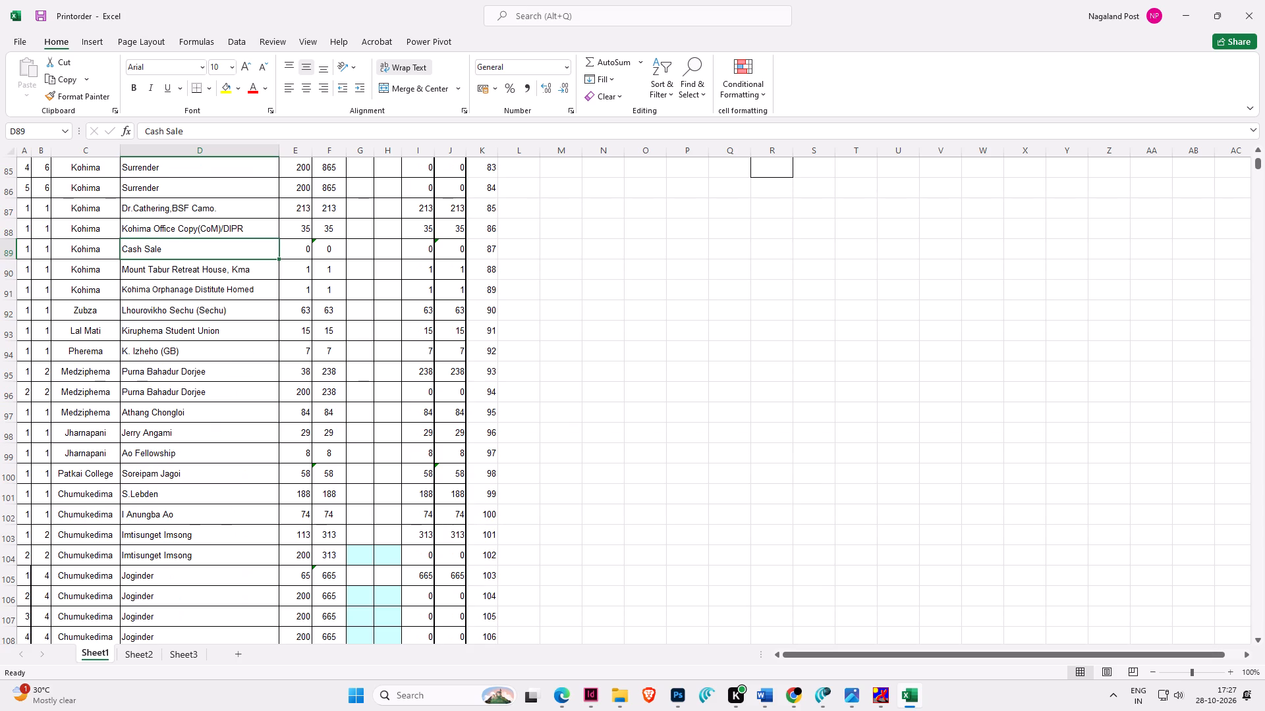
Search Sheet1 for BCK.
key("ctrl+f")
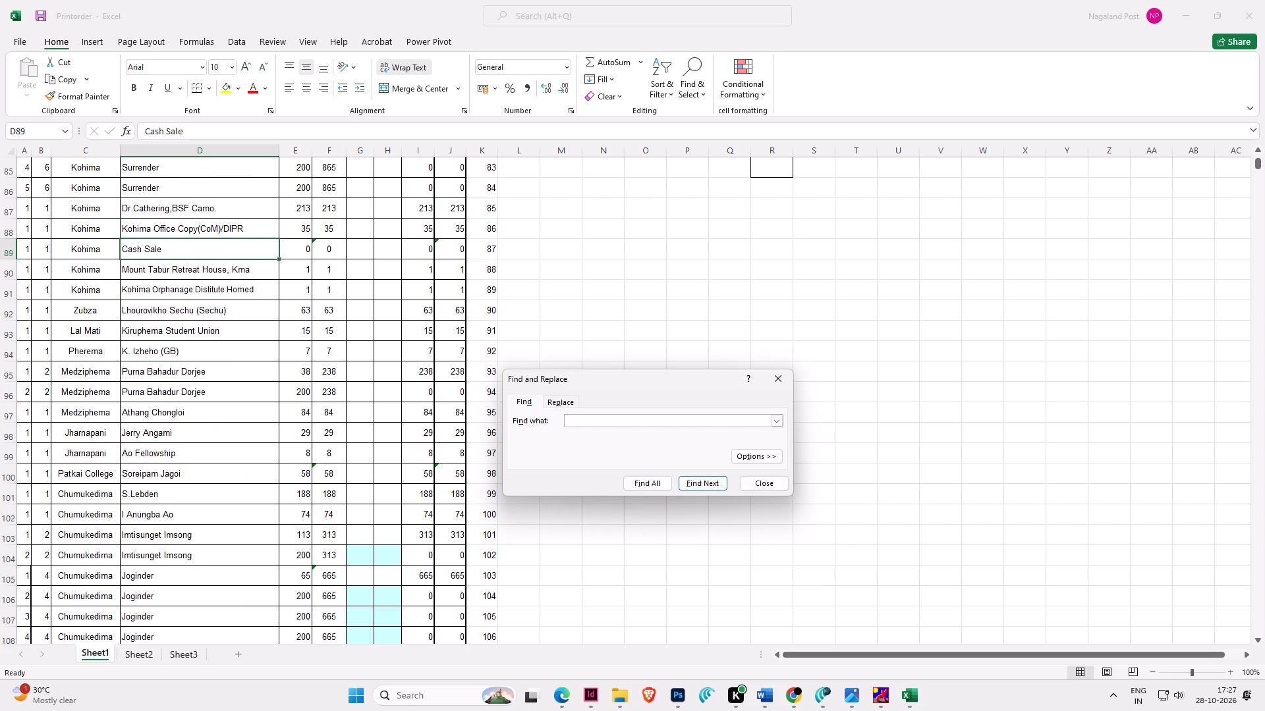
type("BCK")
key("Return")
key("Return")
key("Escape")
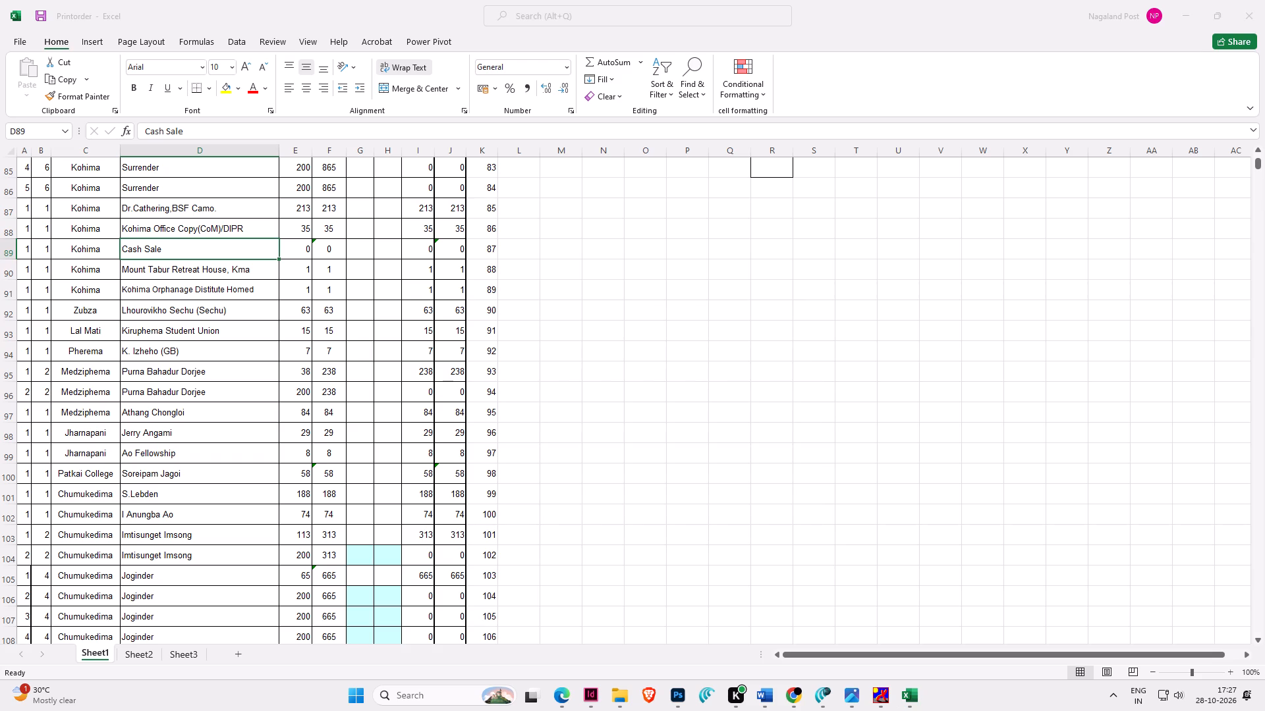
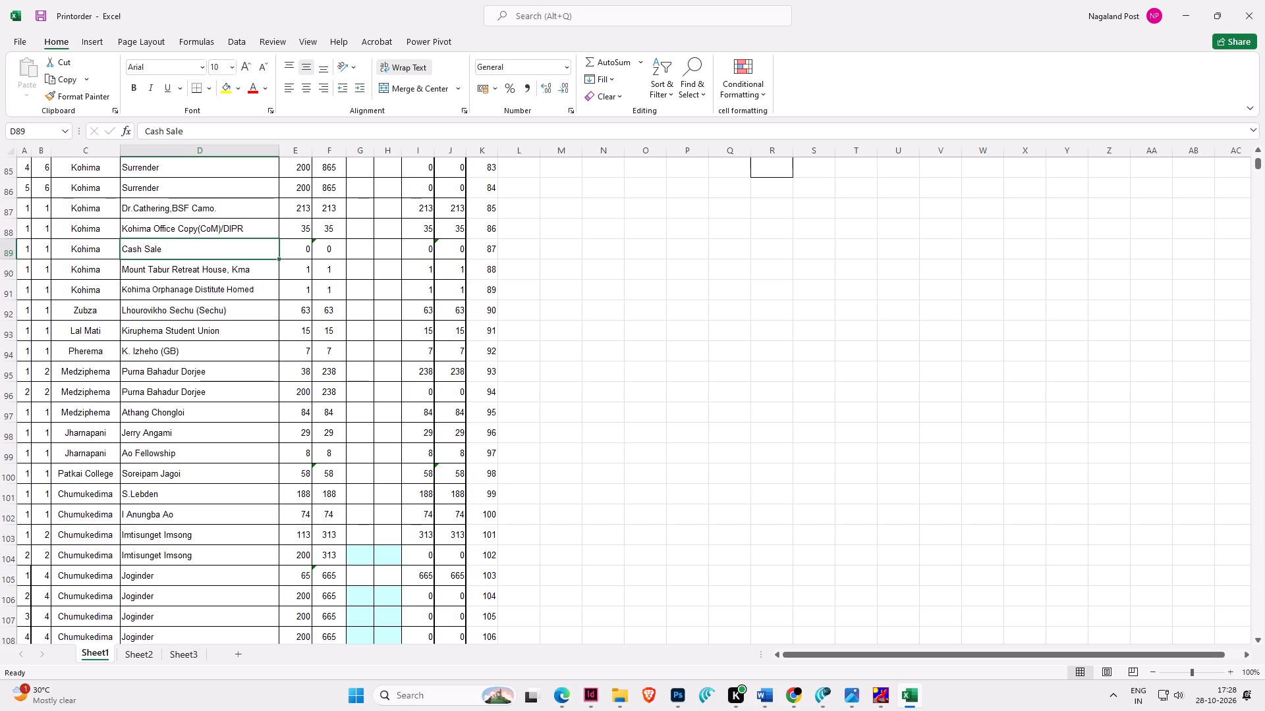
Replace the Kohima Cash Sale order name in row 89 with BCK Kohima.
double_click(210, 249)
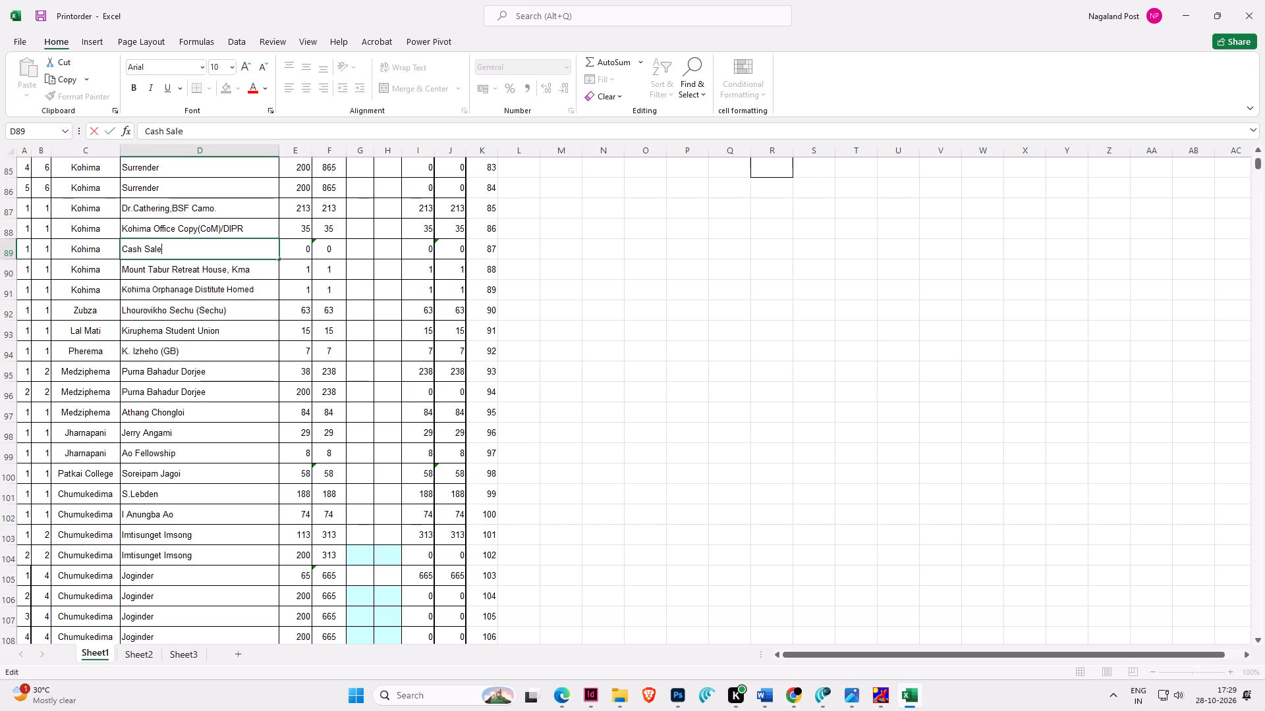
left_click(210, 249)
key("BackSpace")
key("BackSpace")
key("BackSpace")
key("BackSpace")
key("BackSpace")
key("BackSpace")
key("BackSpace")
key("BackSpace")
key("BackSpace")
key("BackSpace")
type("BCK Kohima")
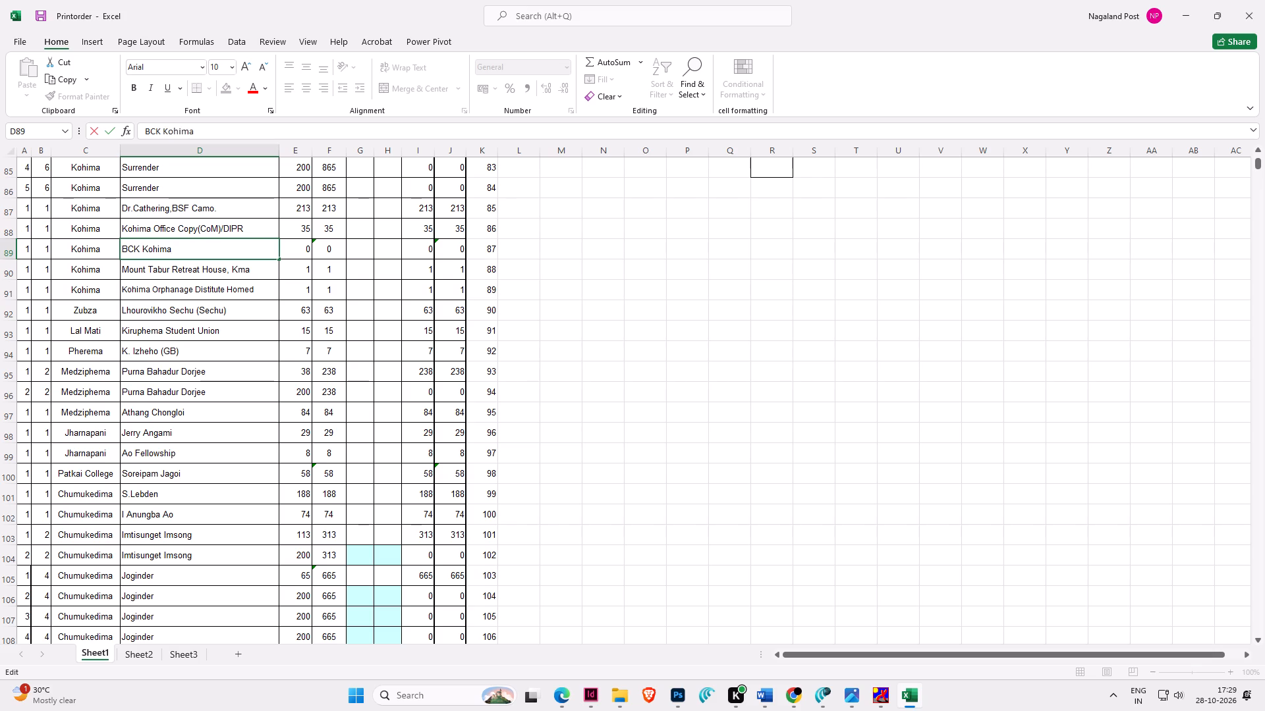
key("Tab")
key("Tab")
key("Tab")
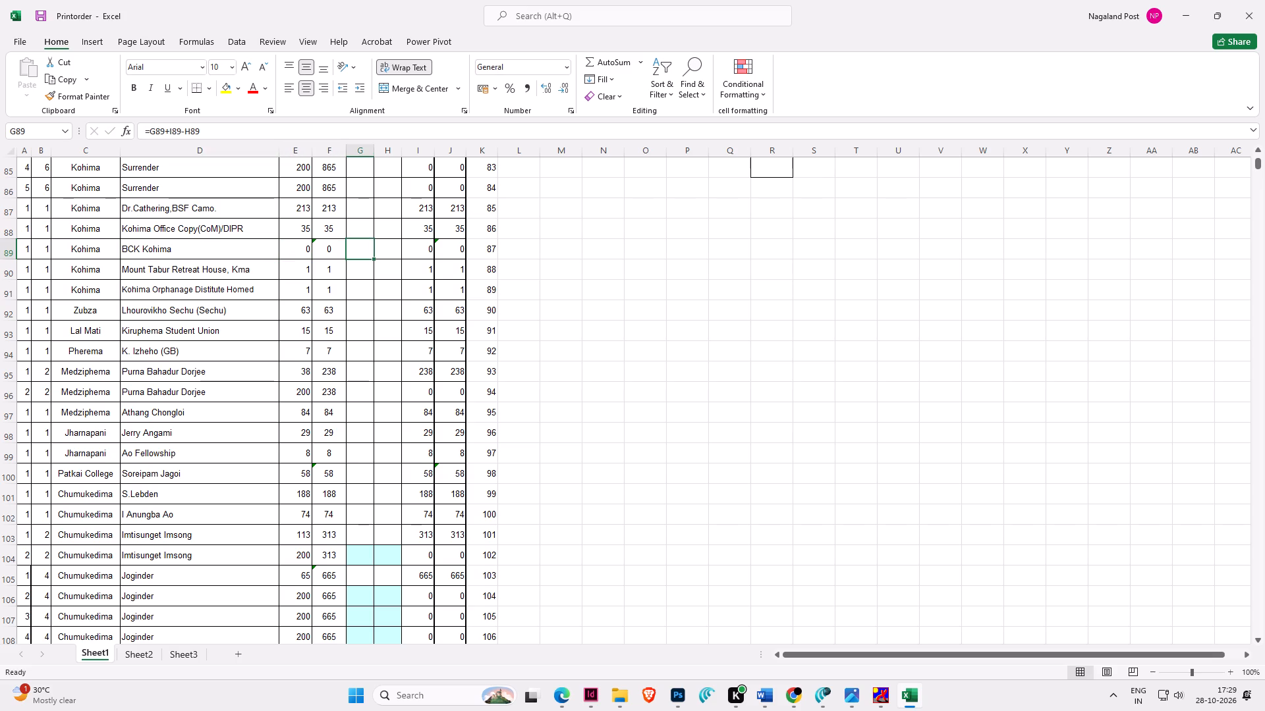
Insert a row below the BCK Kohima entry and fill it with a copy of that entry.
left_click(8, 267)
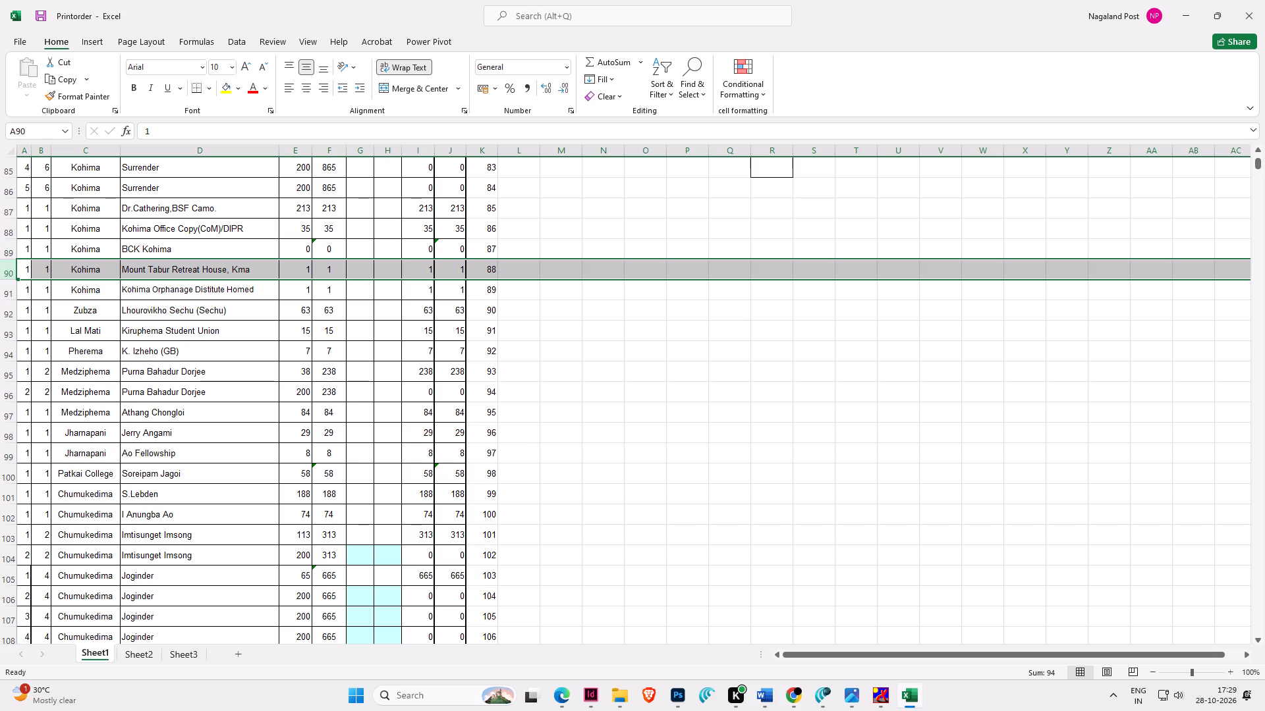
right_click(1, 272)
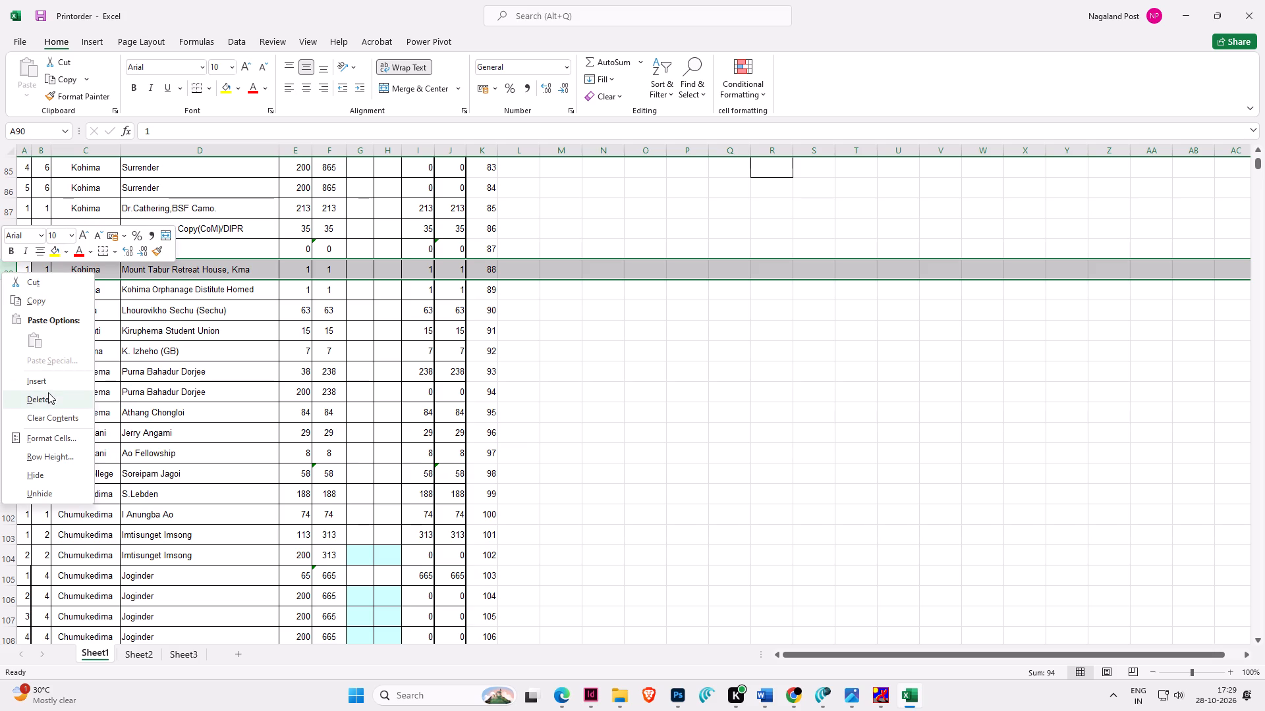
left_click(53, 380)
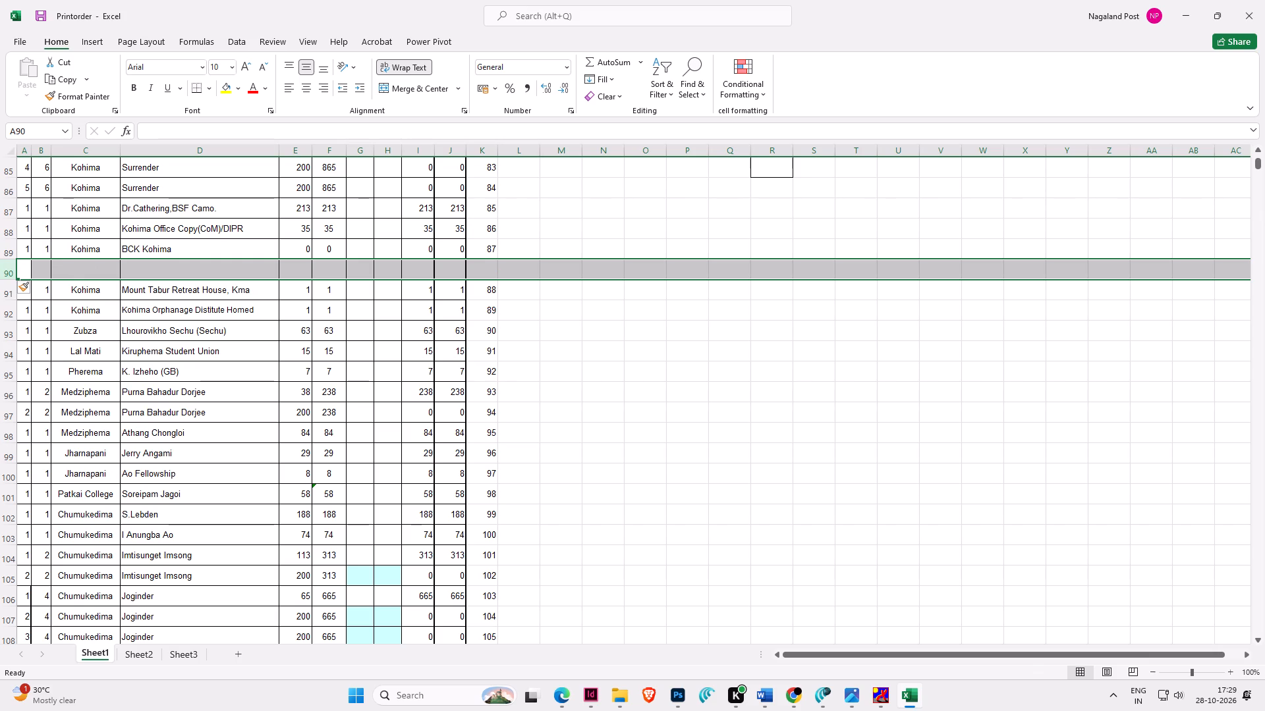
key("ctrl+d")
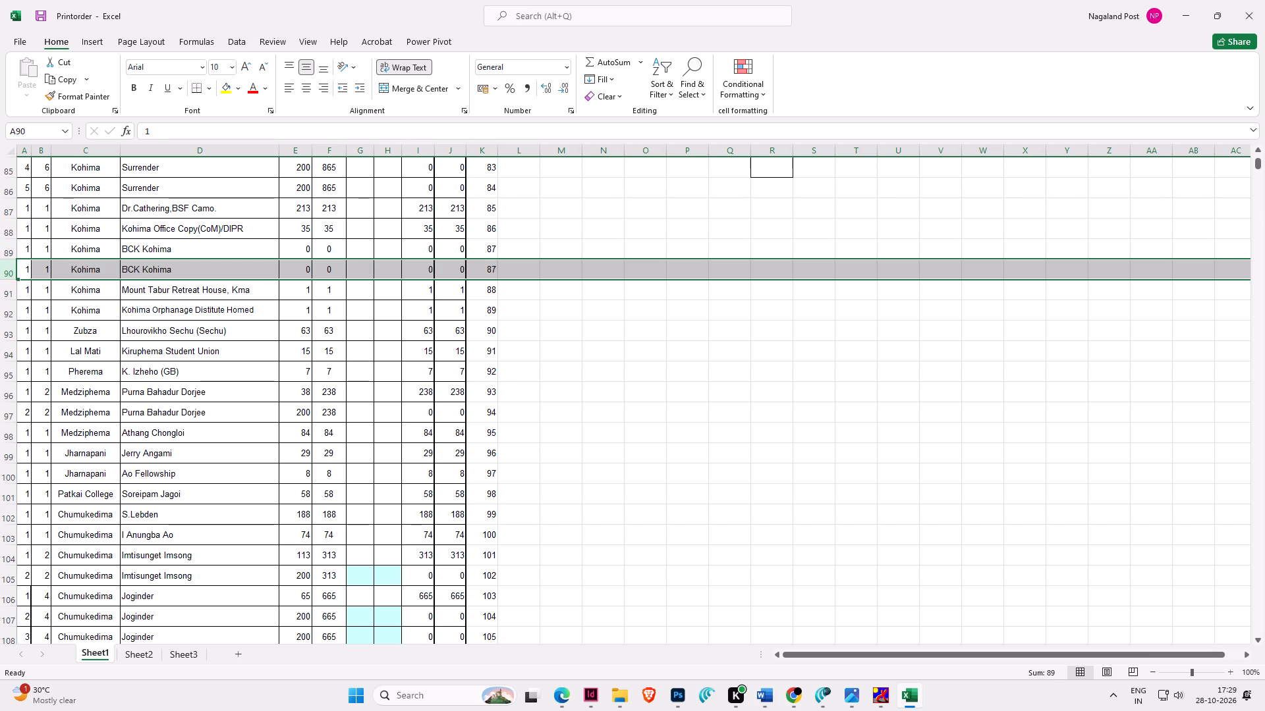
Enter an increase (Inc.) of 335 for the first BCK Kohima row.
left_click(360, 246)
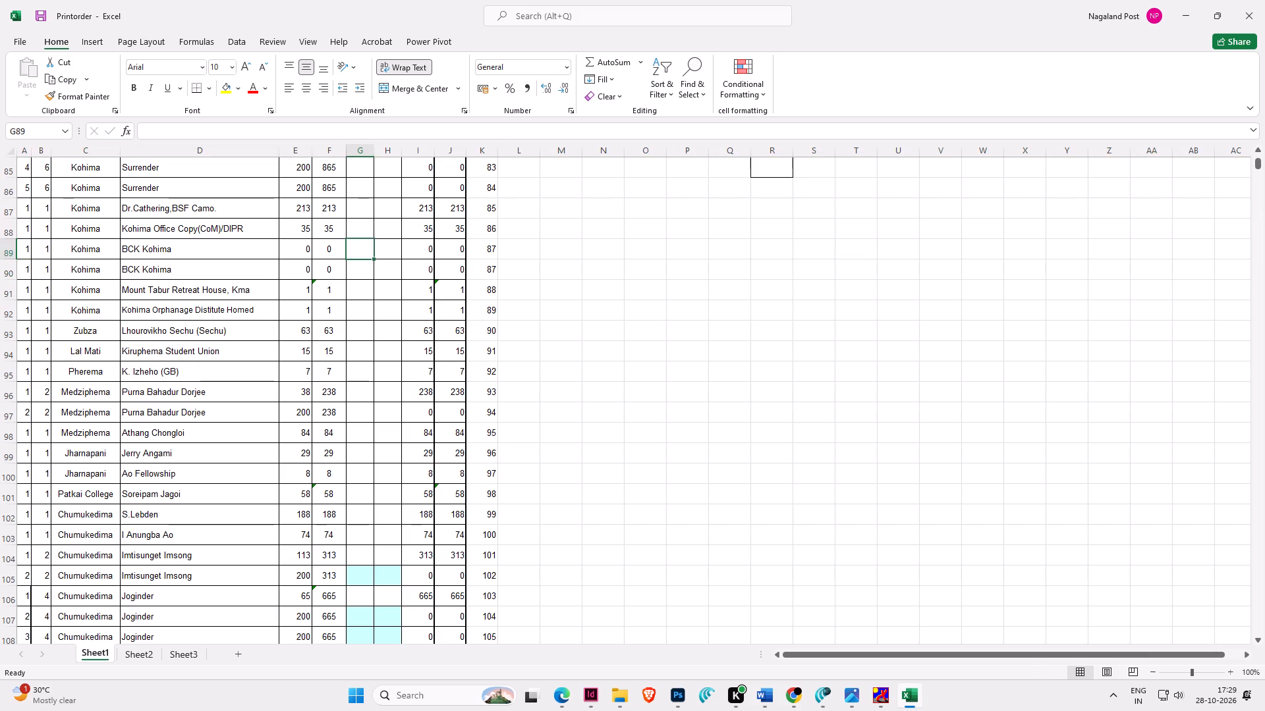
type("335")
key("Return")
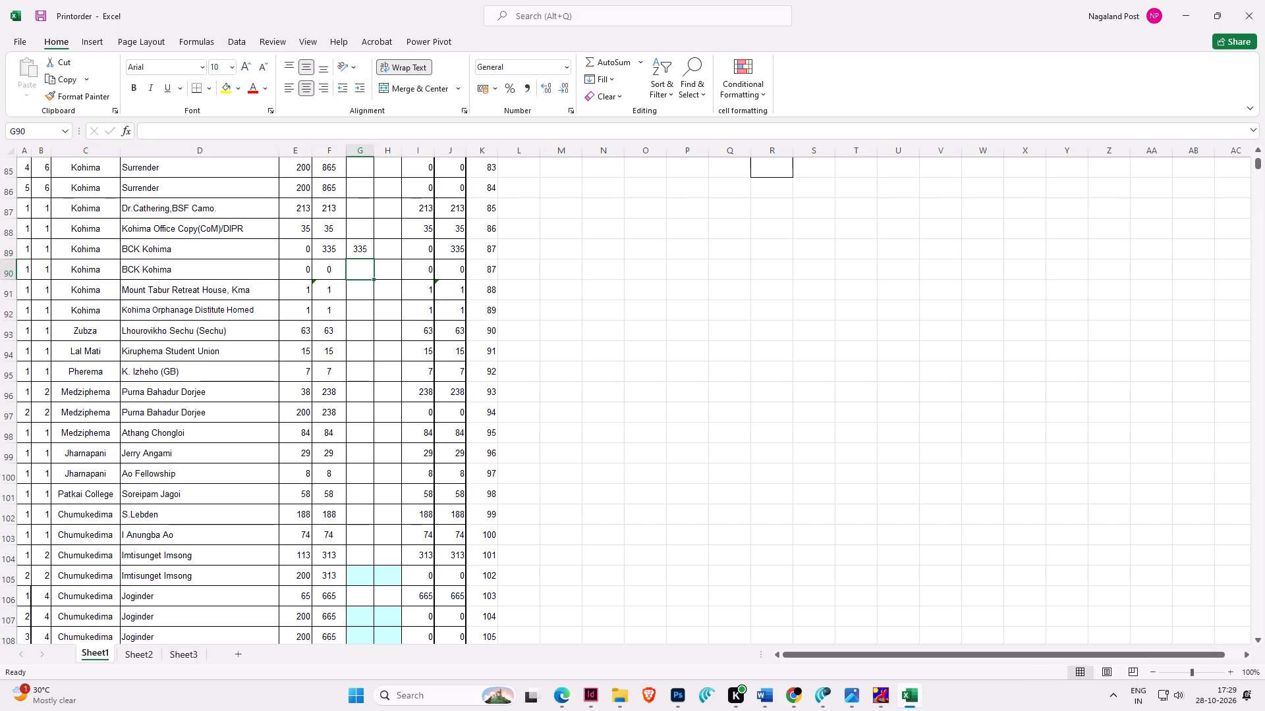
Make the second BCK Kohima row's TOTAL reference the total above it by copying the formula from the Surrender row's TOTAL in row 86.
left_click(327, 263)
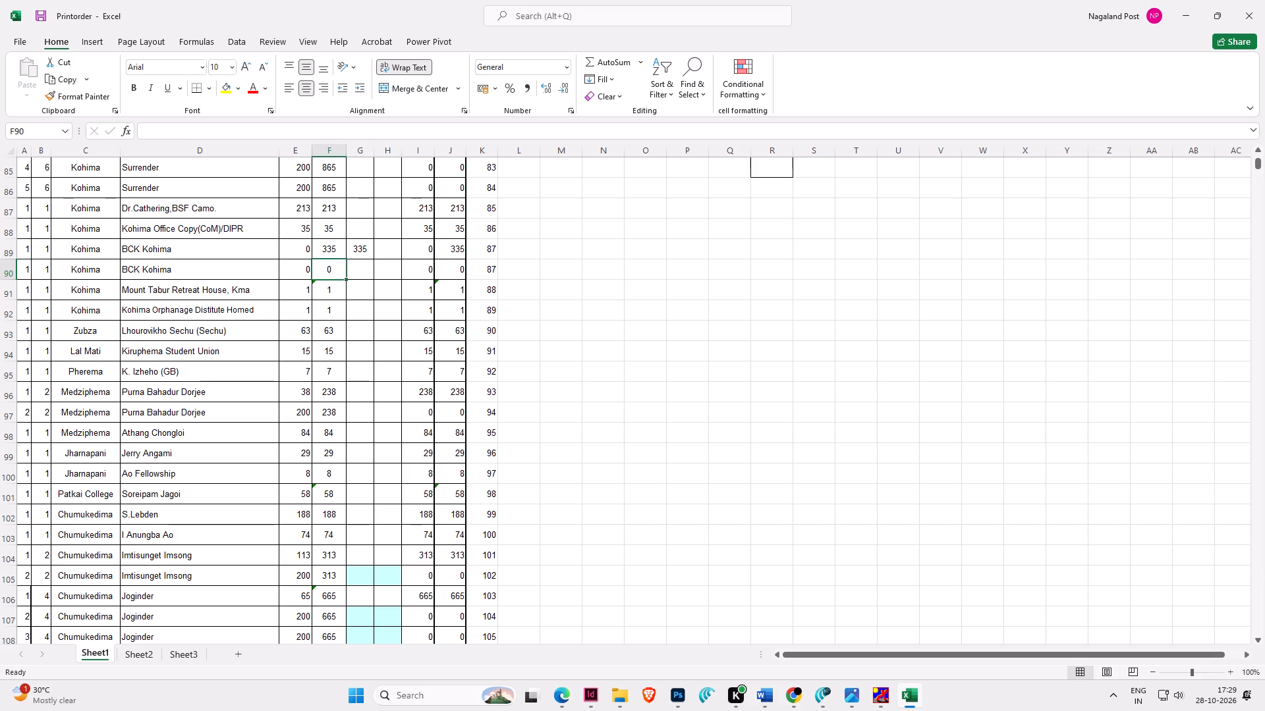
key("ctrl+d")
left_click(331, 184)
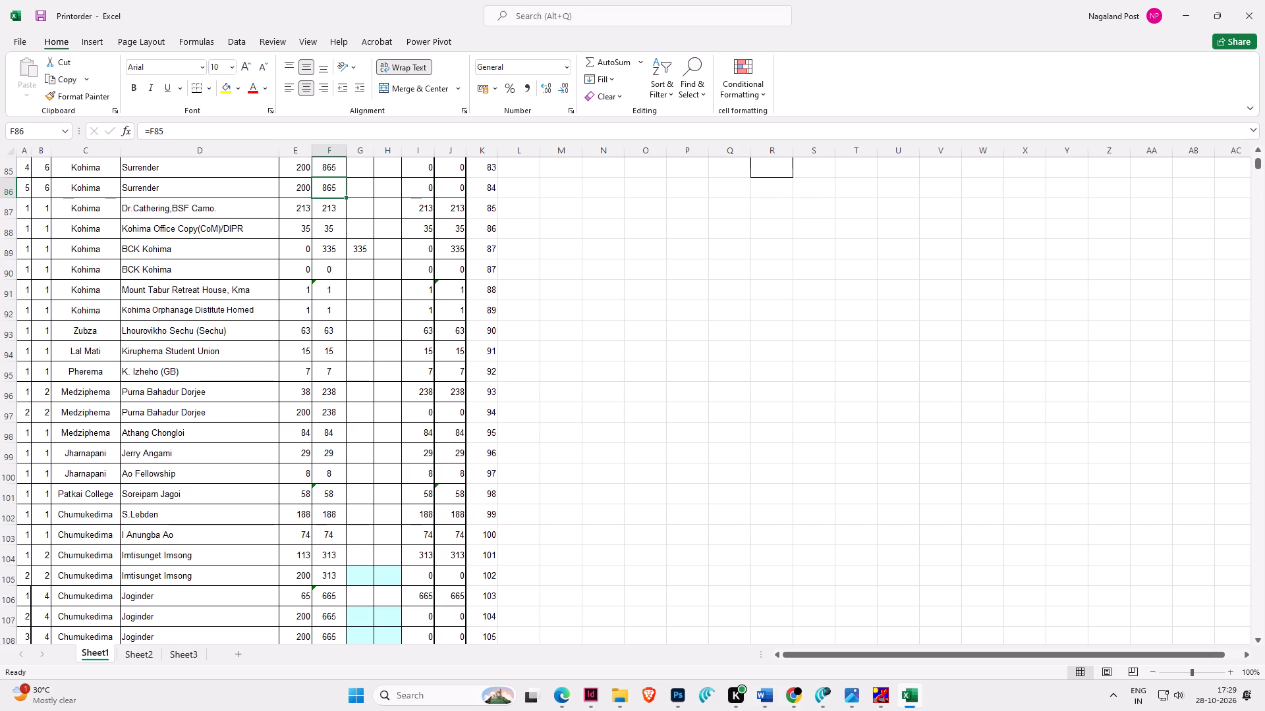
key("ctrl+c")
left_click(324, 272)
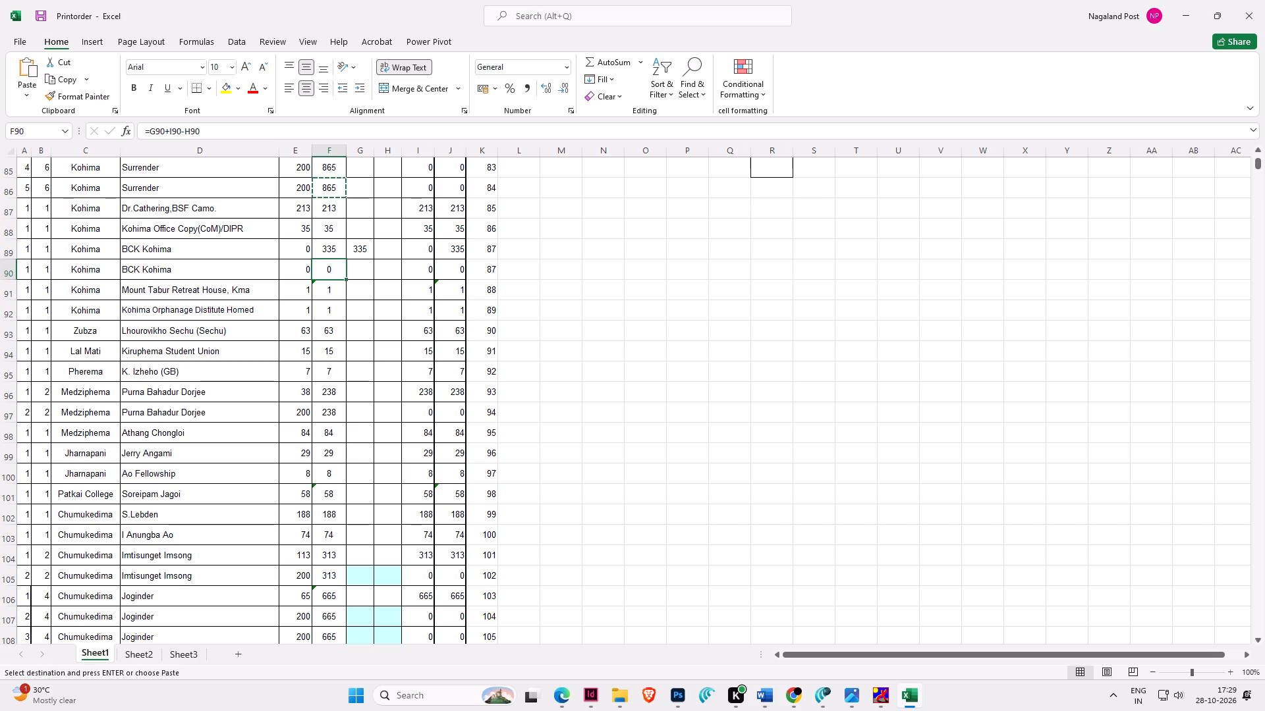
key("ctrl+v")
Set the number of copies to 135 in the first BCK Kohima row and 200 in the second.
left_click(304, 249)
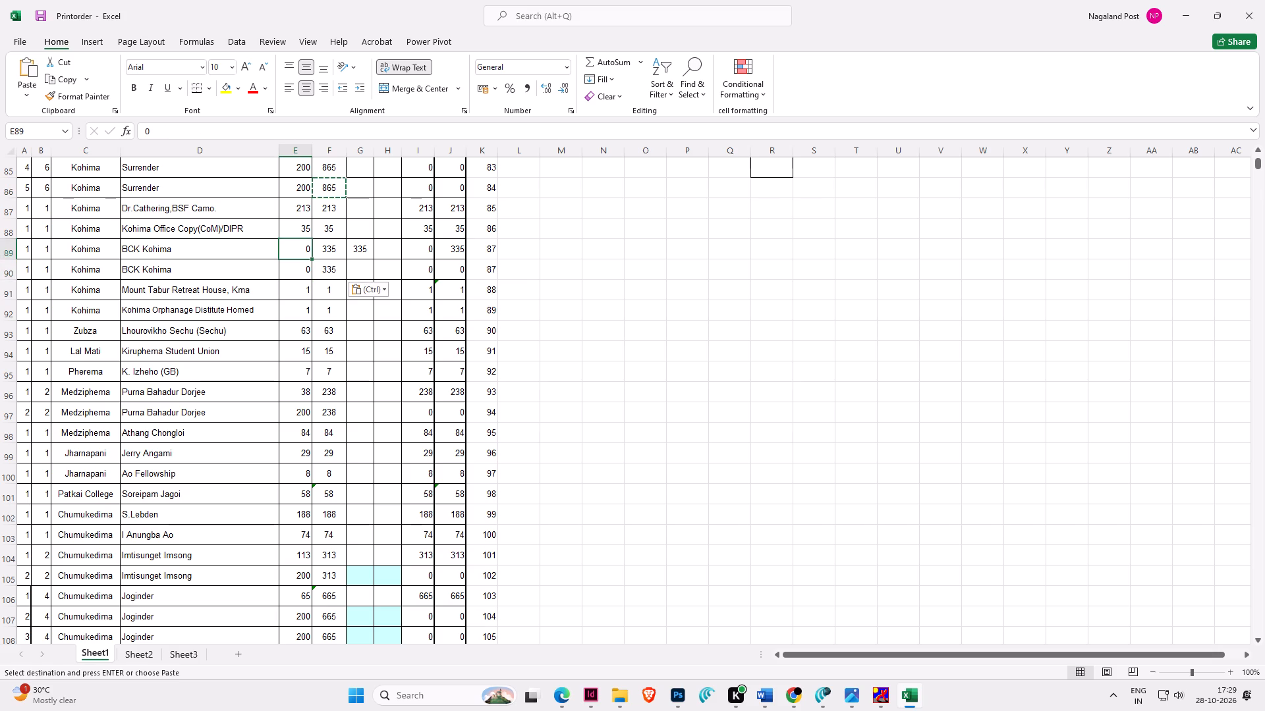
type("135")
key("Tab")
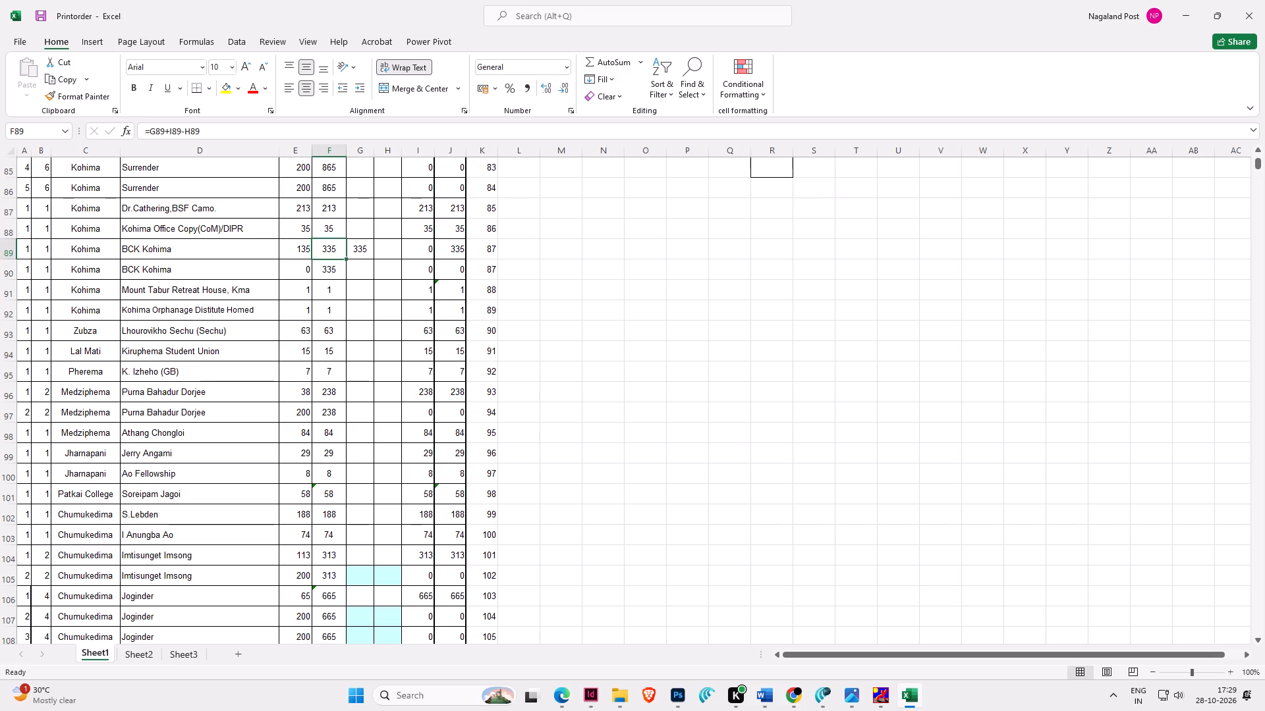
type("200")
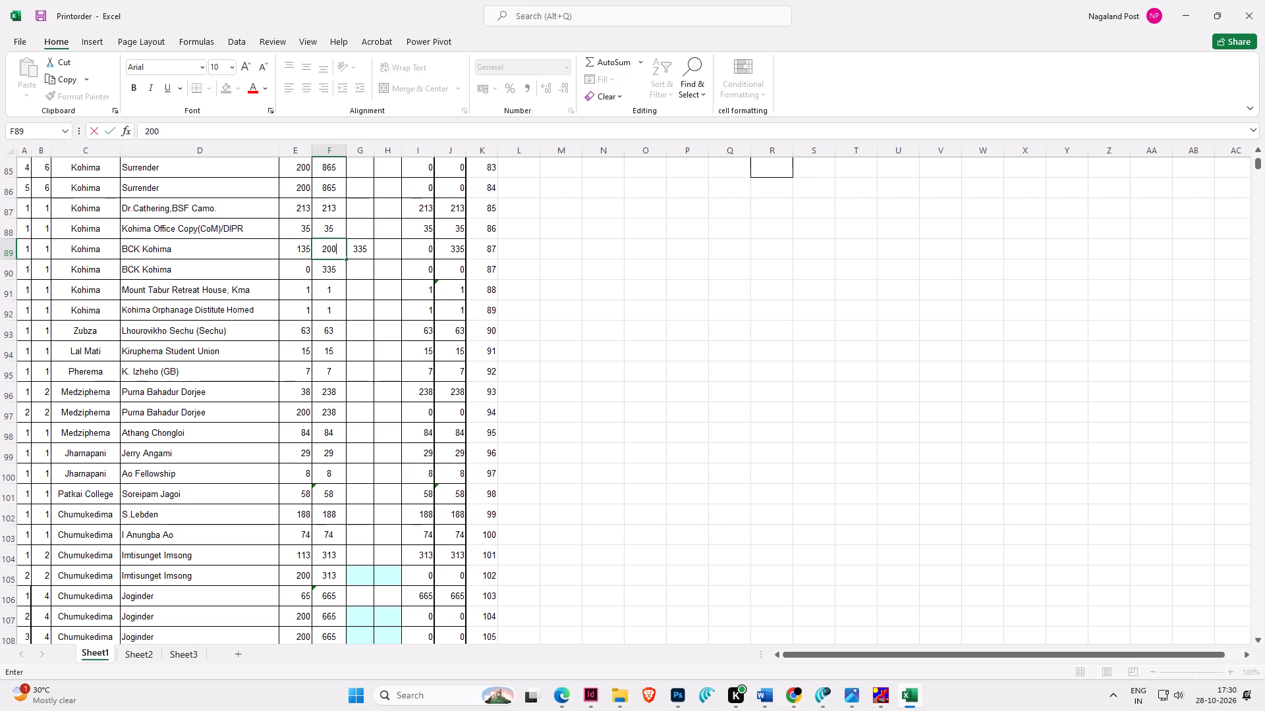
key("Escape")
key("Down")
key("Left")
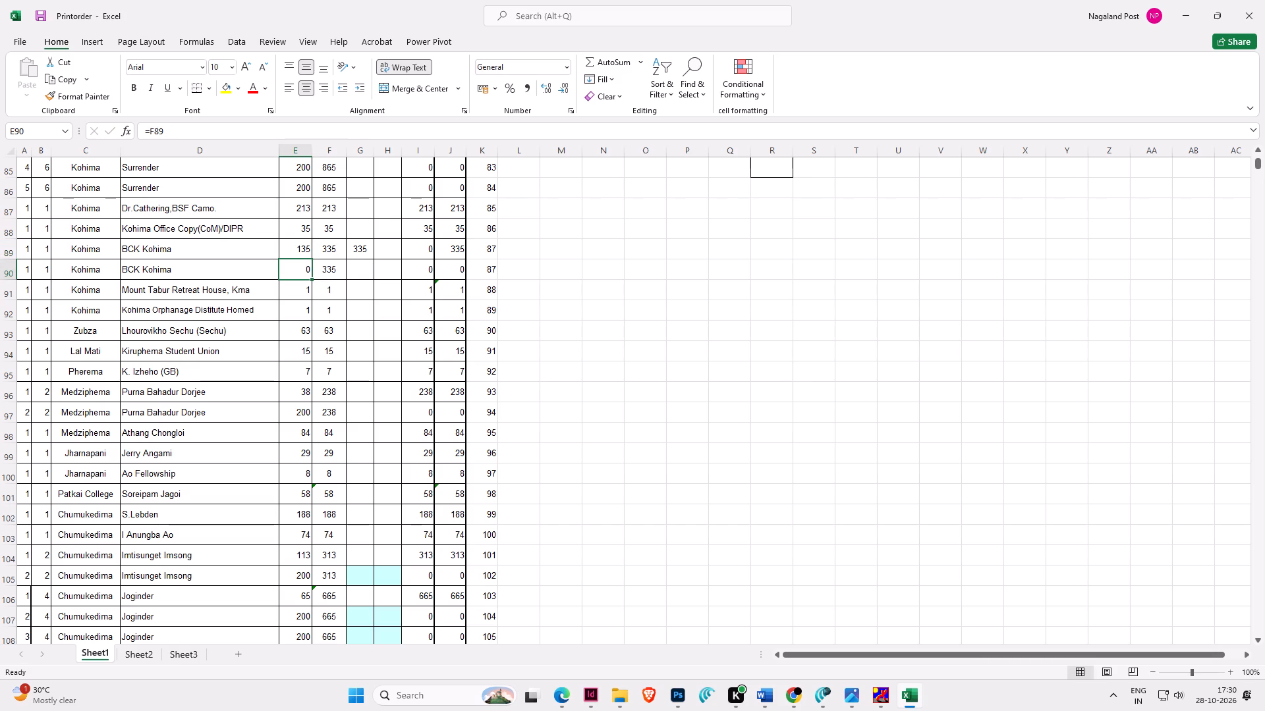
type("200")
key("Return")
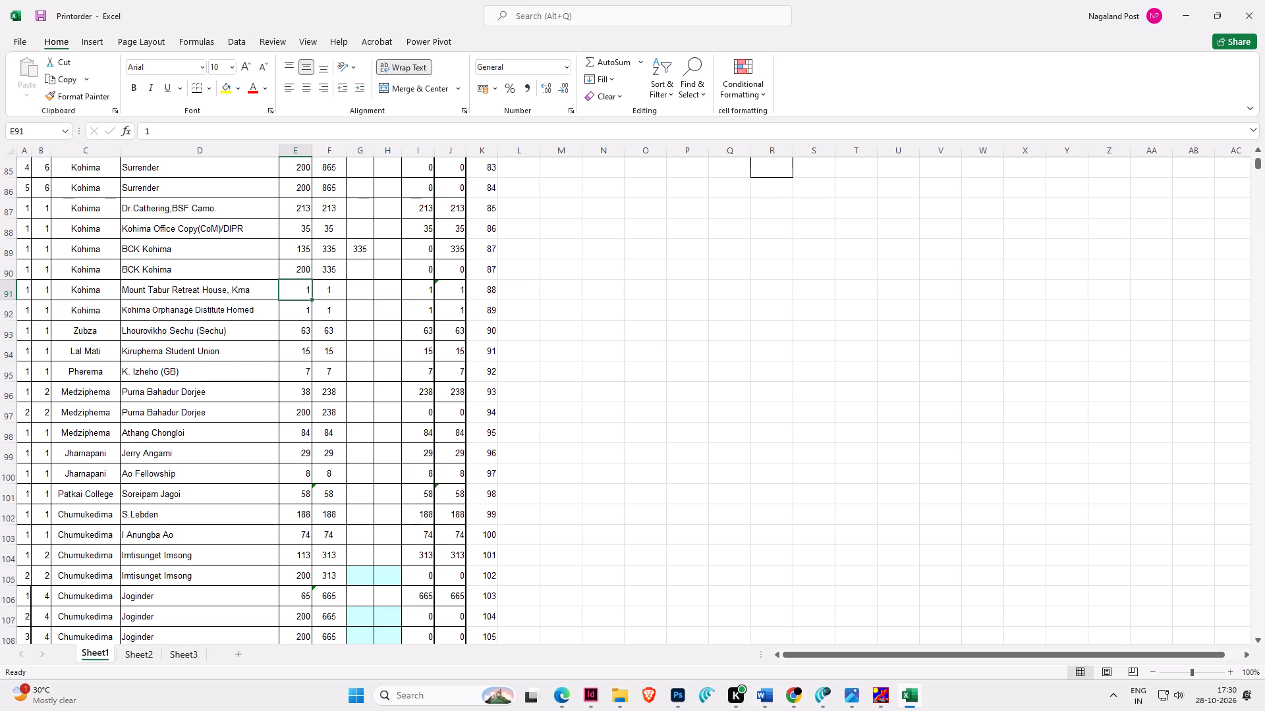
Renumber column K by extending the series from 1 in row 3 down to 194 in the Delhi row.
scroll(491, 209, "up", 11)
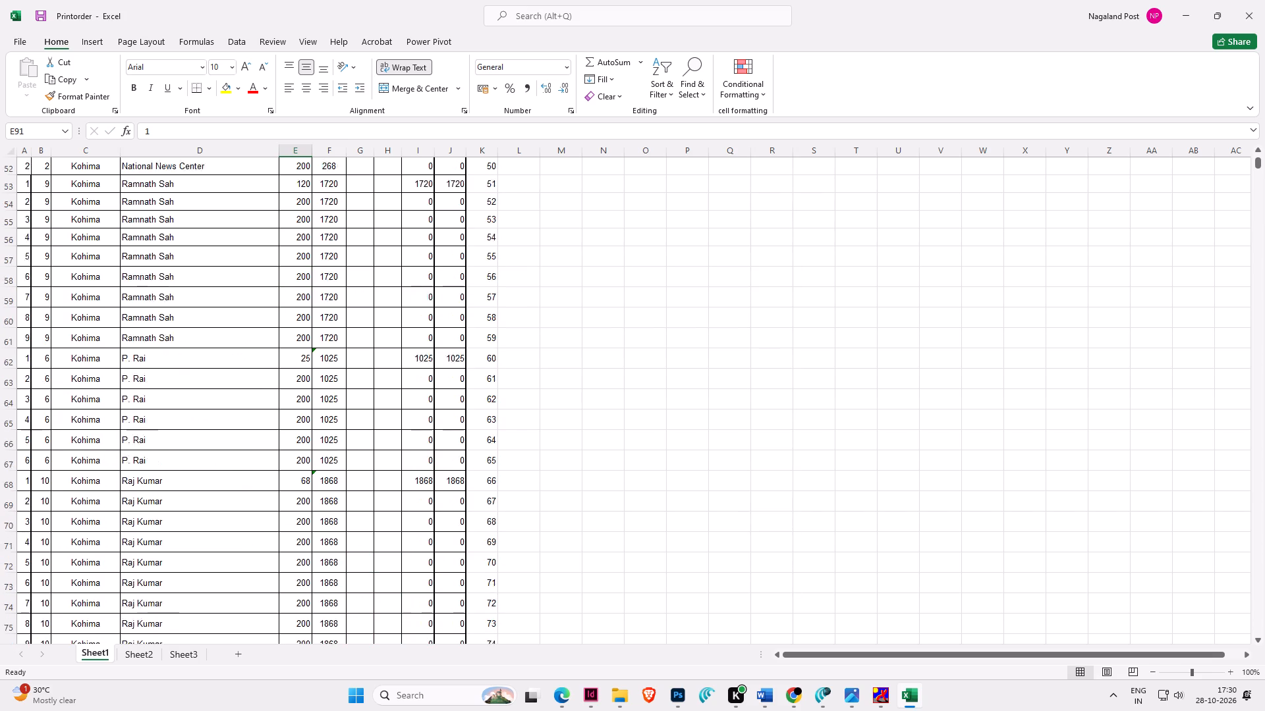
scroll(491, 209, "up", 20)
left_click_drag(490, 219, 490, 243)
left_click_drag(498, 250, 513, 379)
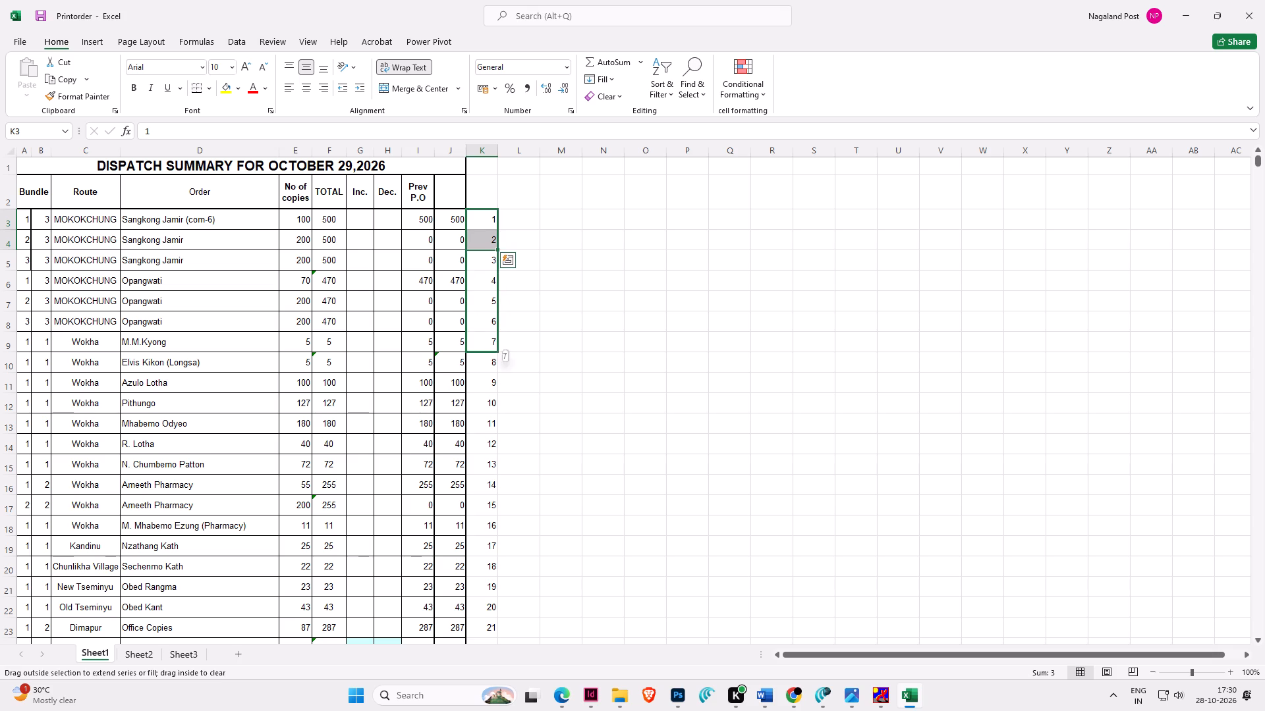
left_click_drag(513, 379, 541, 710)
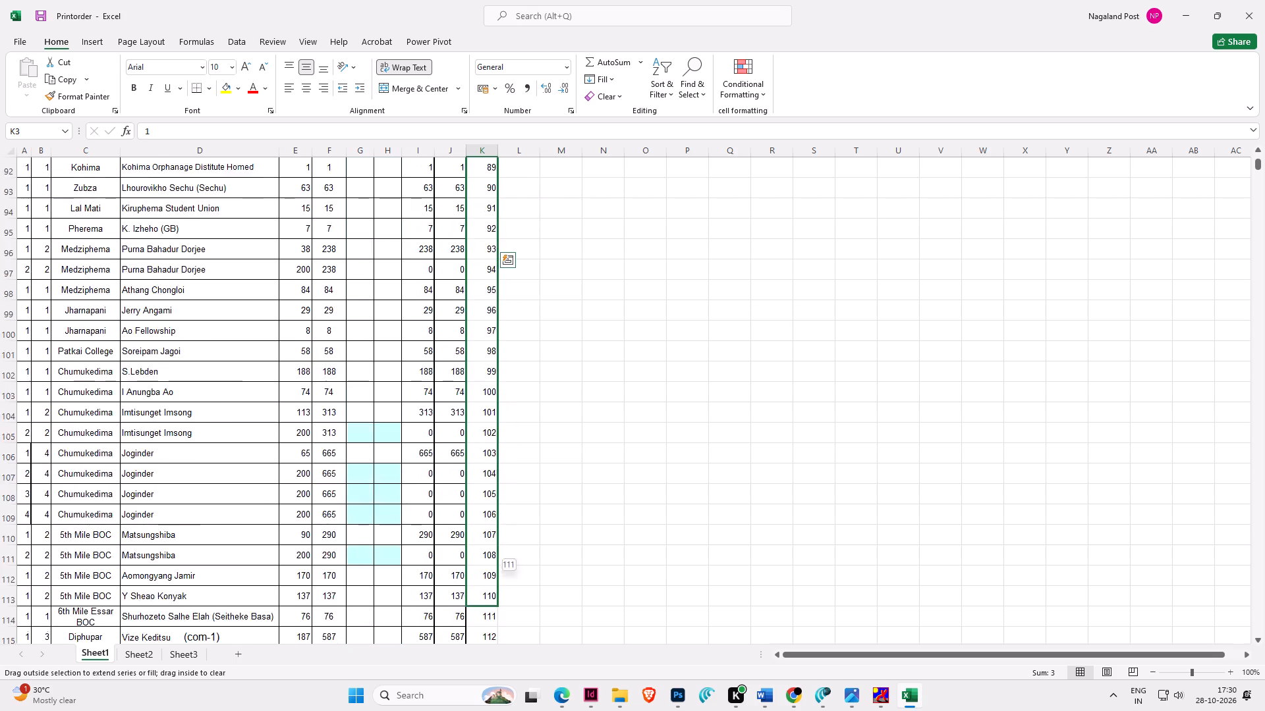
left_click_drag(541, 710, 551, 576)
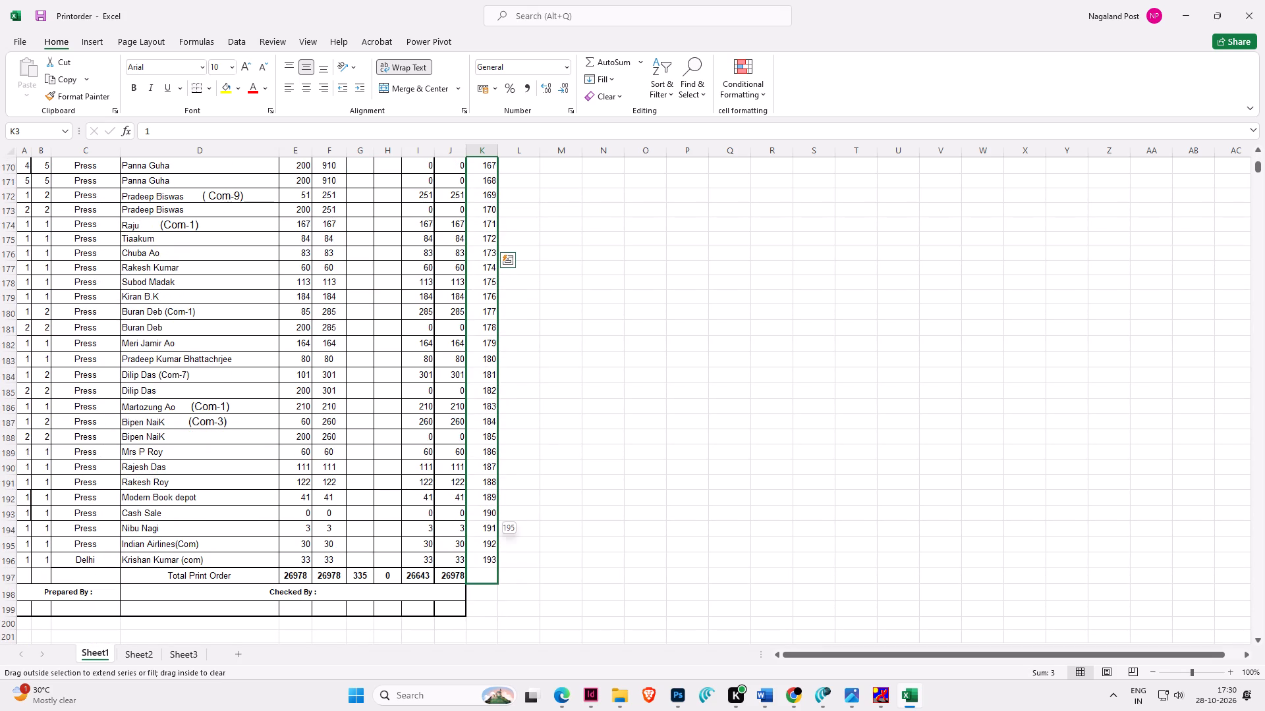
left_click_drag(551, 576, 553, 569)
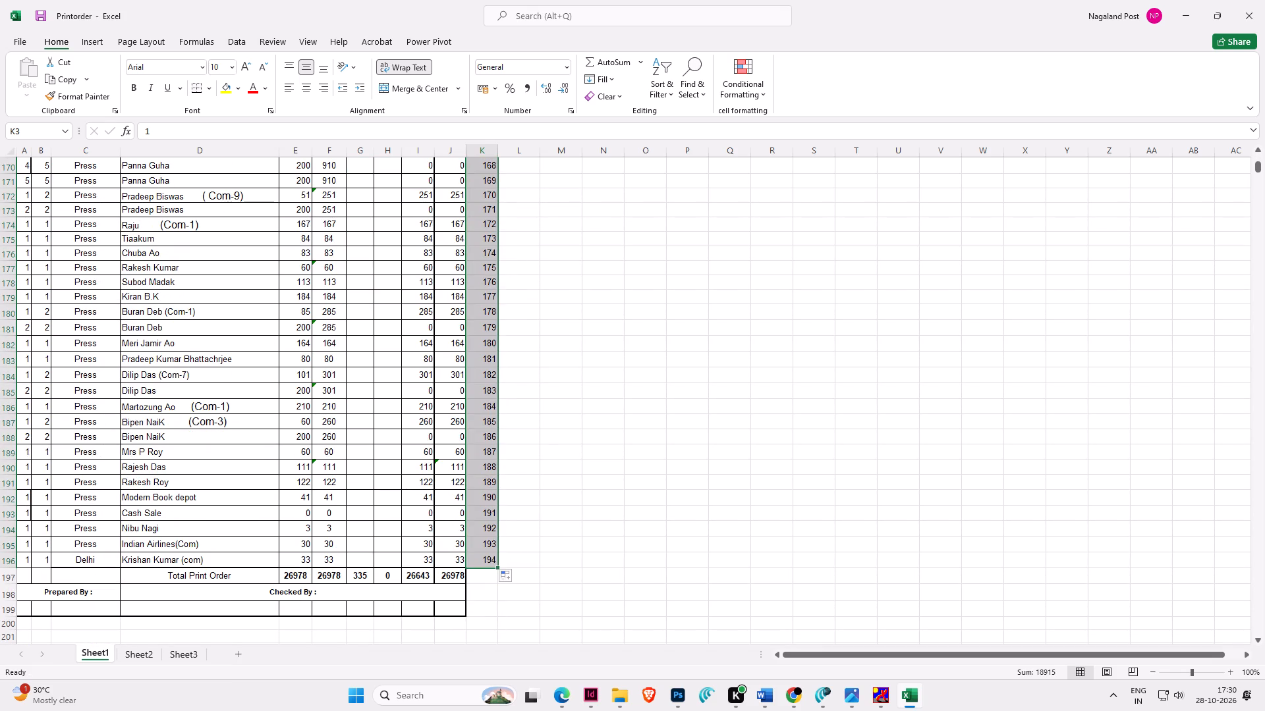
left_click(166, 432)
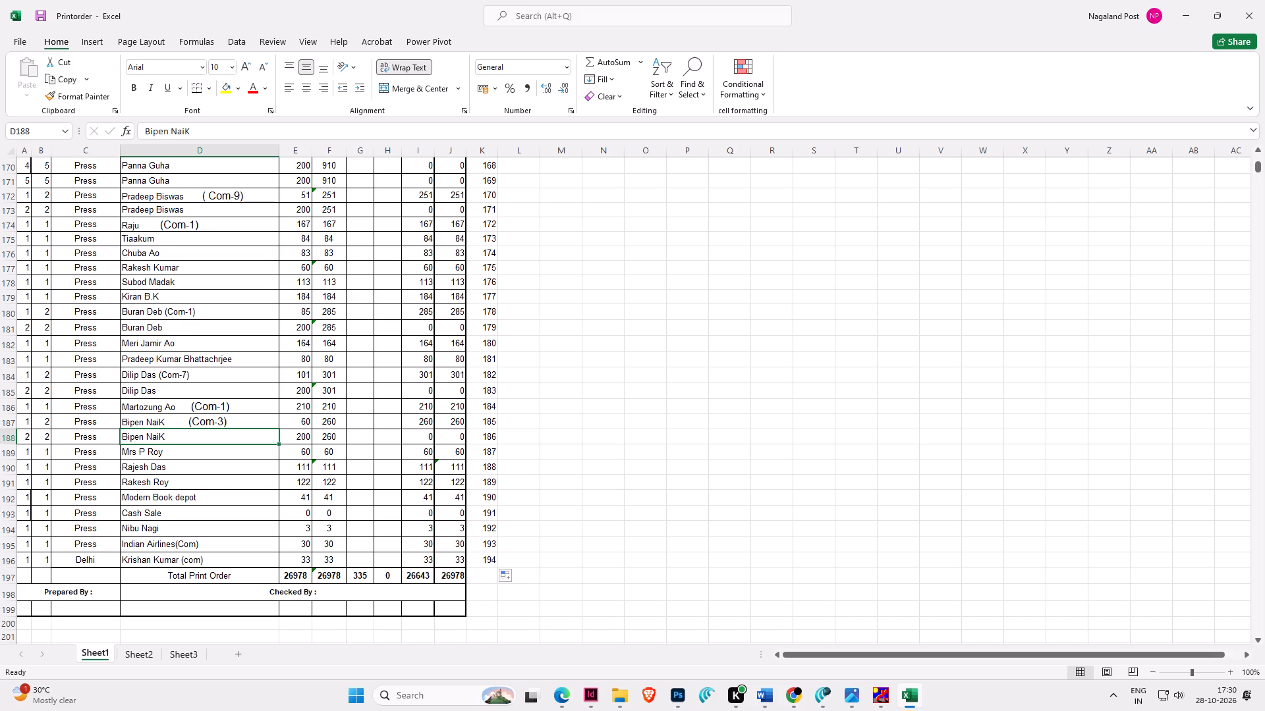
Enter an increase of 1 for the Purana Bazar (com -1) order in row 137 and set its number of copies to 100.
scroll(166, 432, "up", 7)
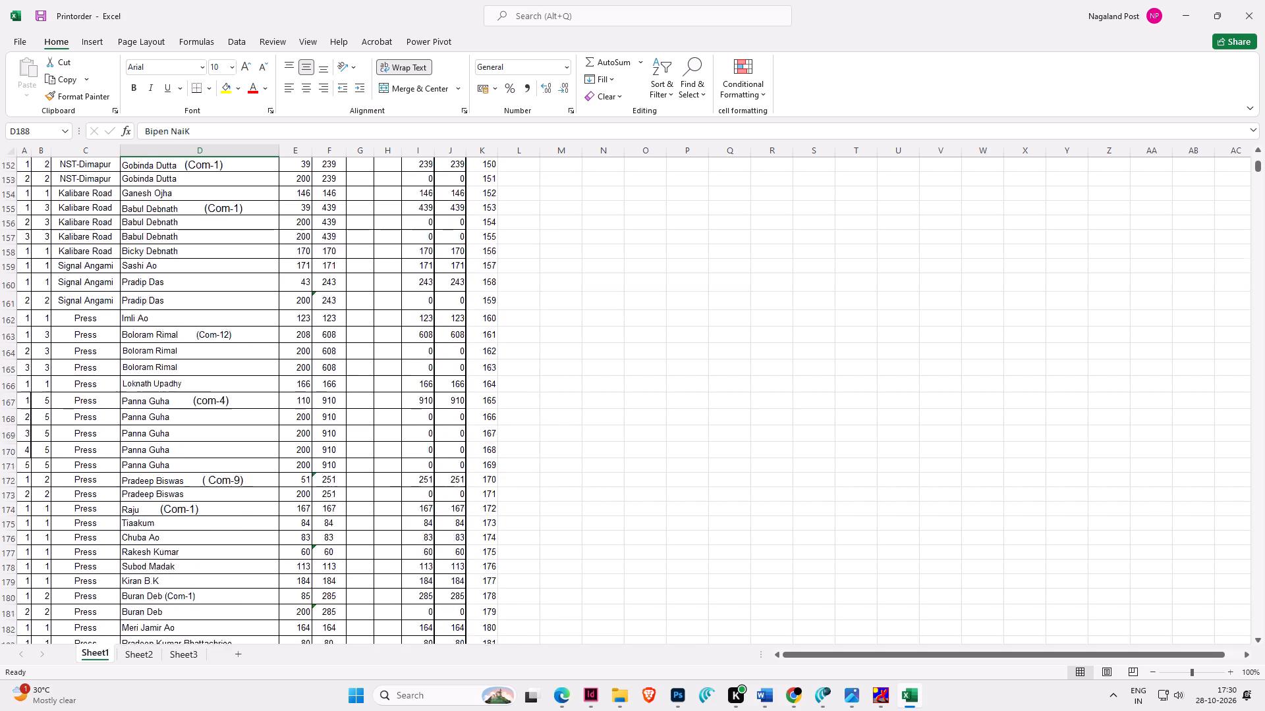
scroll(166, 432, "up", 6)
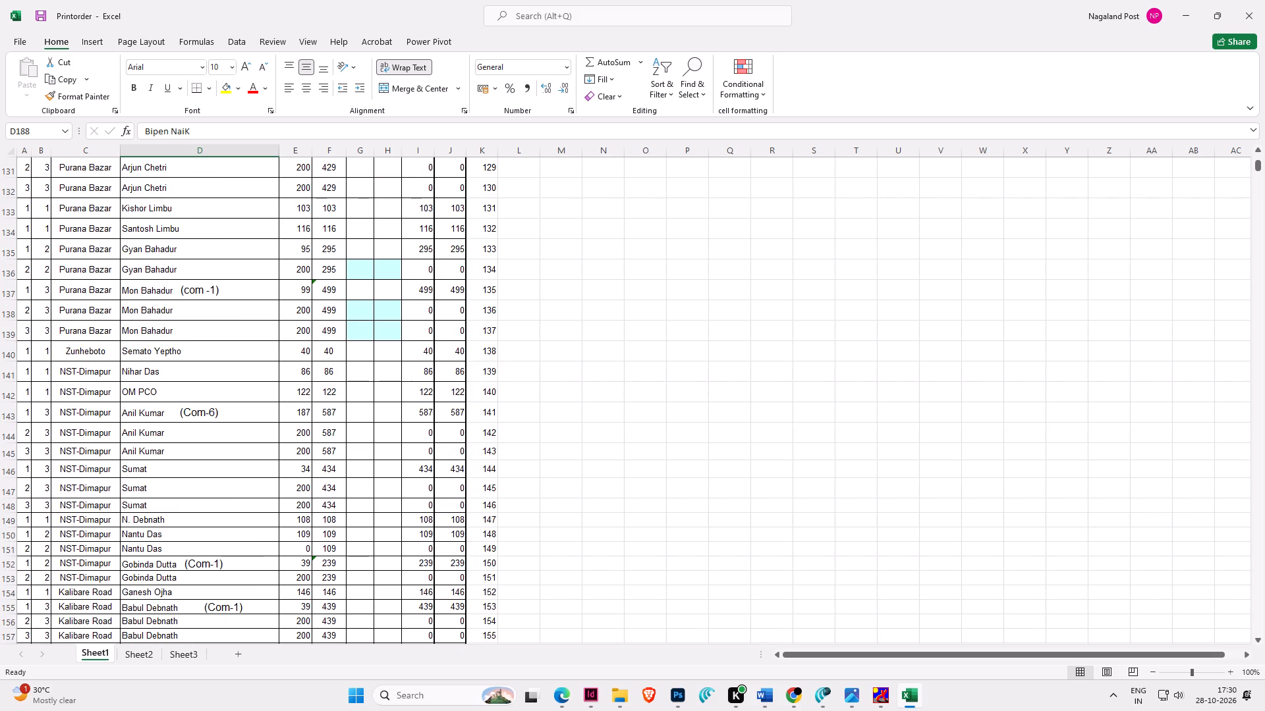
left_click(357, 307)
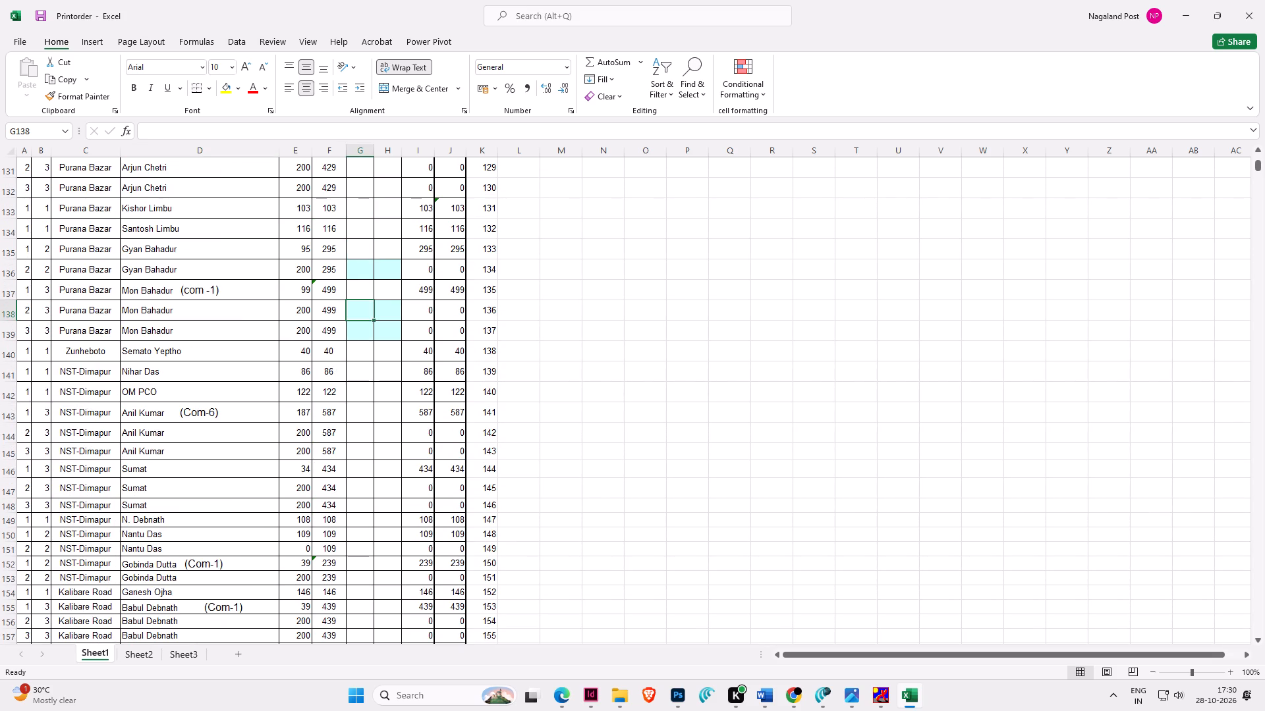
left_click(364, 288)
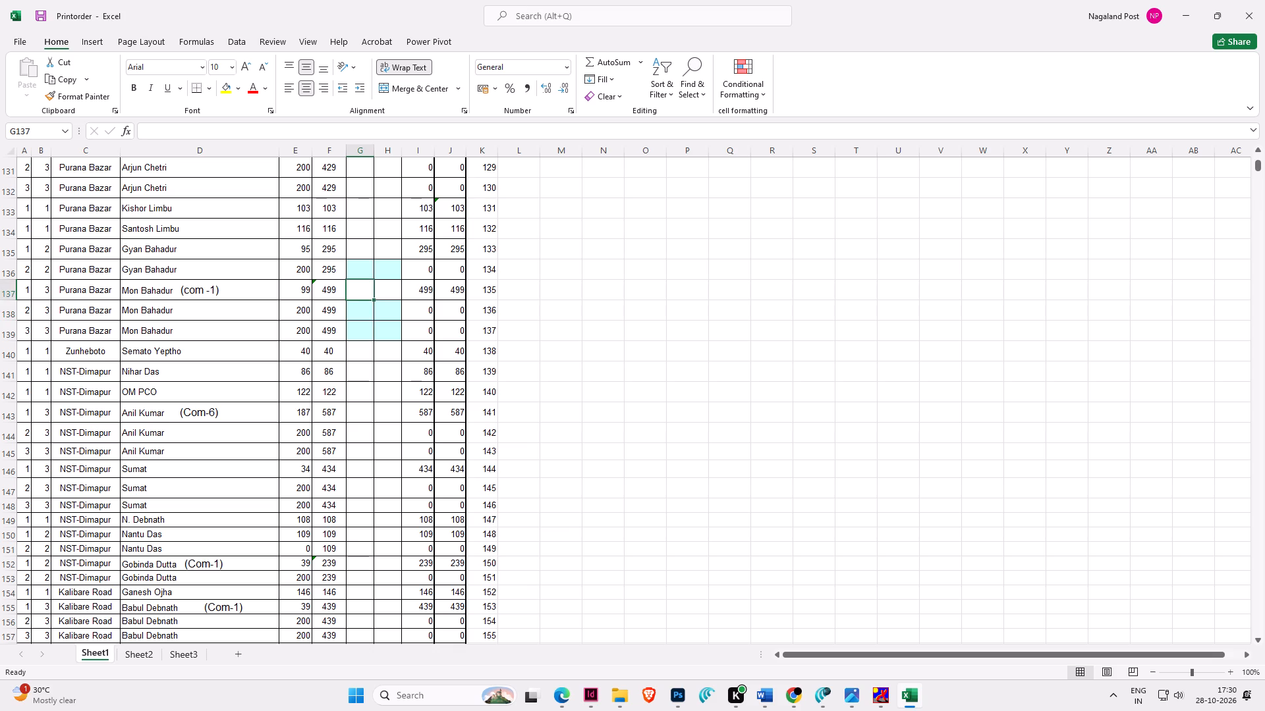
key("1")
key("Return")
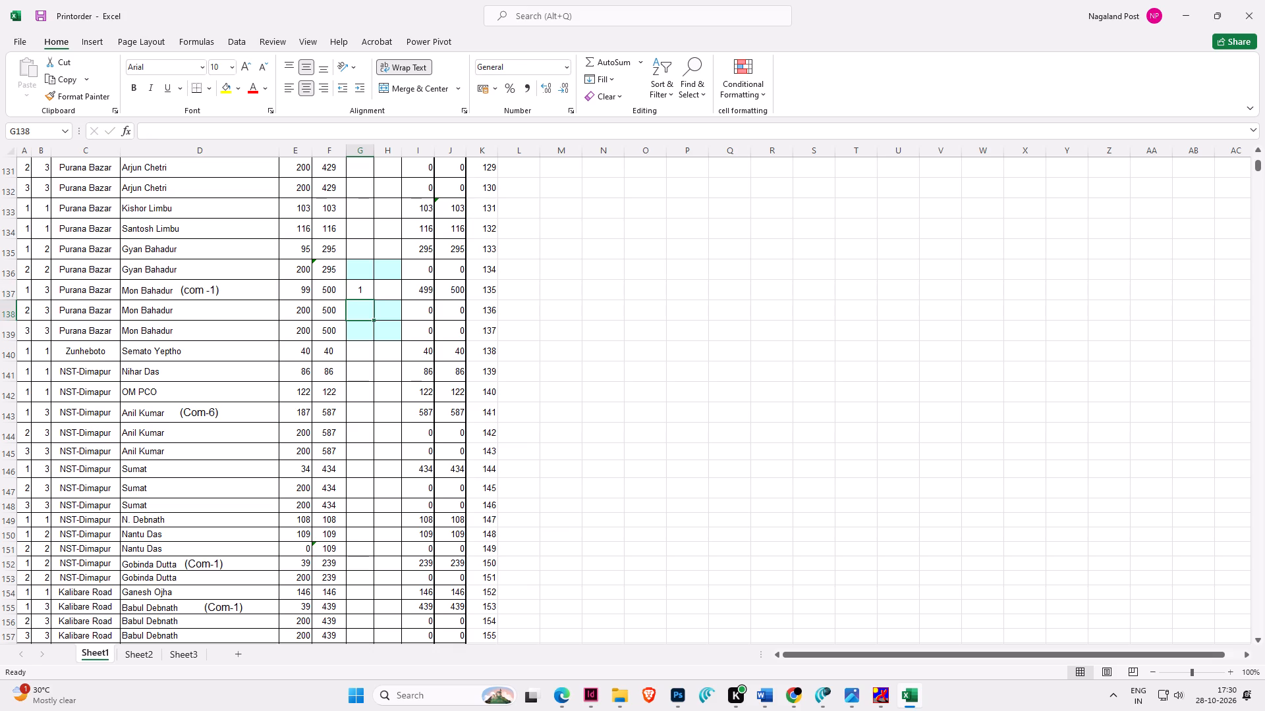
left_click(294, 287)
type("100")
key("Return")
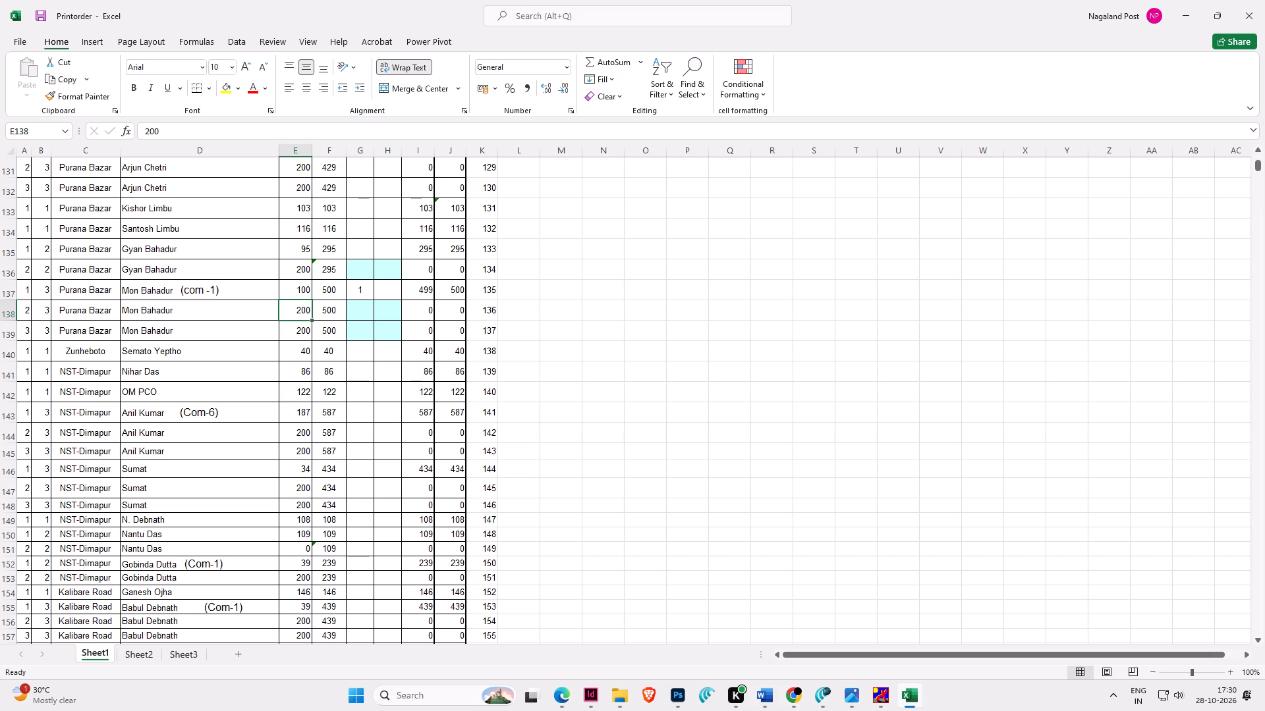
Enter an increase of 4 for the 3rd Mile BOC Chekiye Village Student Union order in row 122 and set its number of copies to 133.
scroll(241, 285, "up", 4)
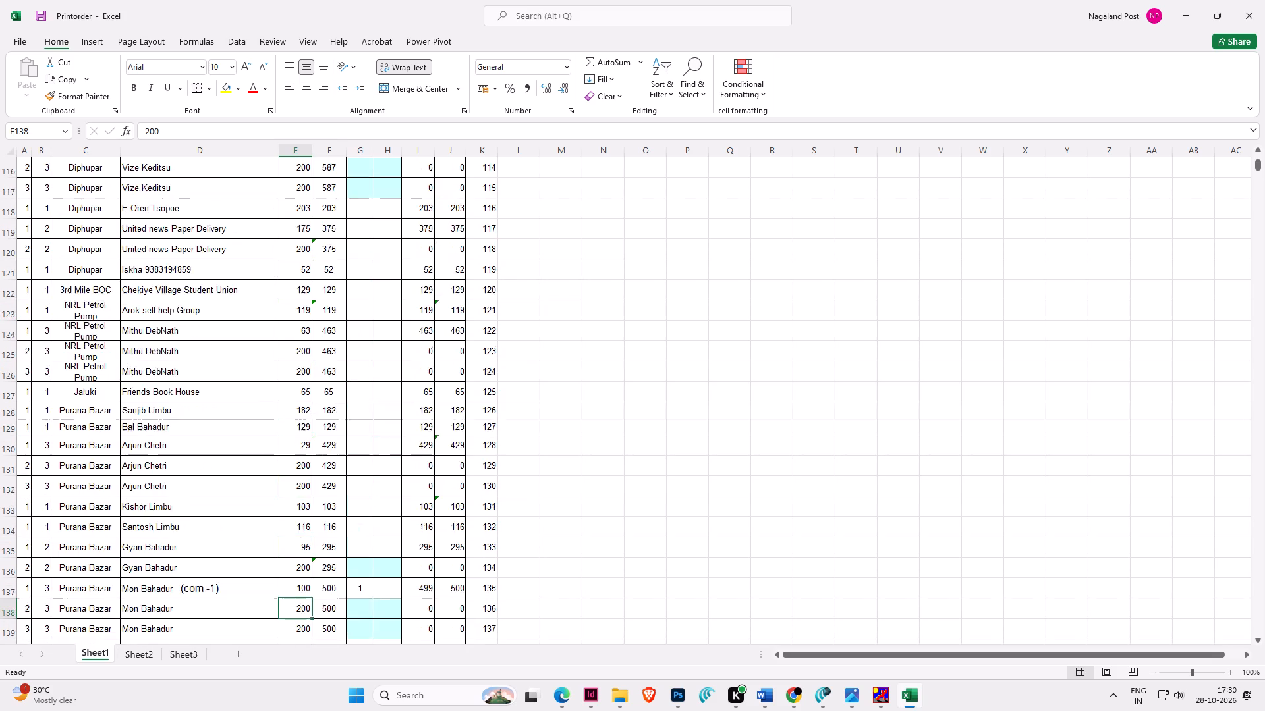
scroll(241, 285, "up", 2)
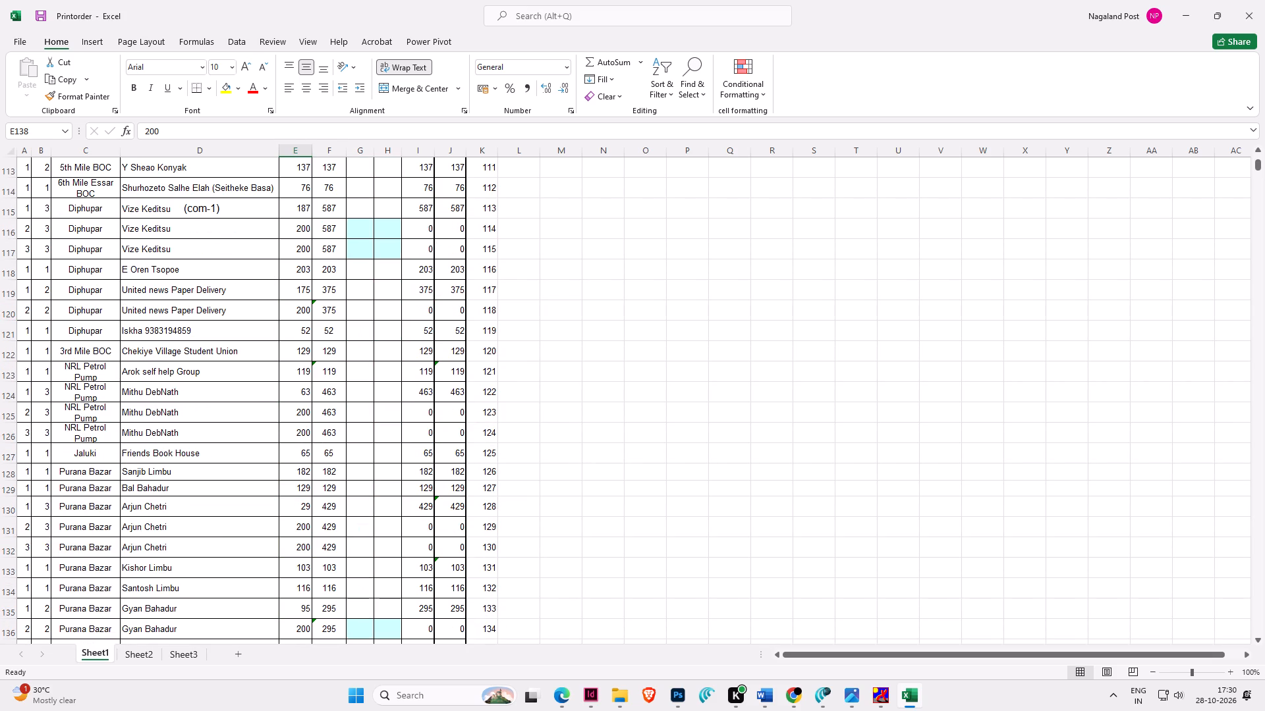
left_click(359, 349)
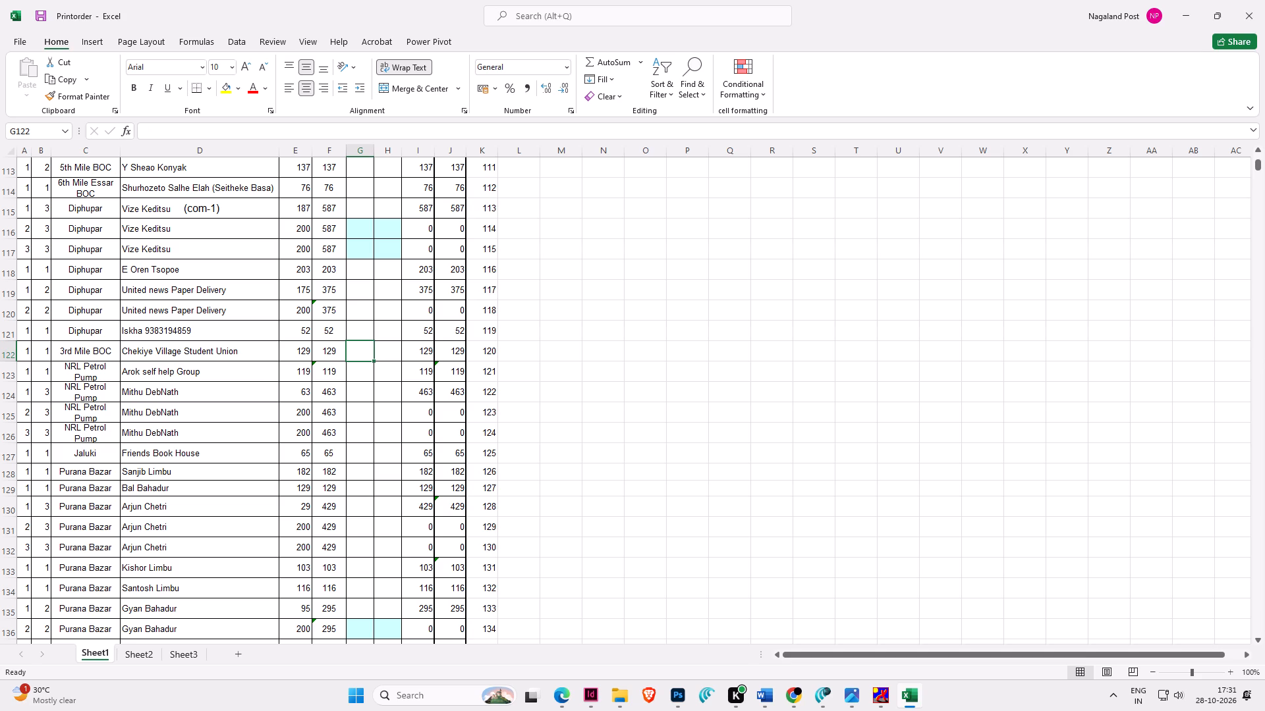
key("4")
key("Return")
left_click(295, 349)
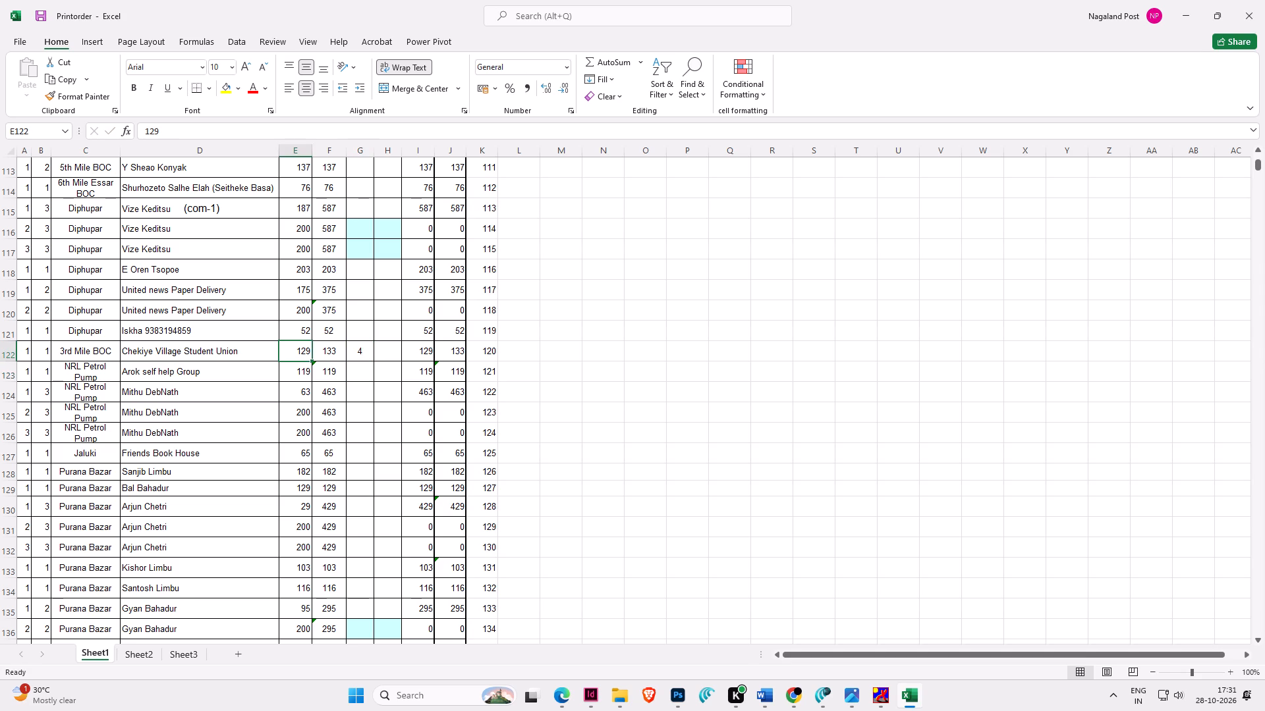
type("133")
key("Return")
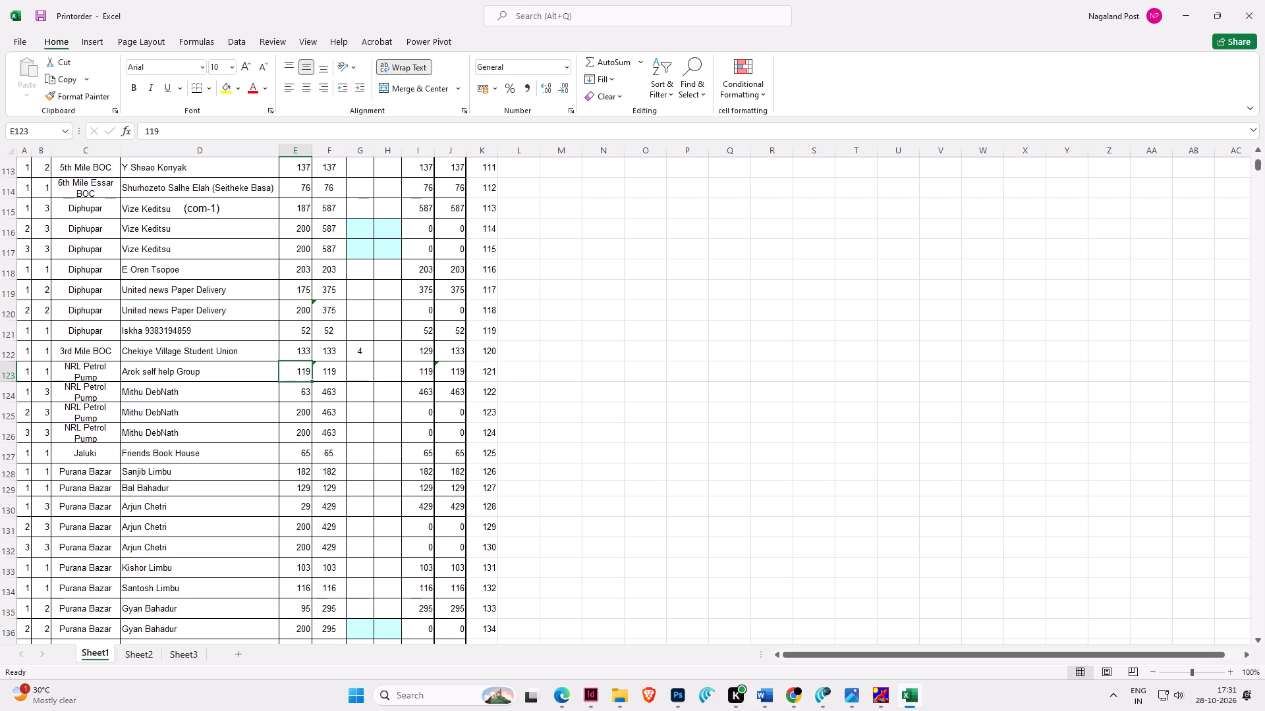
Review the dispatch rows upward from the NRL Petrol Pump entries to the Mokokchung orders at the start of the list.
left_click(196, 419)
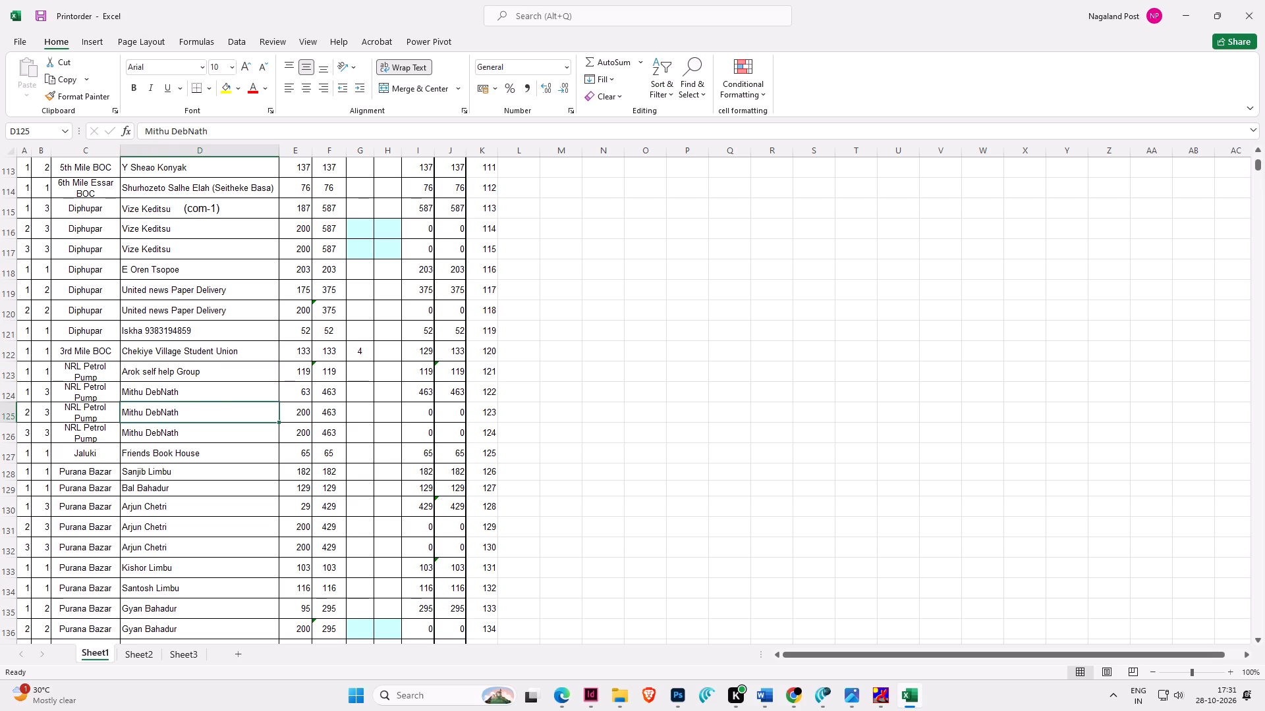
scroll(202, 415, "up", 1)
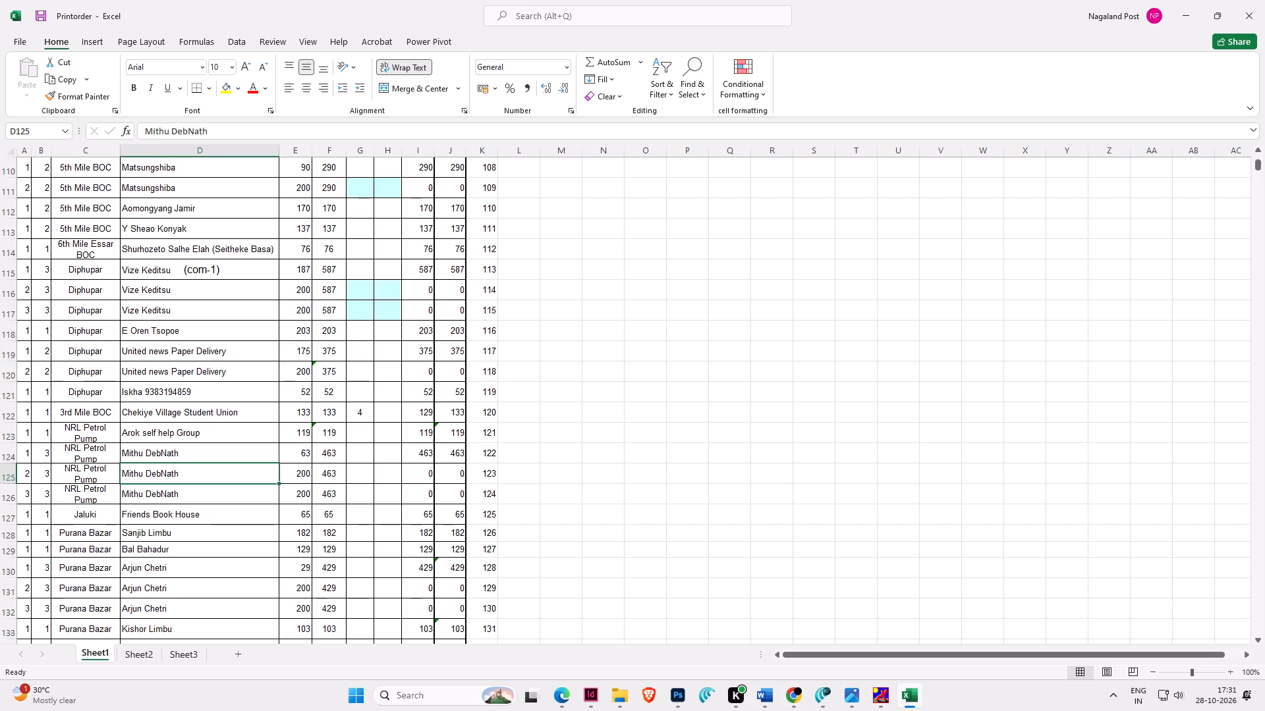
scroll(202, 415, "up", 3)
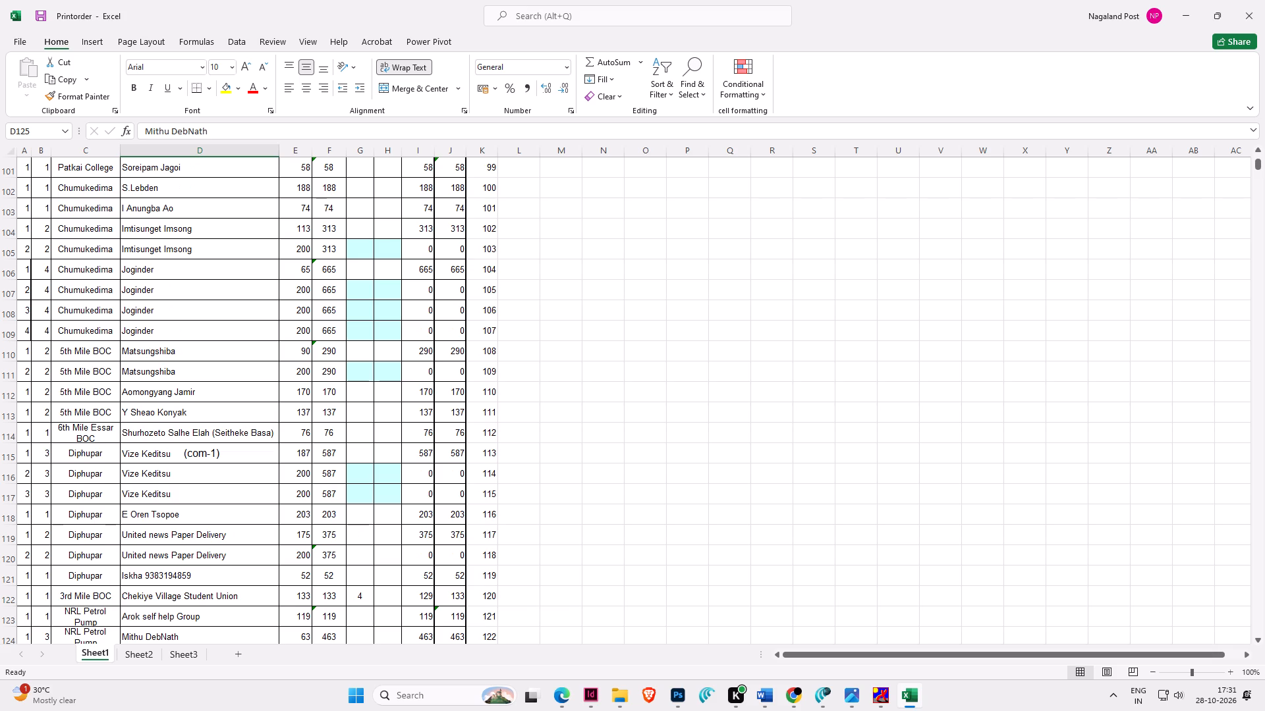
scroll(202, 415, "up", 8)
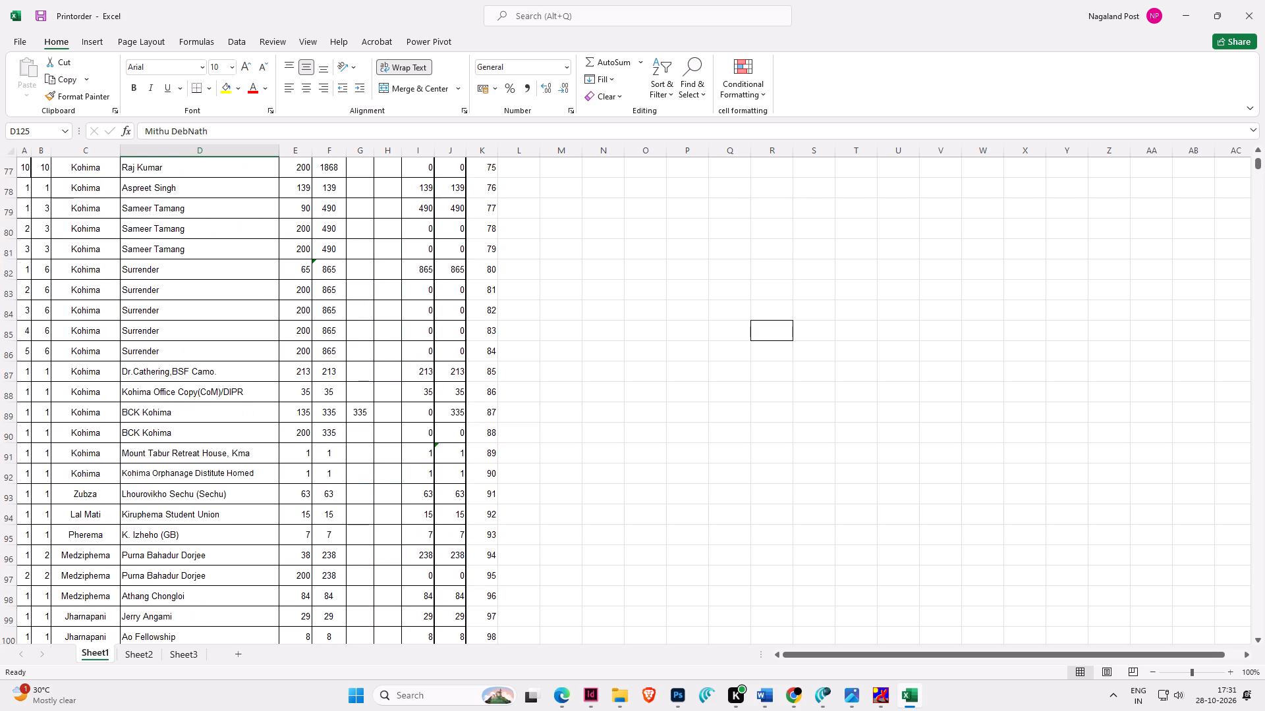
scroll(202, 415, "up", 3)
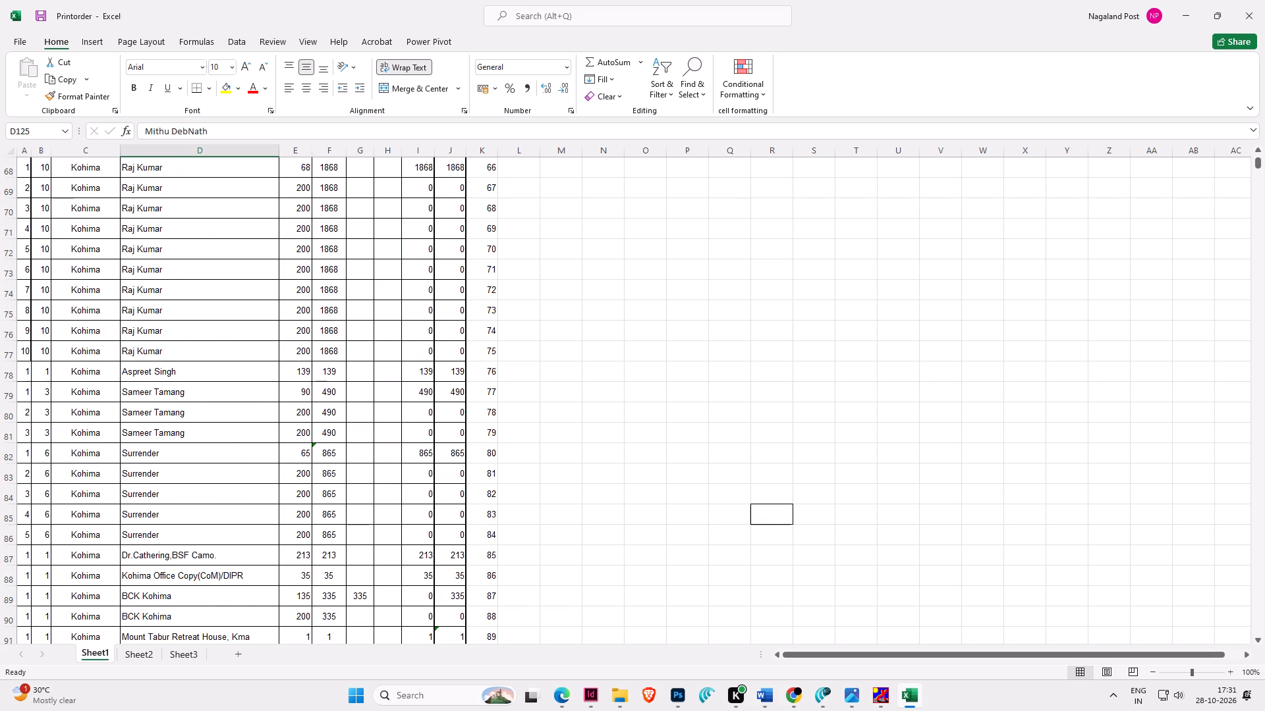
scroll(202, 415, "up", 4)
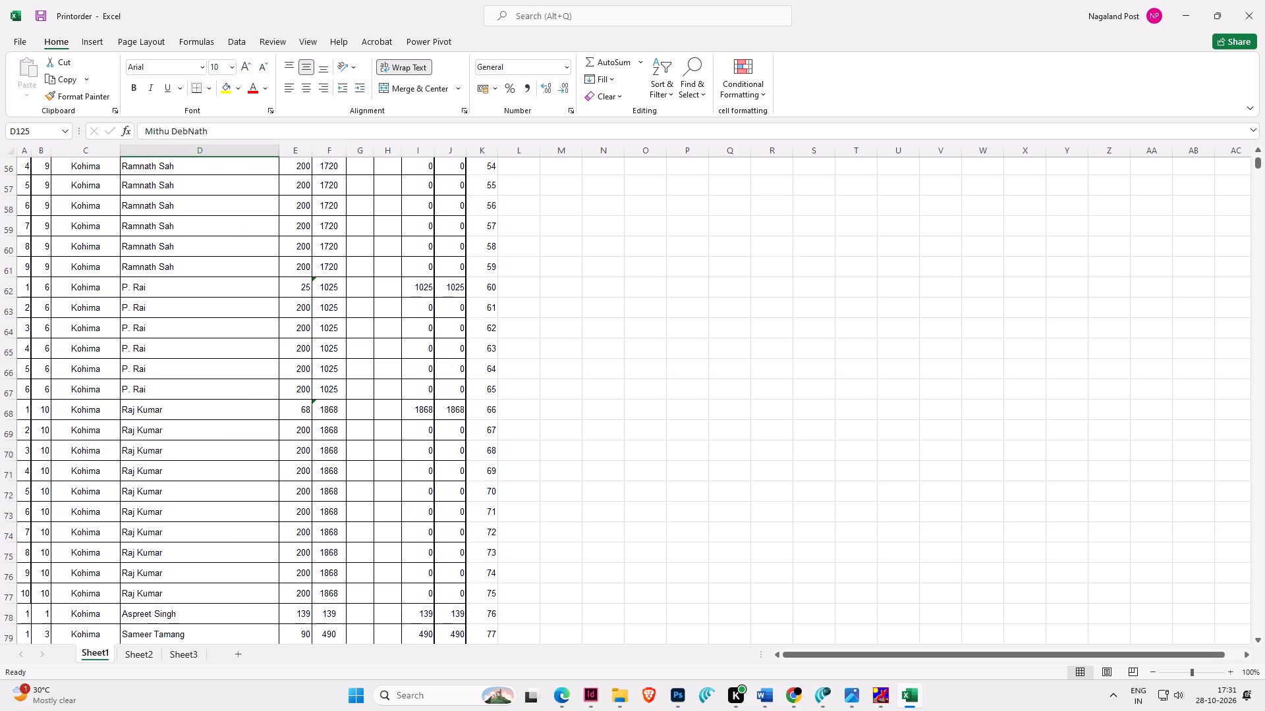
scroll(202, 415, "up", 14)
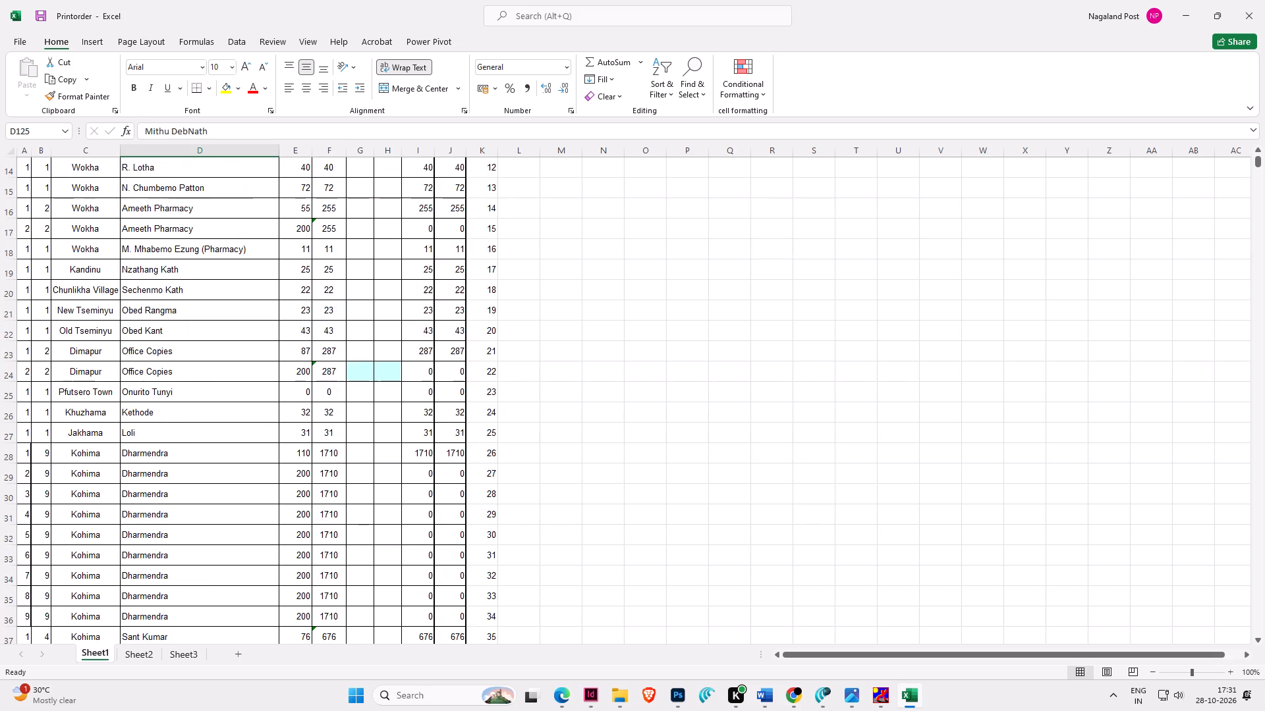
scroll(202, 415, "up", 3)
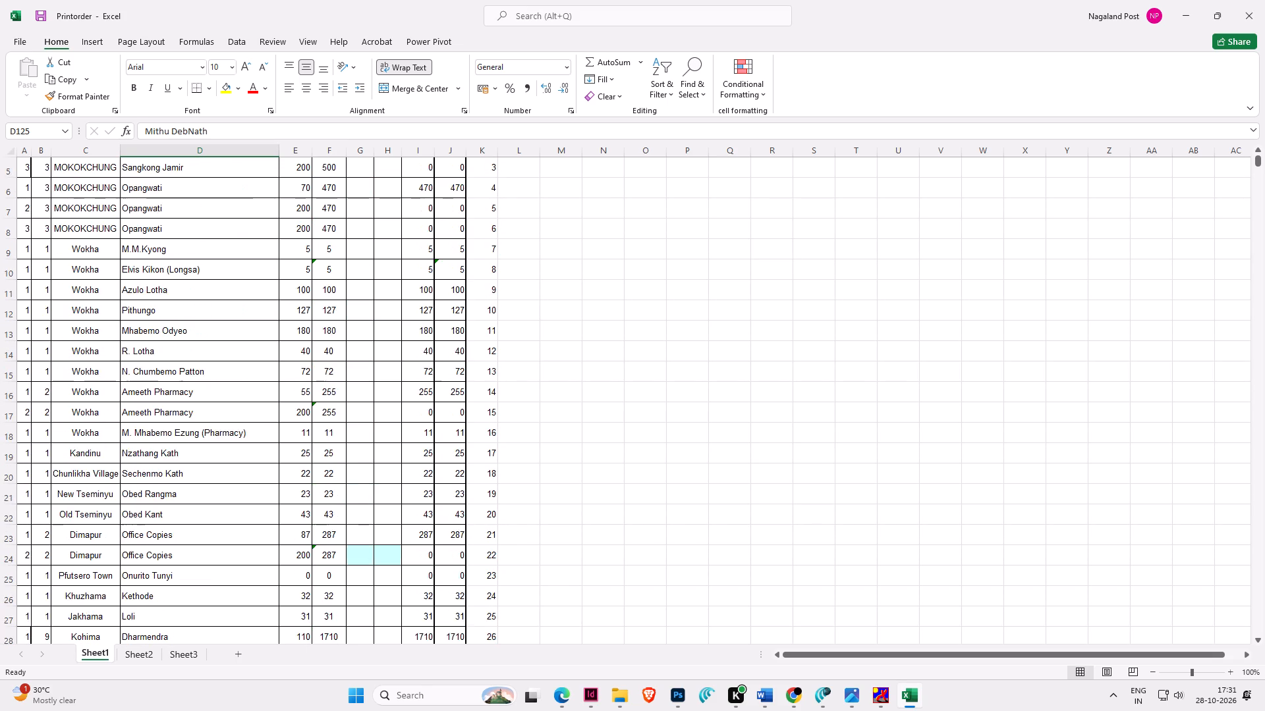
scroll(202, 415, "up", 1)
Check the copy numbers and increases through the whole dispatch list, from the Mokokchung orders down to the Total Print Order row.
scroll(202, 415, "down", 2)
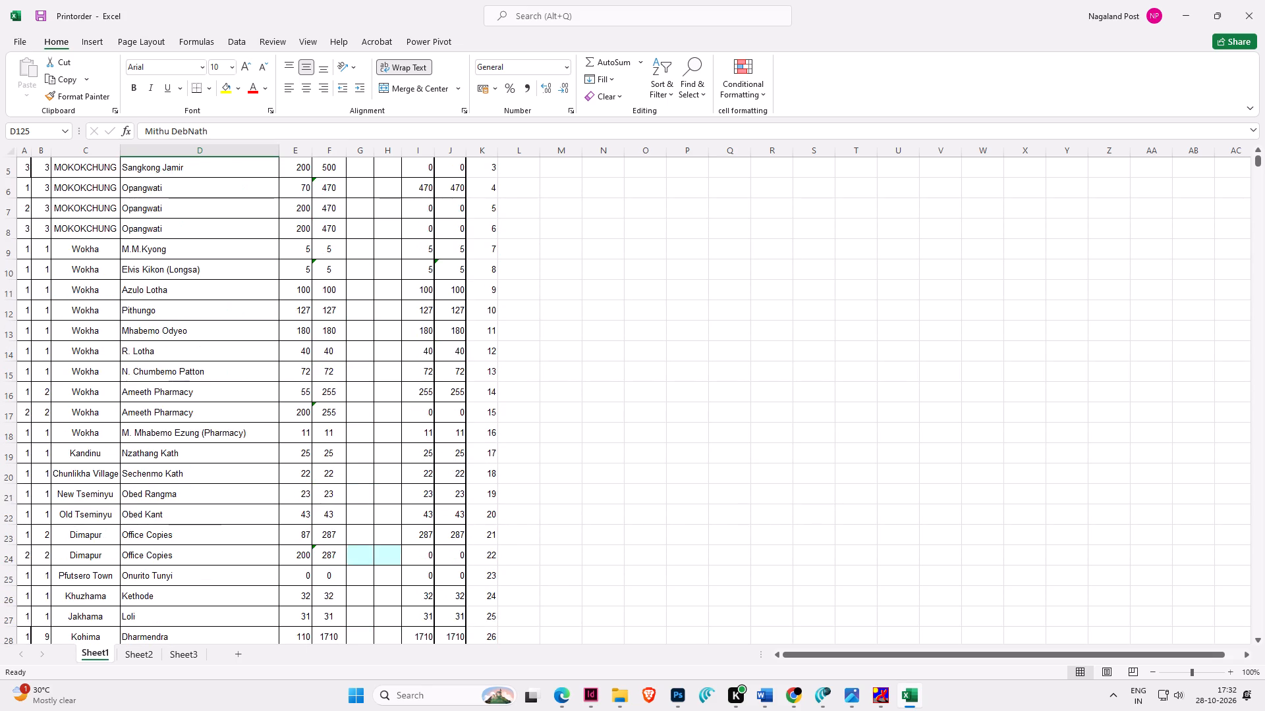
scroll(202, 415, "down", 11)
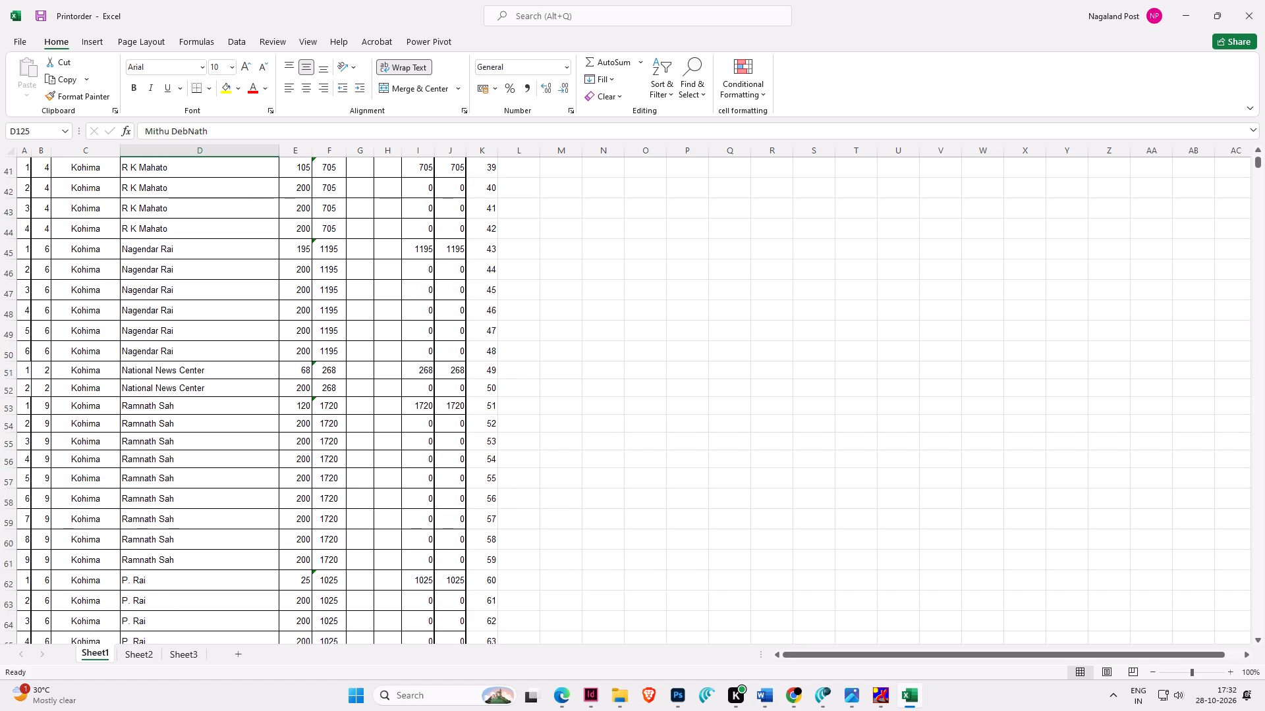
scroll(206, 400, "down", 9)
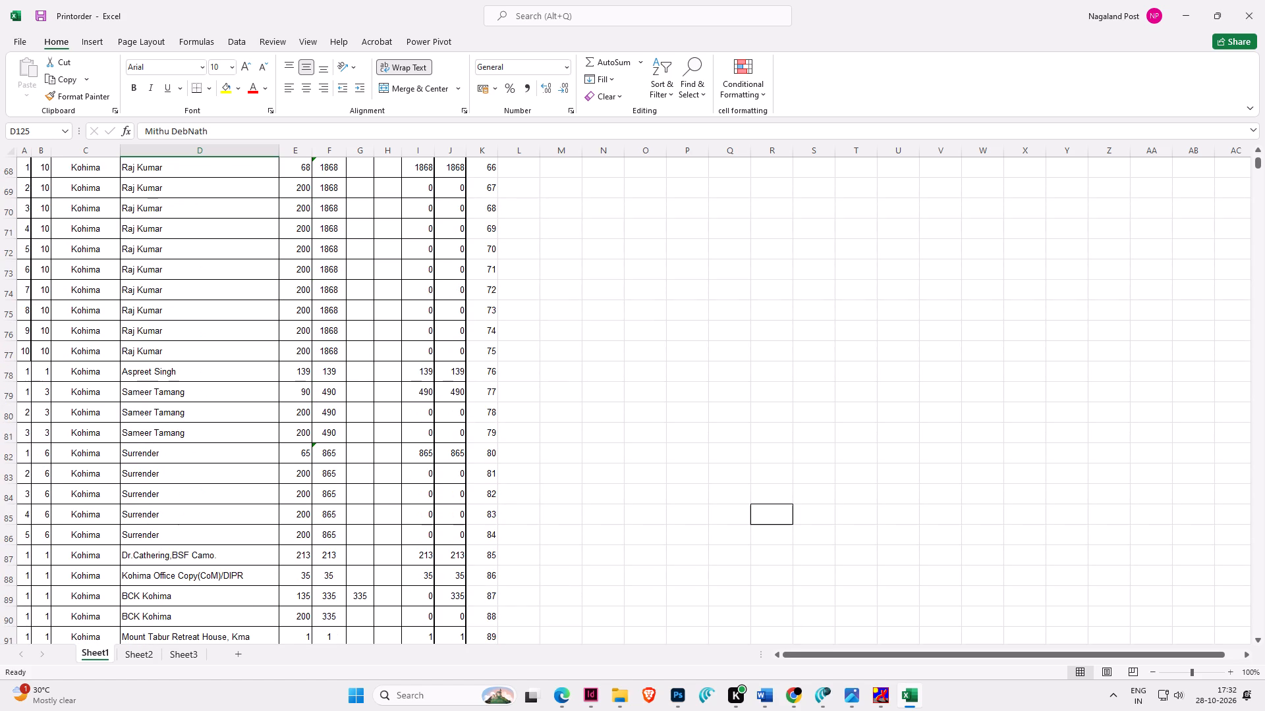
scroll(206, 400, "down", 5)
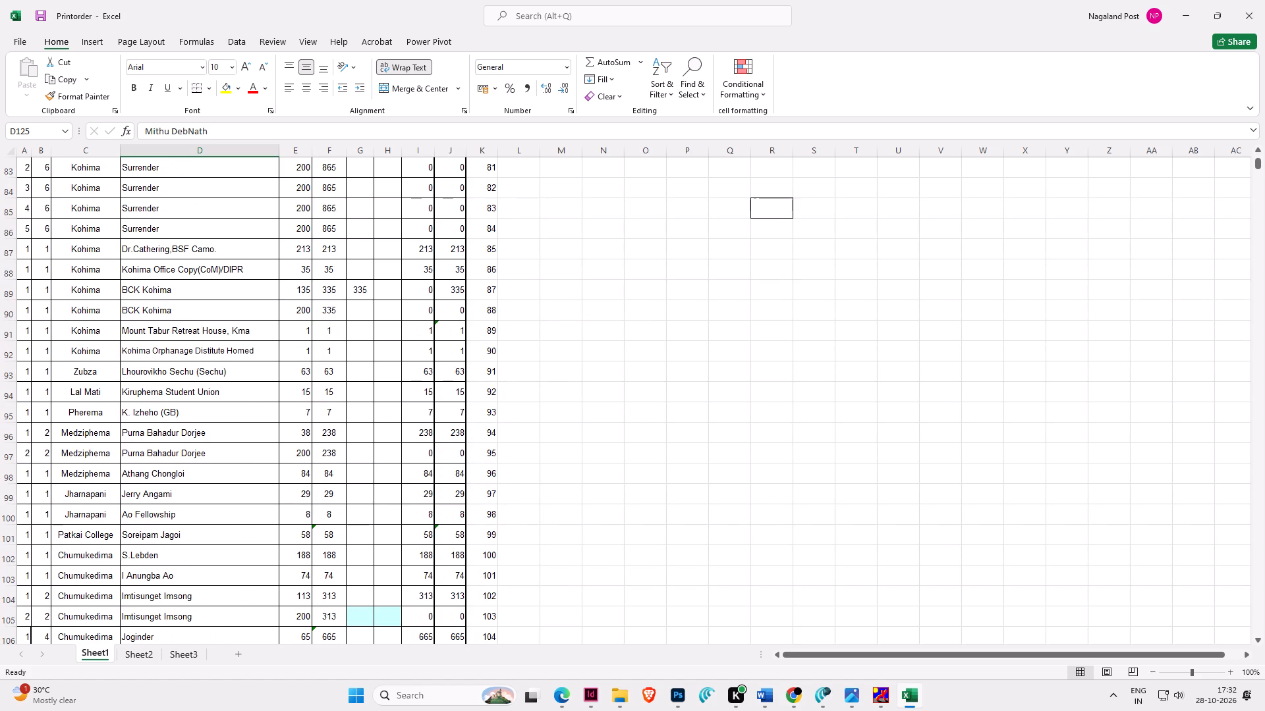
scroll(206, 400, "down", 2)
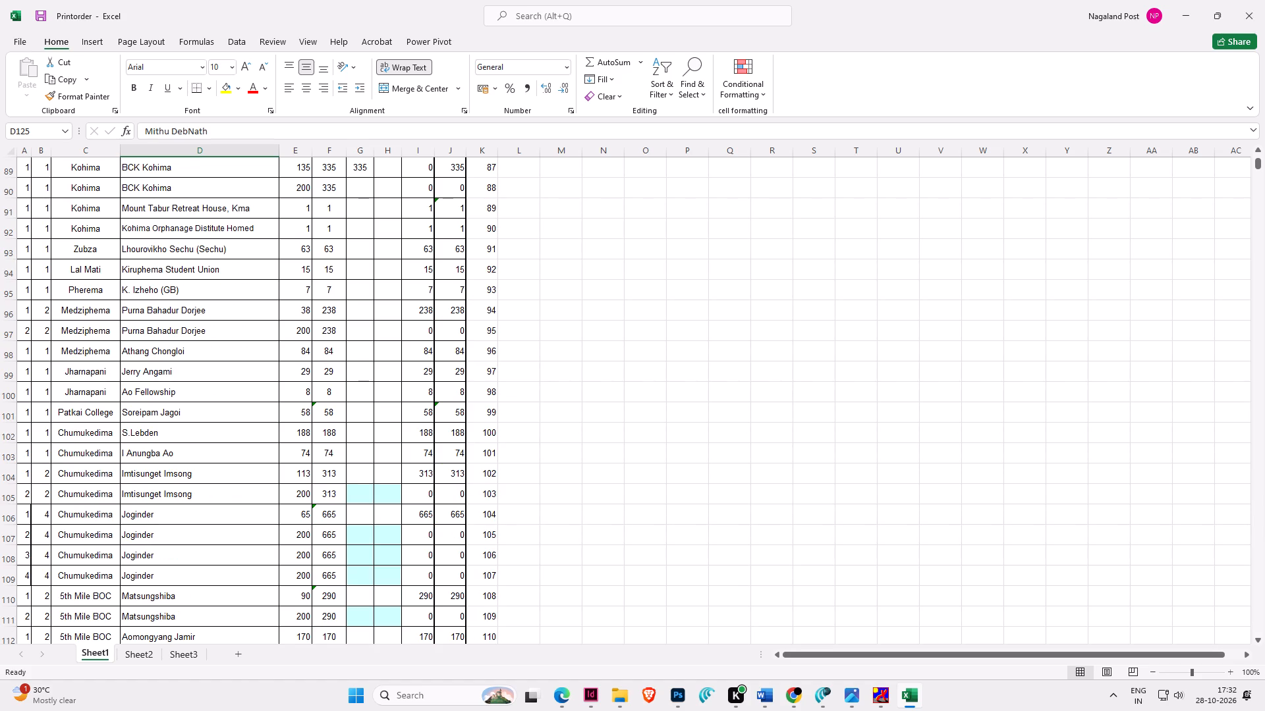
scroll(206, 400, "down", 2)
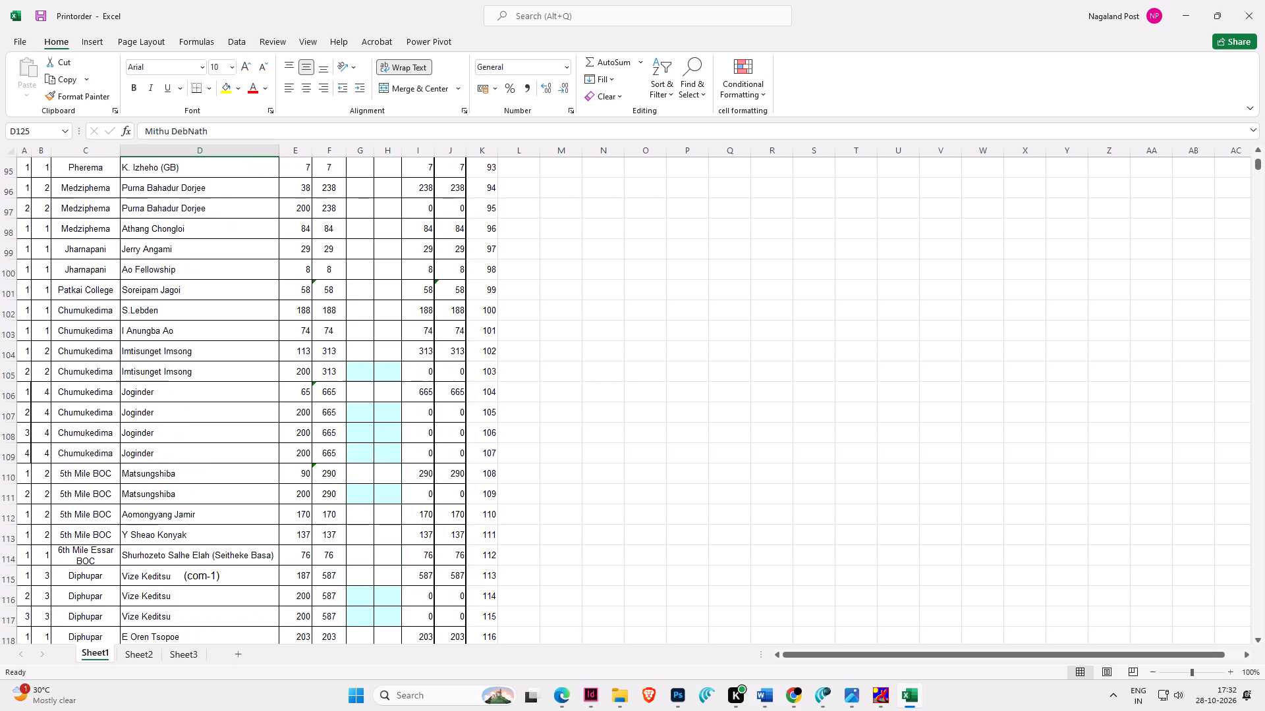
scroll(206, 400, "down", 2)
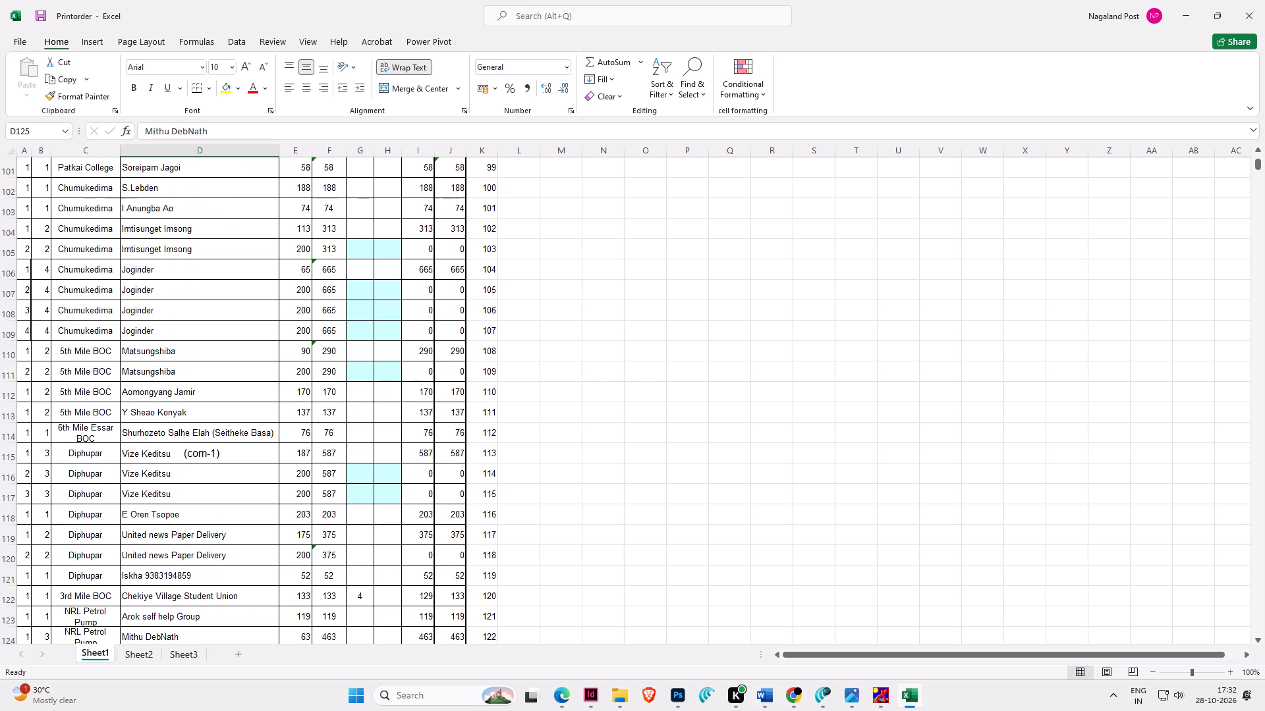
scroll(206, 400, "down", 4)
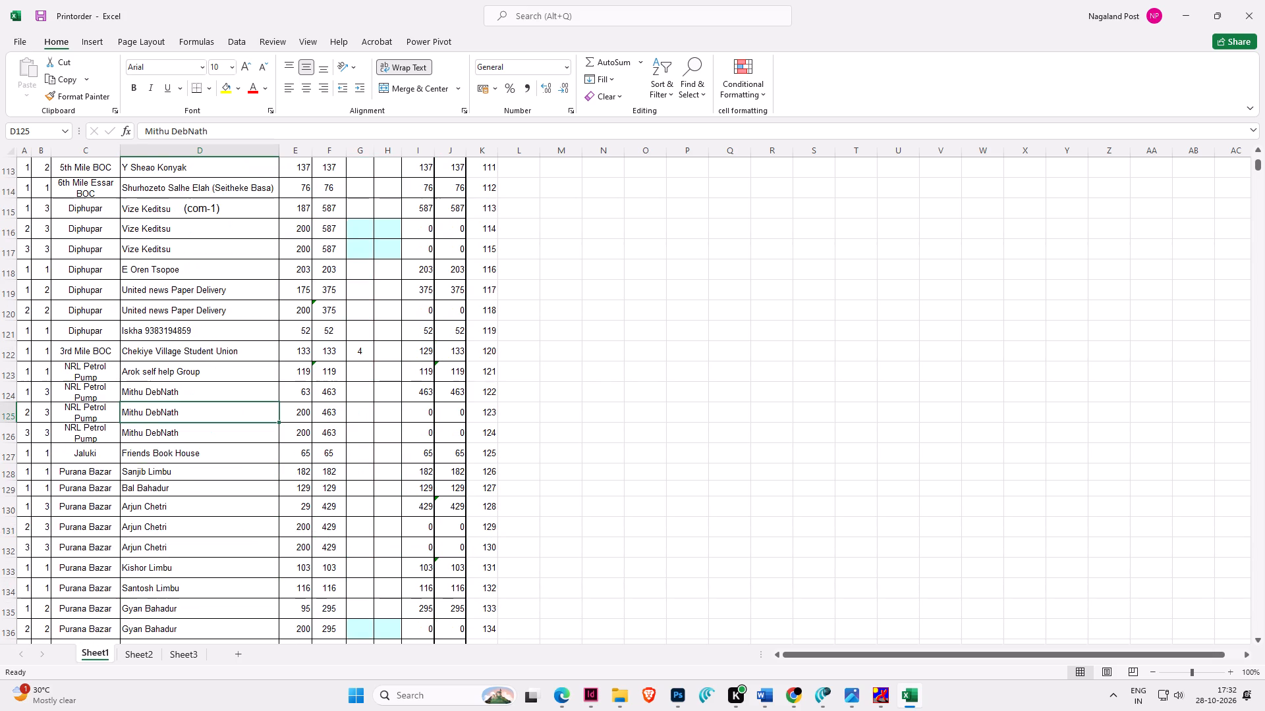
scroll(206, 400, "down", 4)
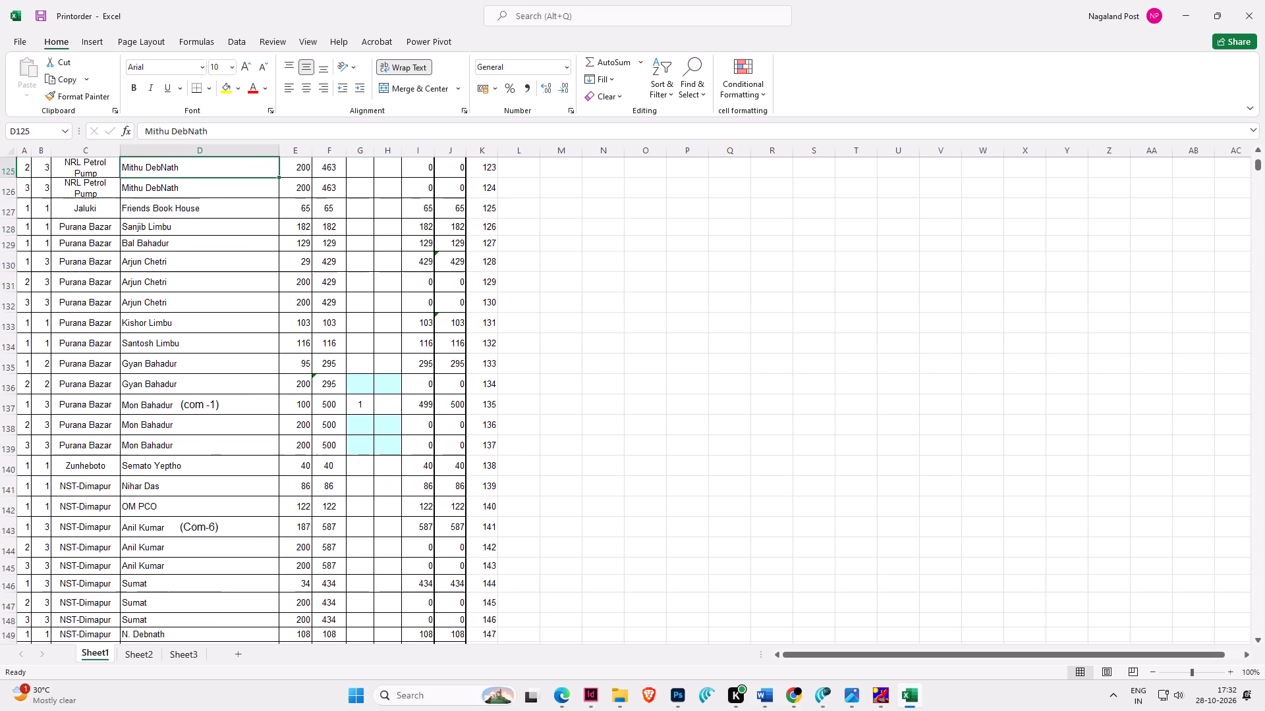
scroll(206, 400, "down", 4)
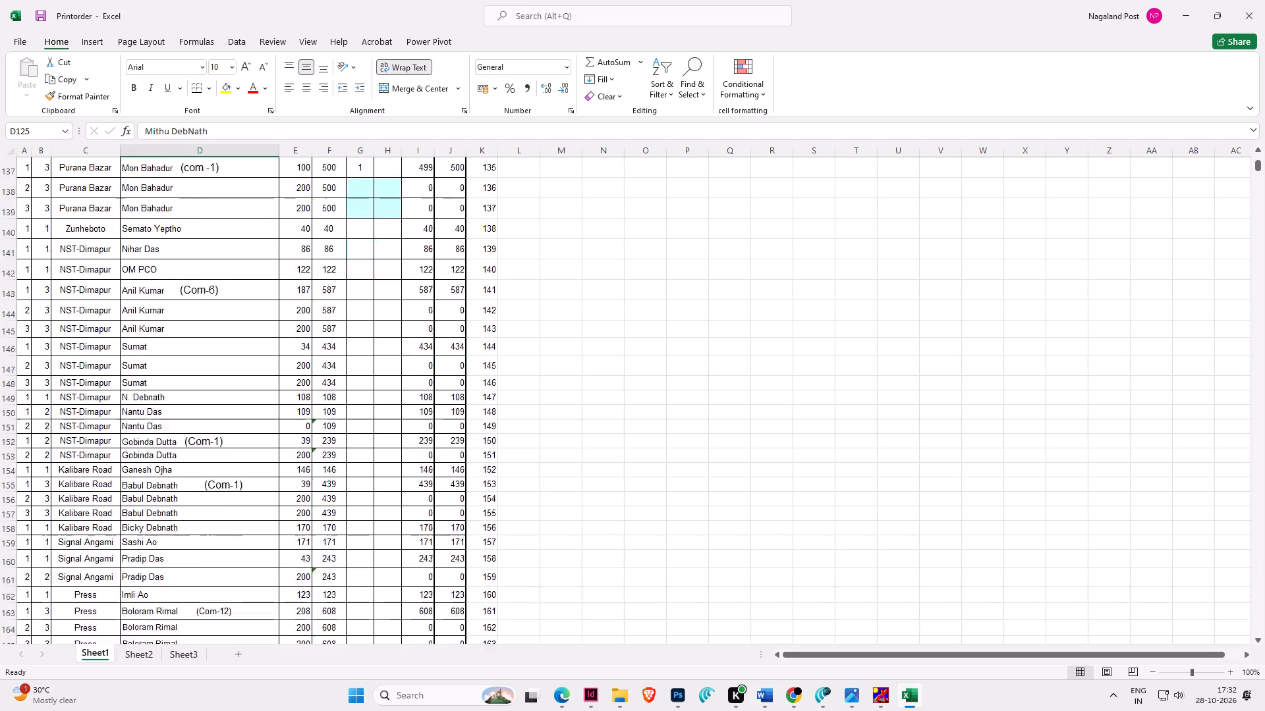
scroll(206, 400, "down", 5)
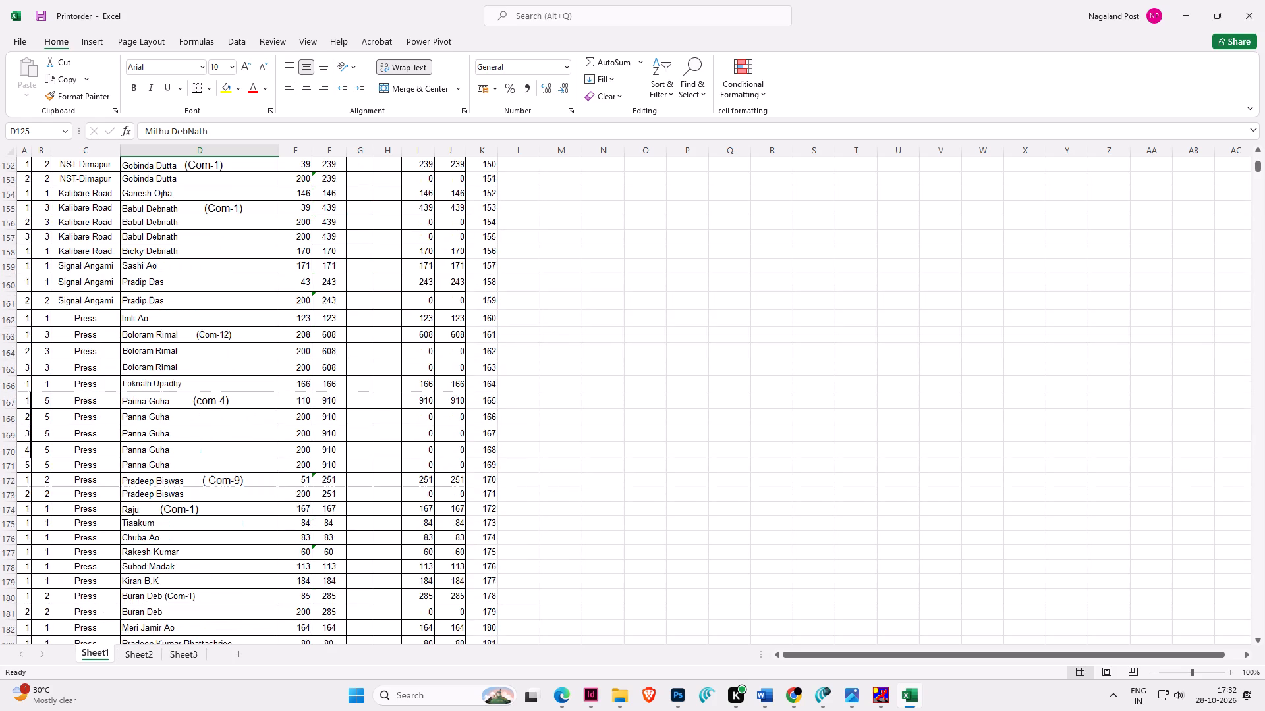
scroll(206, 400, "down", 4)
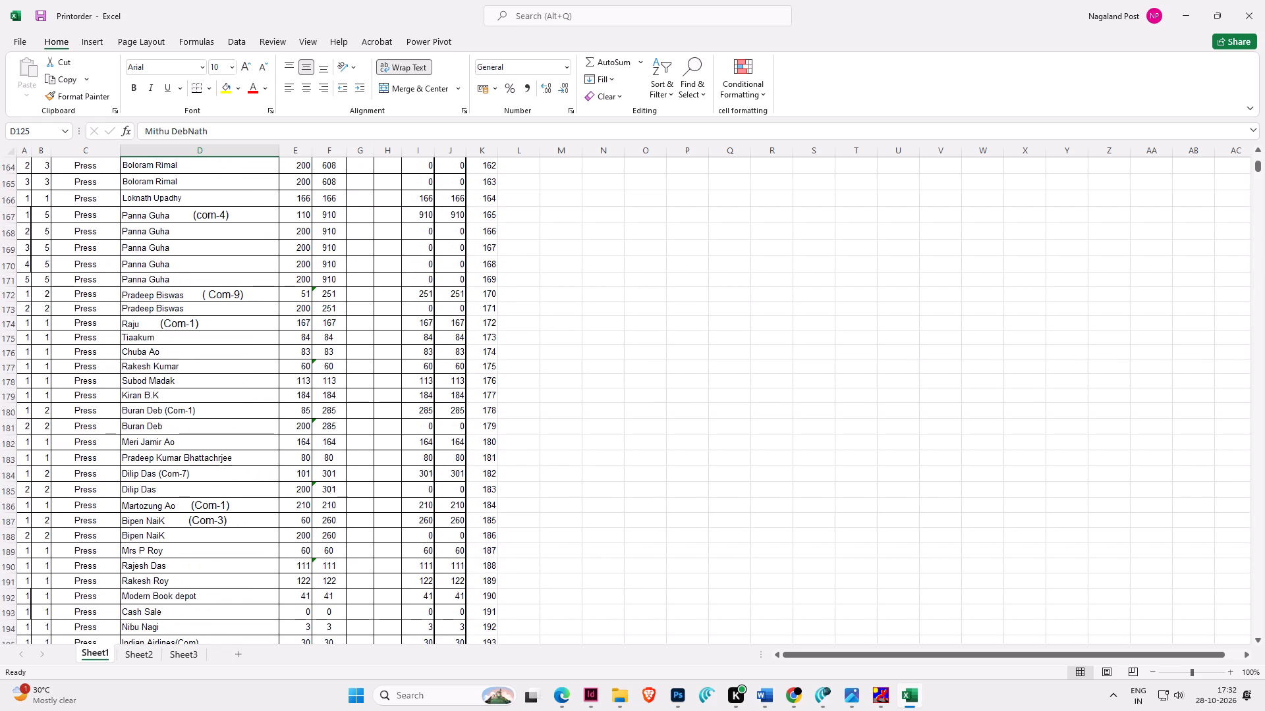
scroll(206, 400, "down", 1)
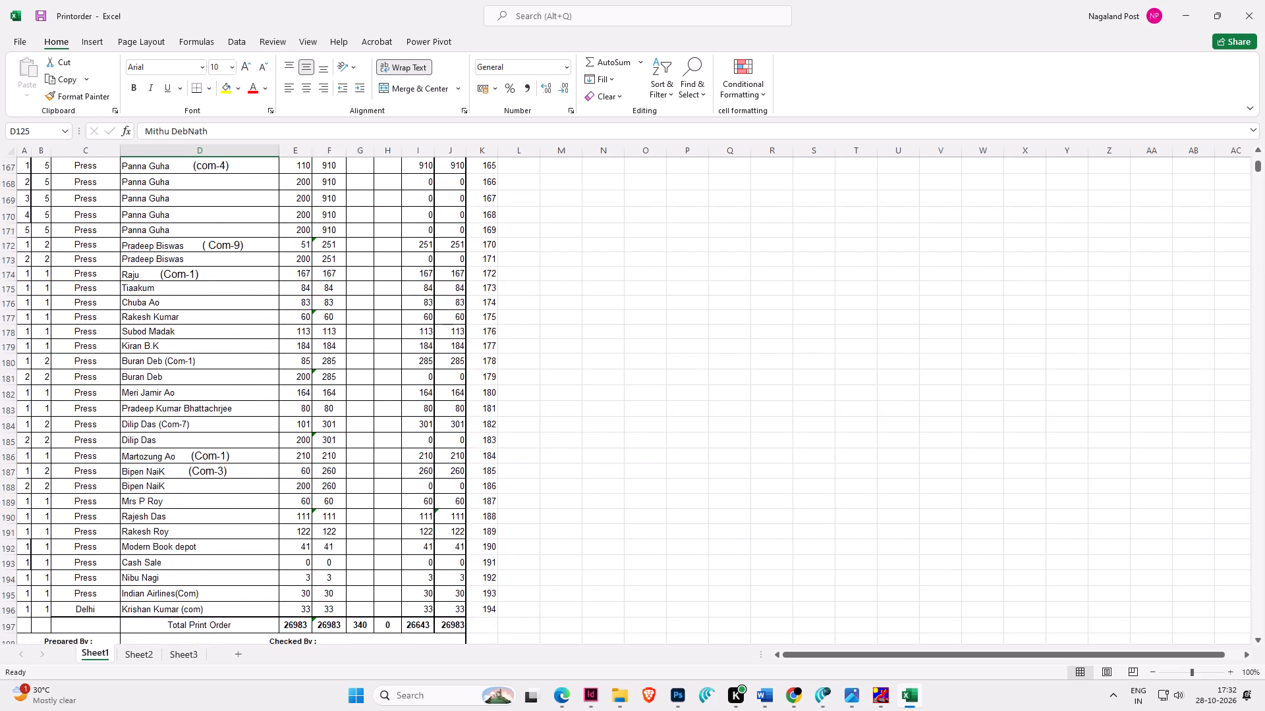
Review the dispatch rows upward from the Press orders to the 3rd Mile BOC order in row 122.
left_click(206, 400)
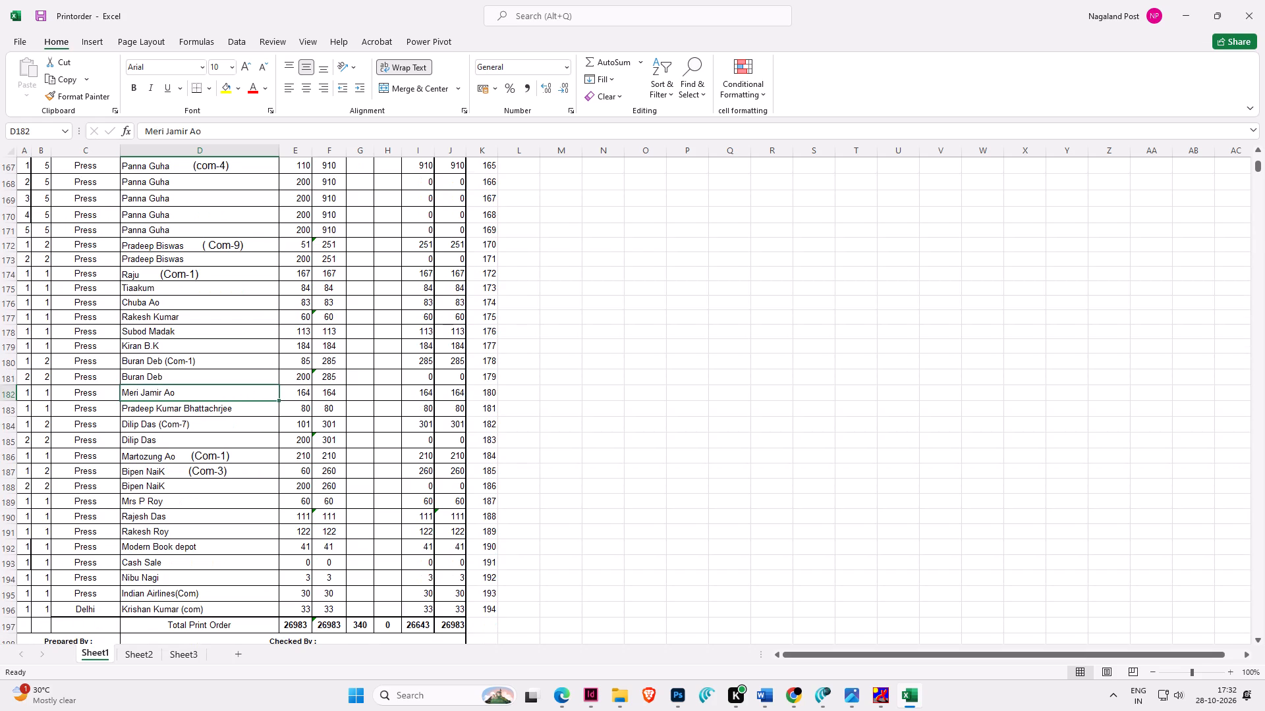
key("Up")
key("Up")
key("Up")
key("Up")
key("Up")
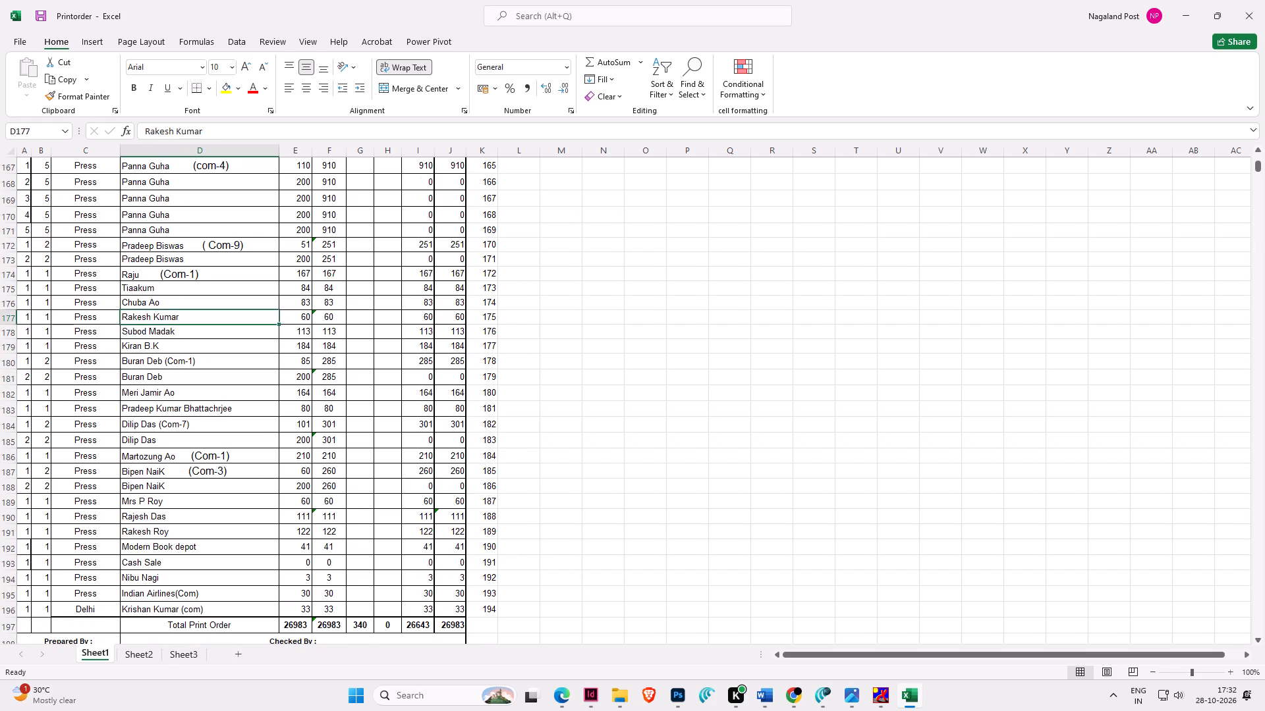
key("Up")
key("Up")
key("Up")
key("Up")
key("Up")
key("Up")
key("Up")
key("Up")
key("Up")
key("Up")
key("Up")
key("Up")
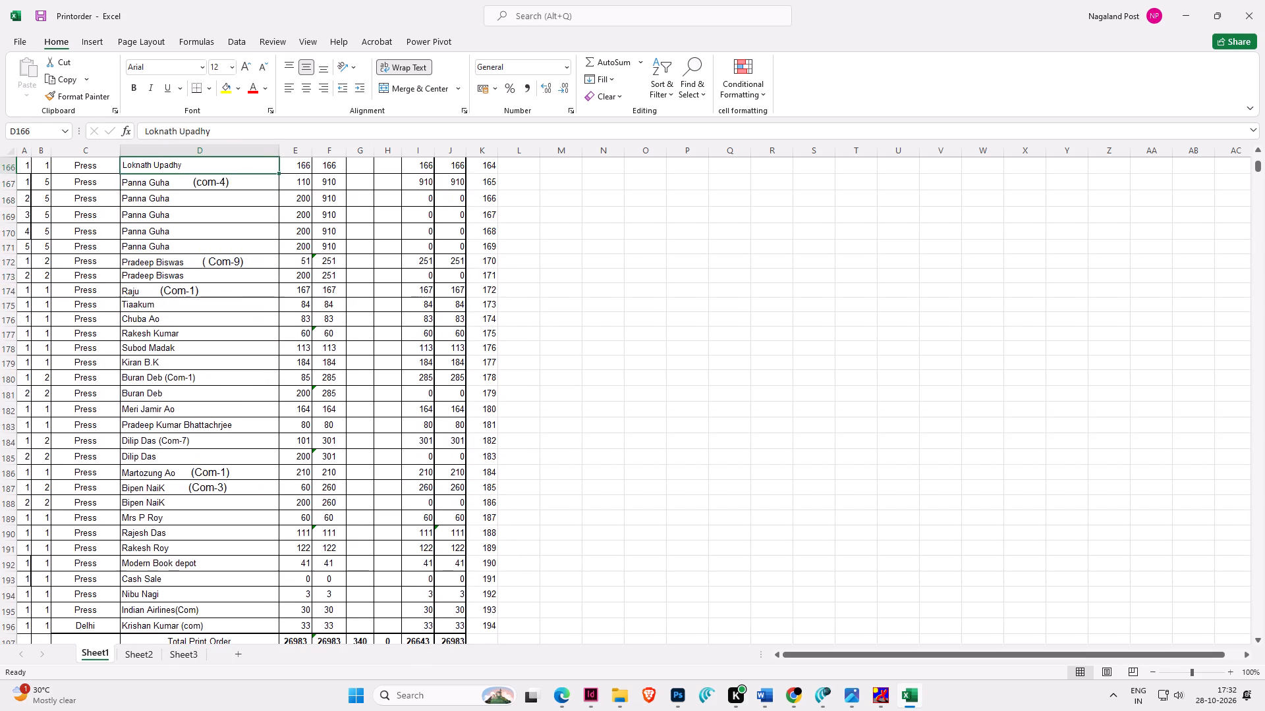
key("Up")
key("Up")
key("Up")
key("Up")
key("Up")
key("Up")
key("Up")
key("Up")
key("Up")
key("Up")
key("Up")
key("Up")
key("Up")
key("Up")
key("Up")
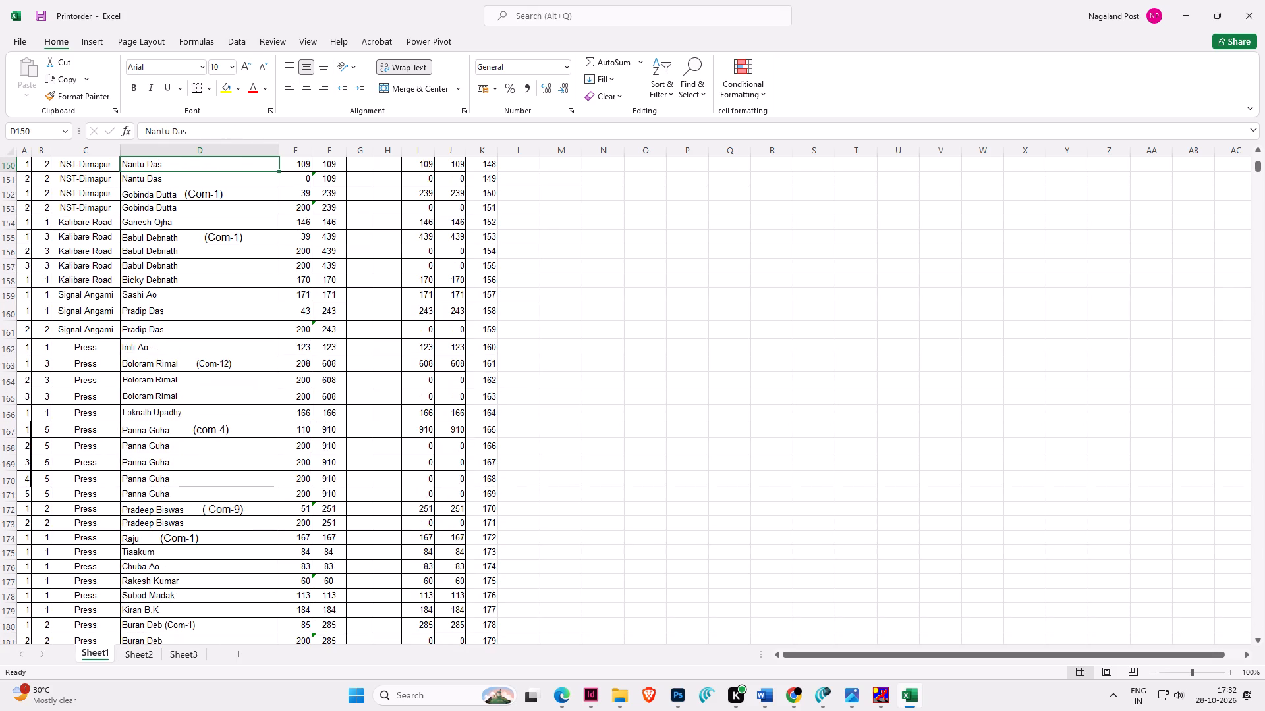
key("Up")
key("Up")
key("Up")
key("Up")
key("Up")
key("Up")
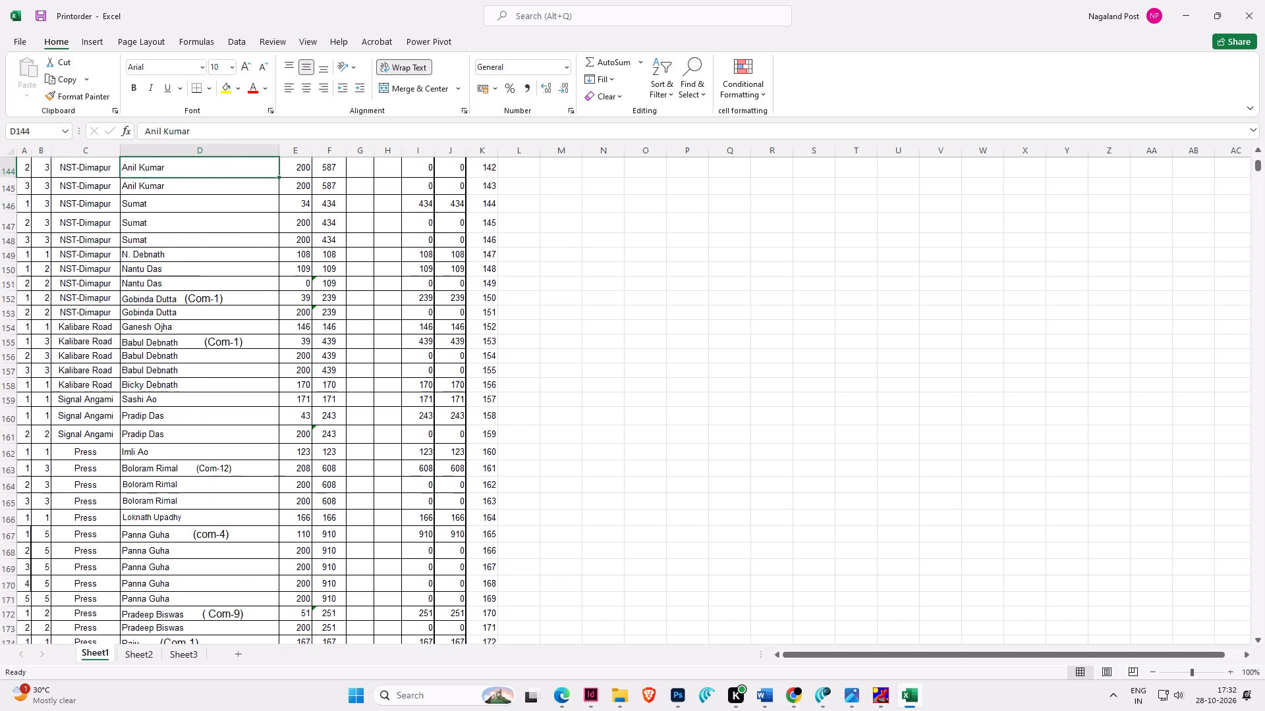
key("Up")
key("Up")
key("Up")
key("Up")
key("Up")
key("Up")
key("Up")
key("Up")
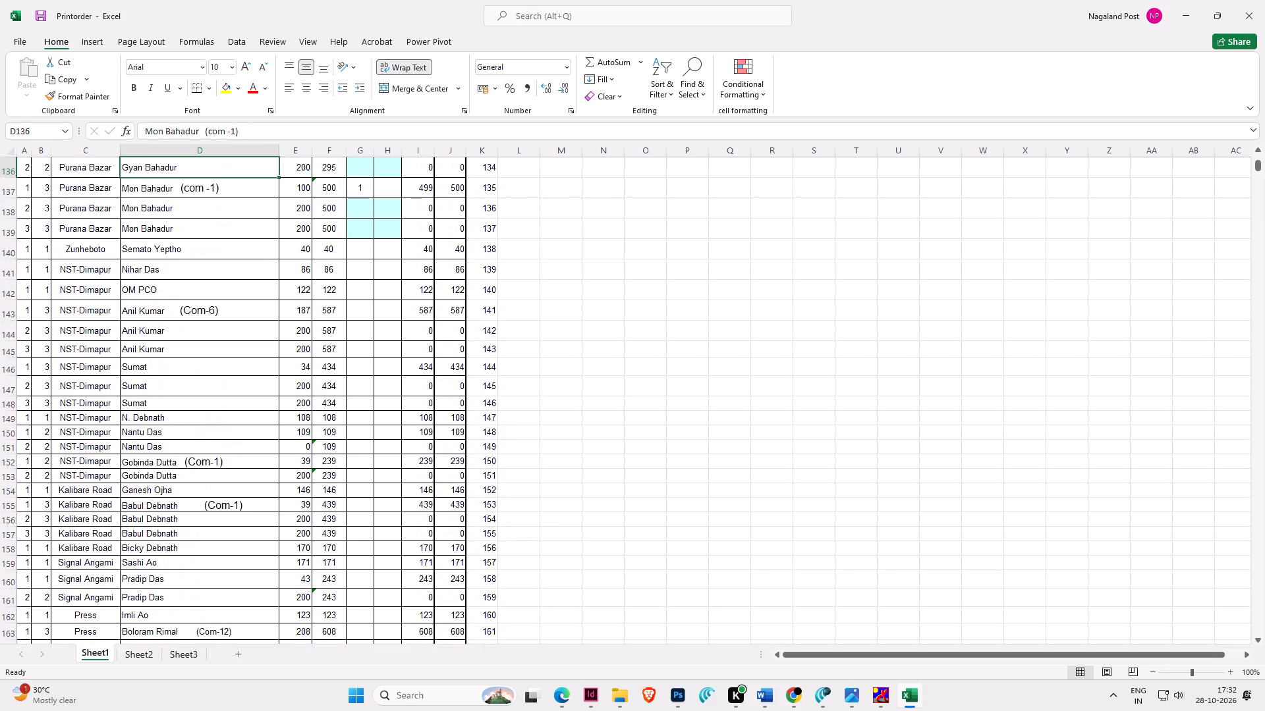
key("Up")
key("Up")
key("Up")
key("Up")
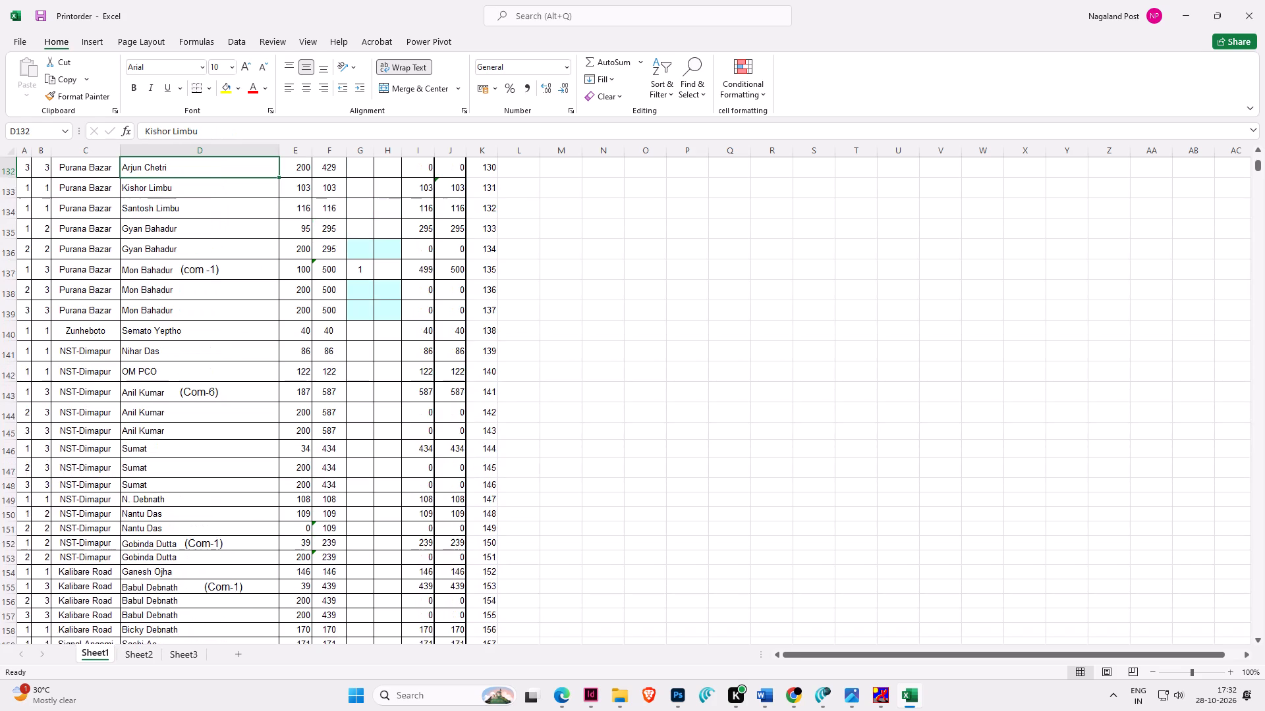
key("Up")
key("Up")
key("Up")
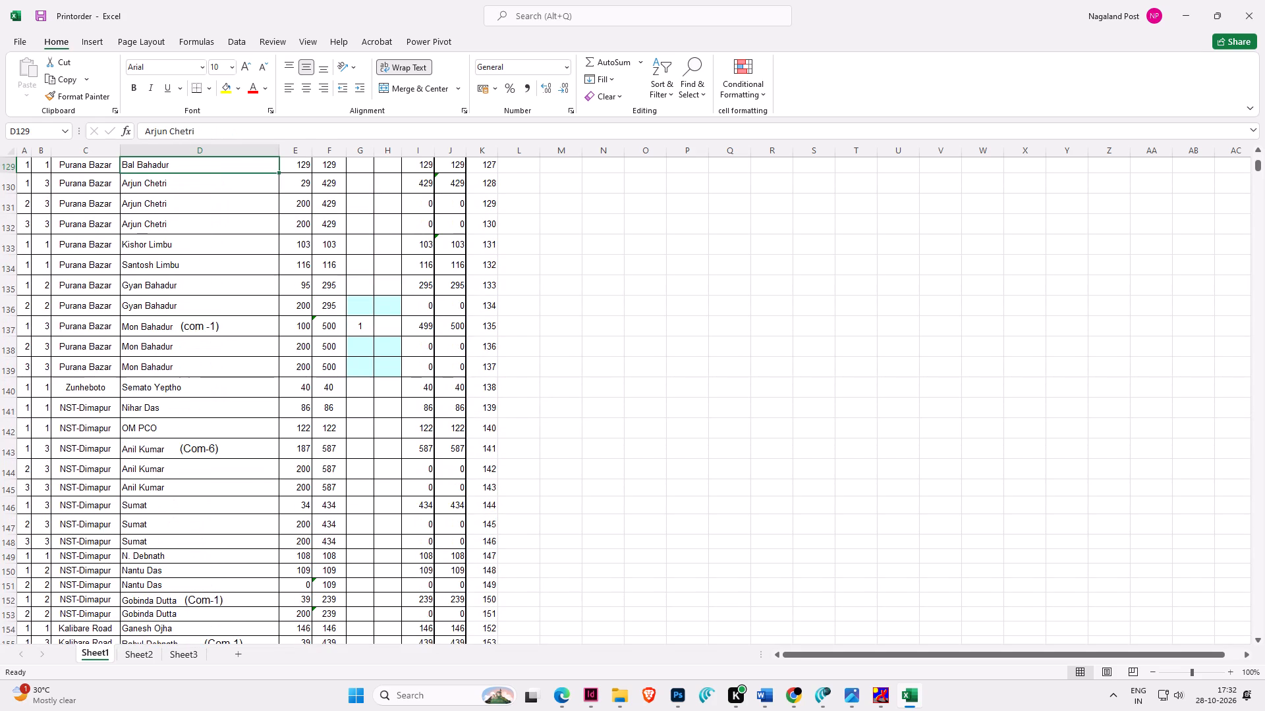
key("Up")
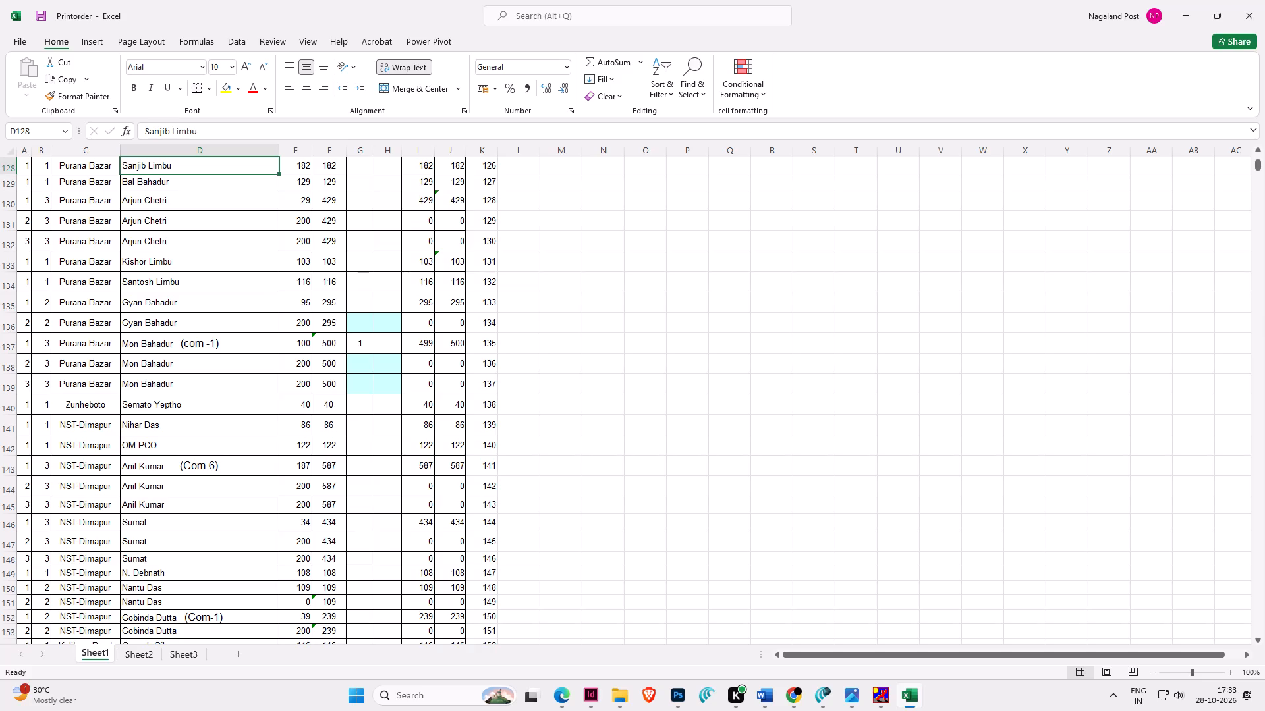
key("Up")
key("Up")
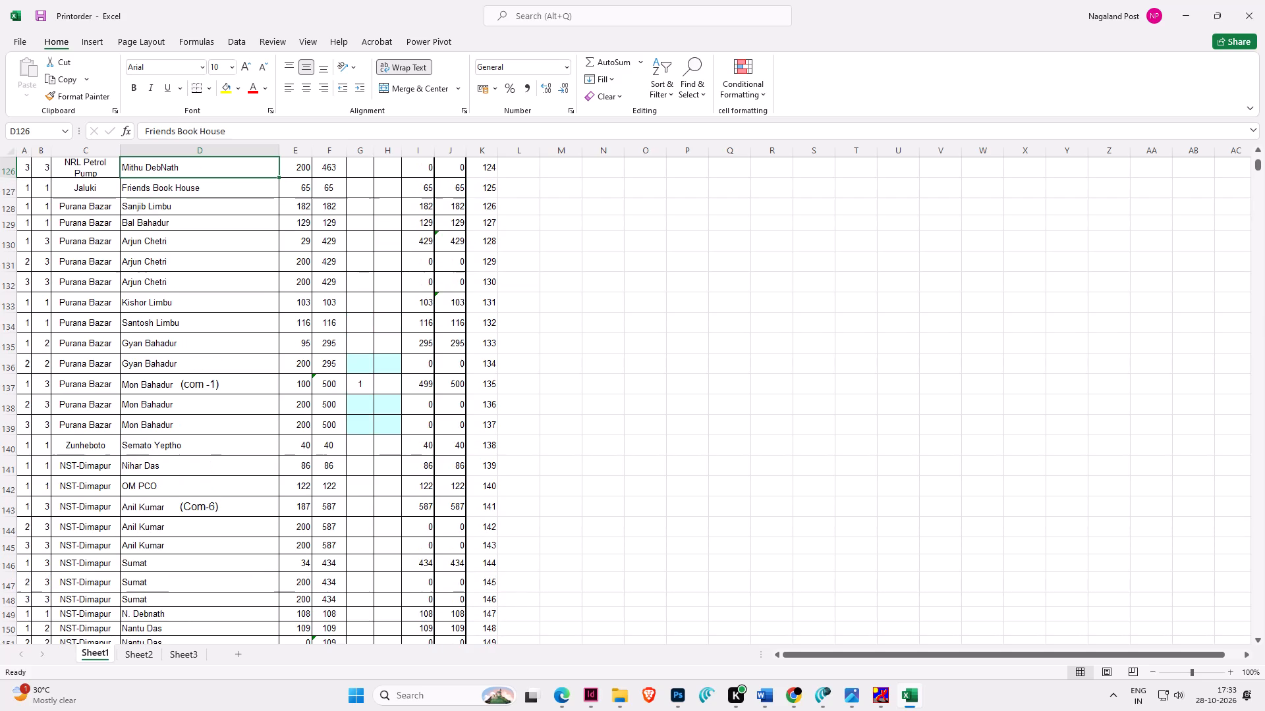
key("Up")
key("Up")
key("Up")
key("Up")
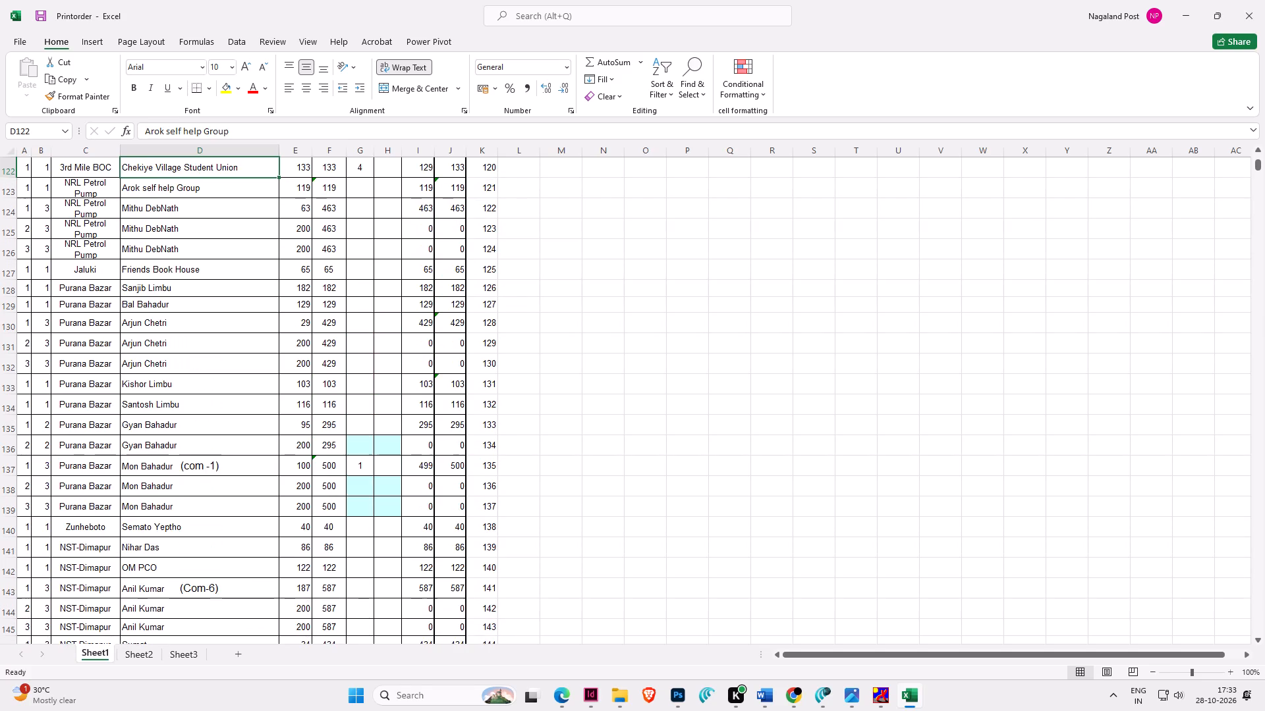
Review the dispatch rows upward from the Diphupar orders to the BCK Kohima entries in rows 89 and 90.
key("Up")
key("Up")
key("Down")
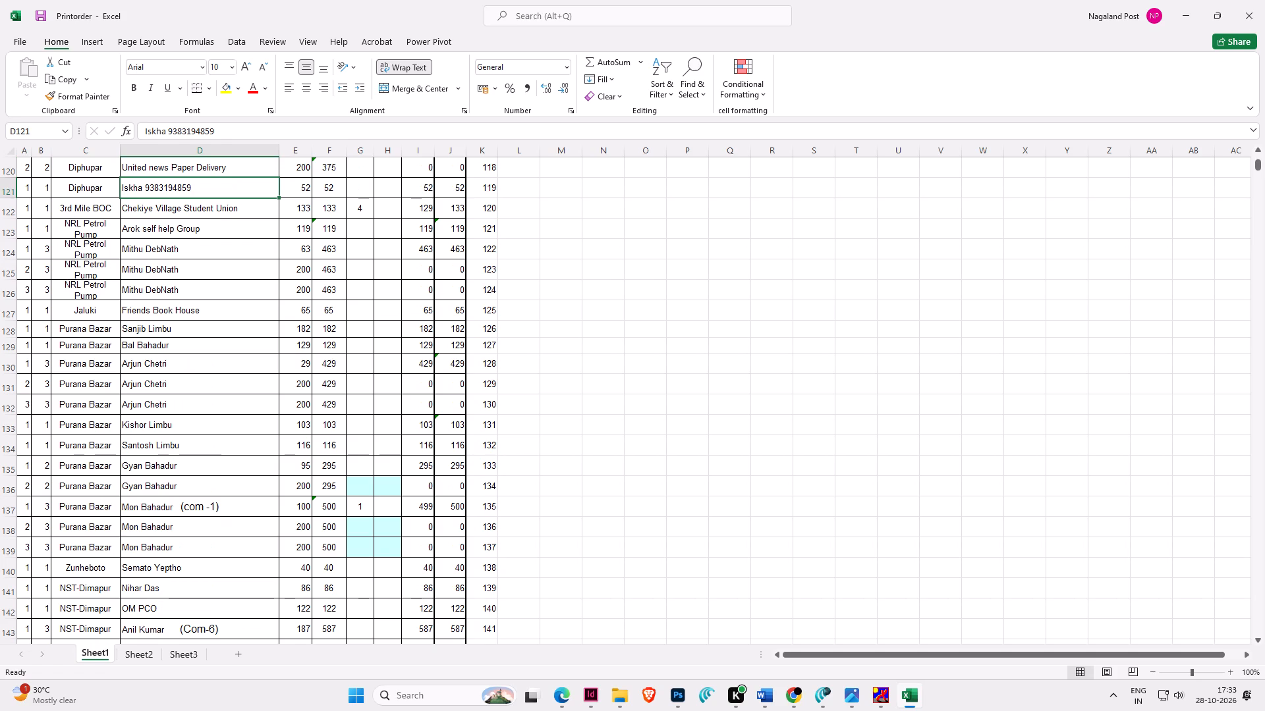
key("Up")
key("Up")
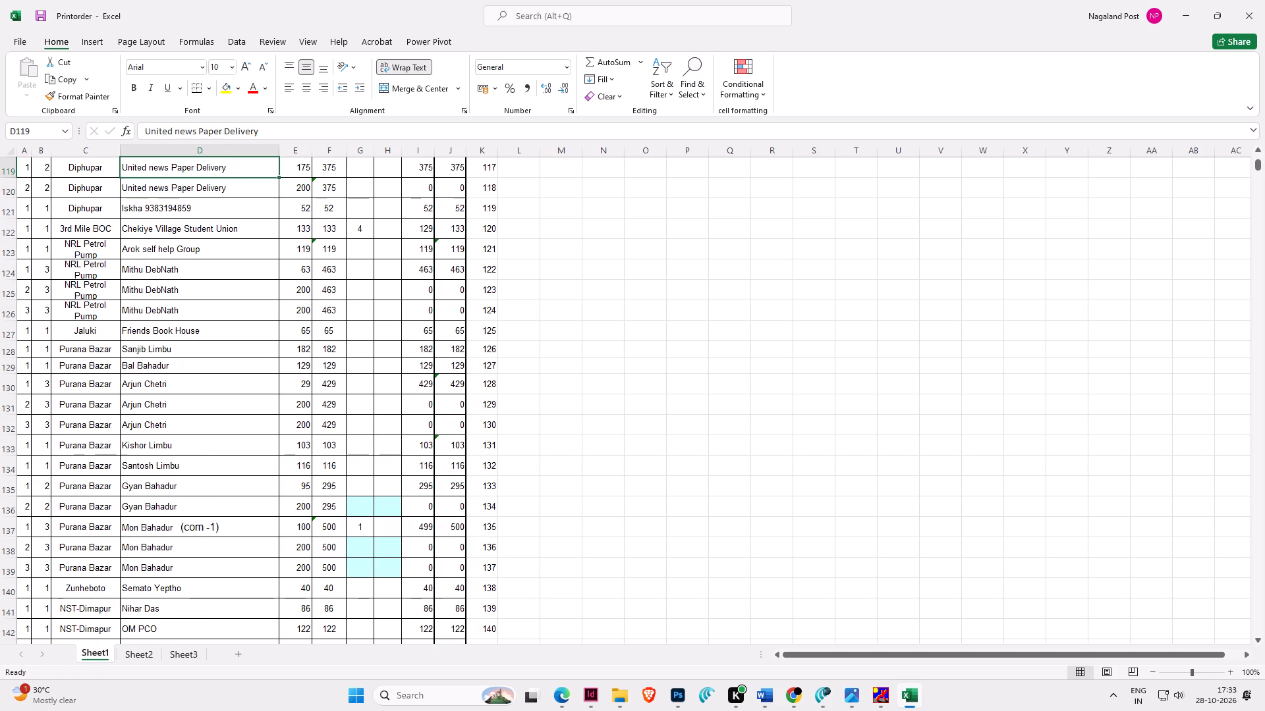
key("Up")
key("Up")
key("Up")
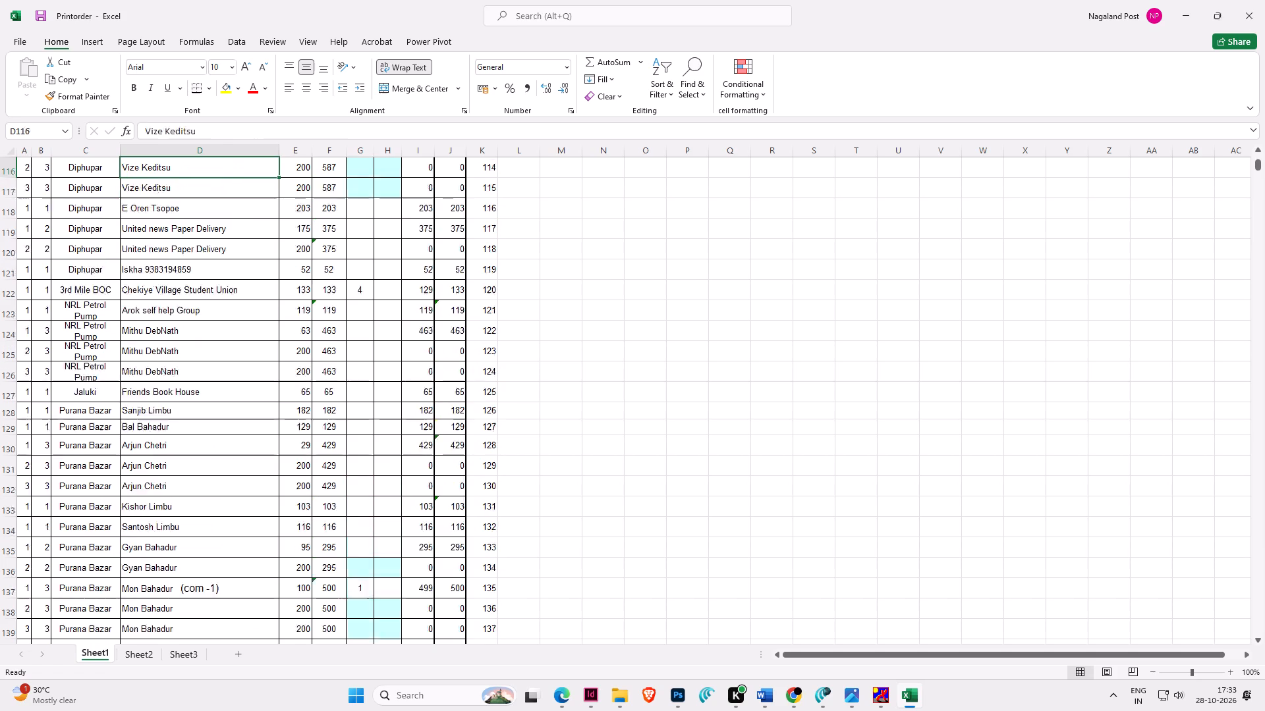
key("Up")
key("Up")
key("Up")
key("Up")
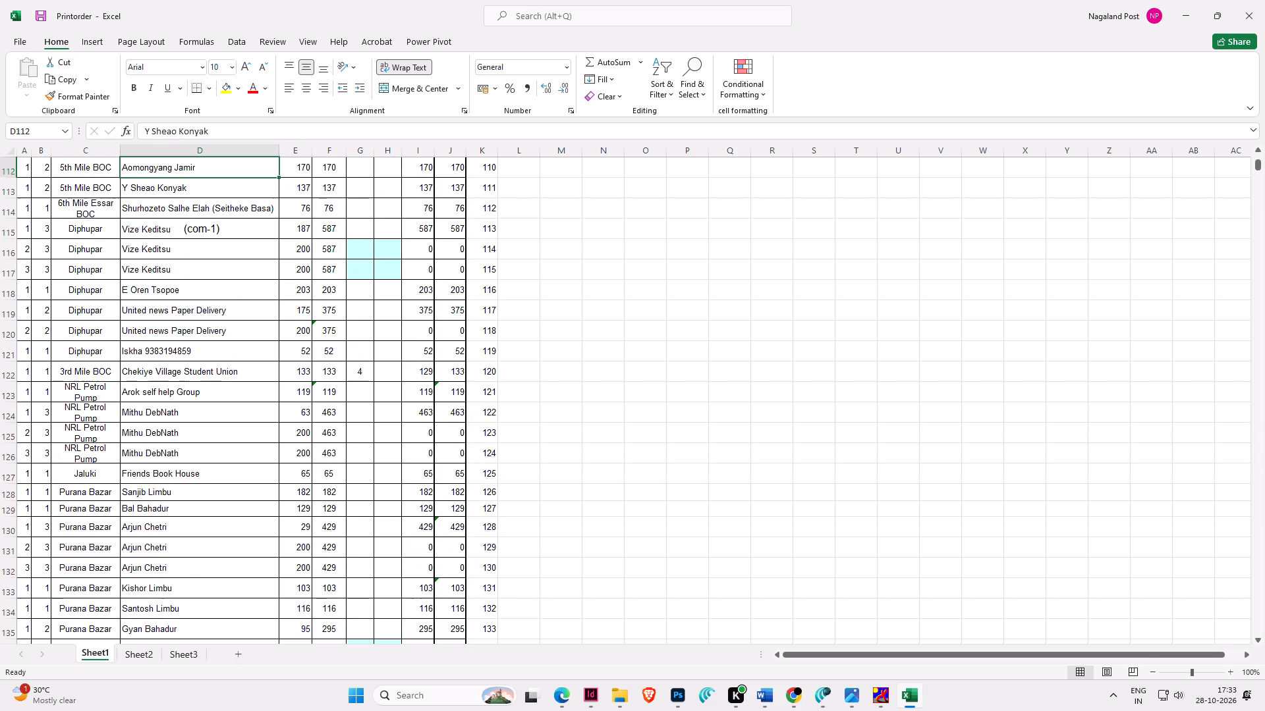
key("Up")
key("Up")
key("Up")
key("Up")
key("Up")
key("Up")
key("Up")
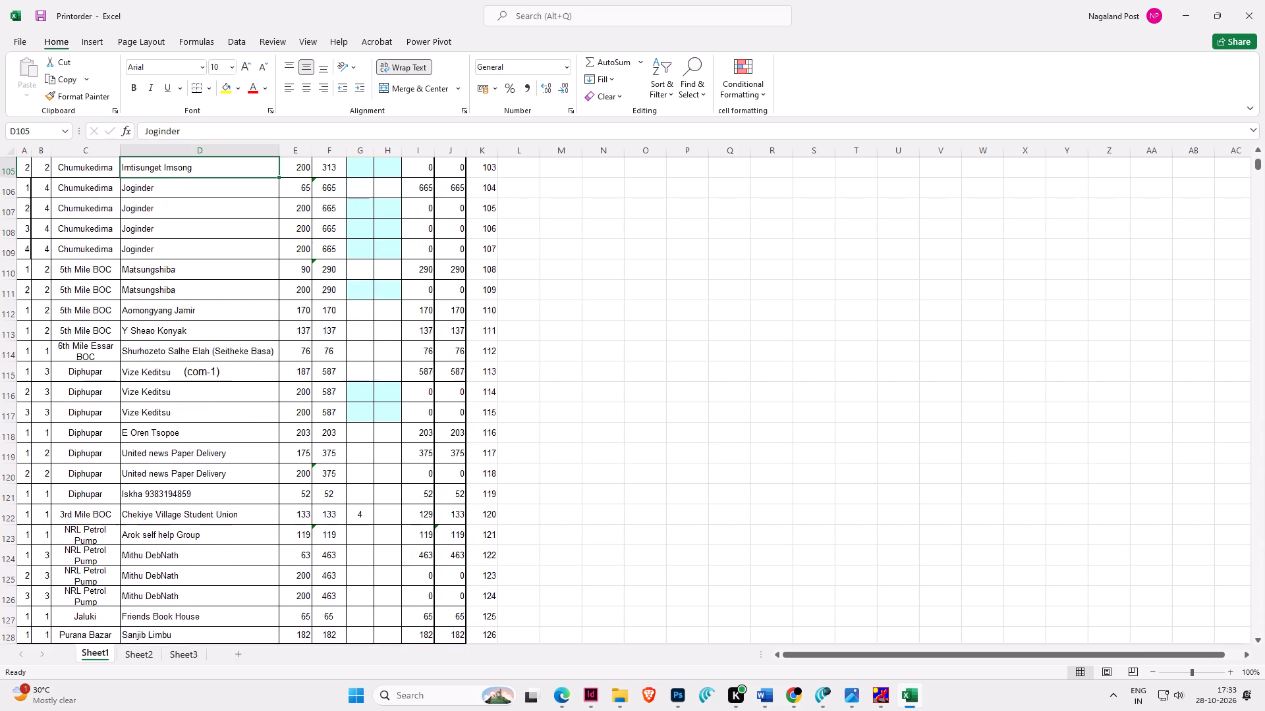
key("Up")
key("Up")
key("Up")
key("Up")
key("Up")
key("Up")
key("Up")
key("Up")
key("Up")
key("Up")
key("Up")
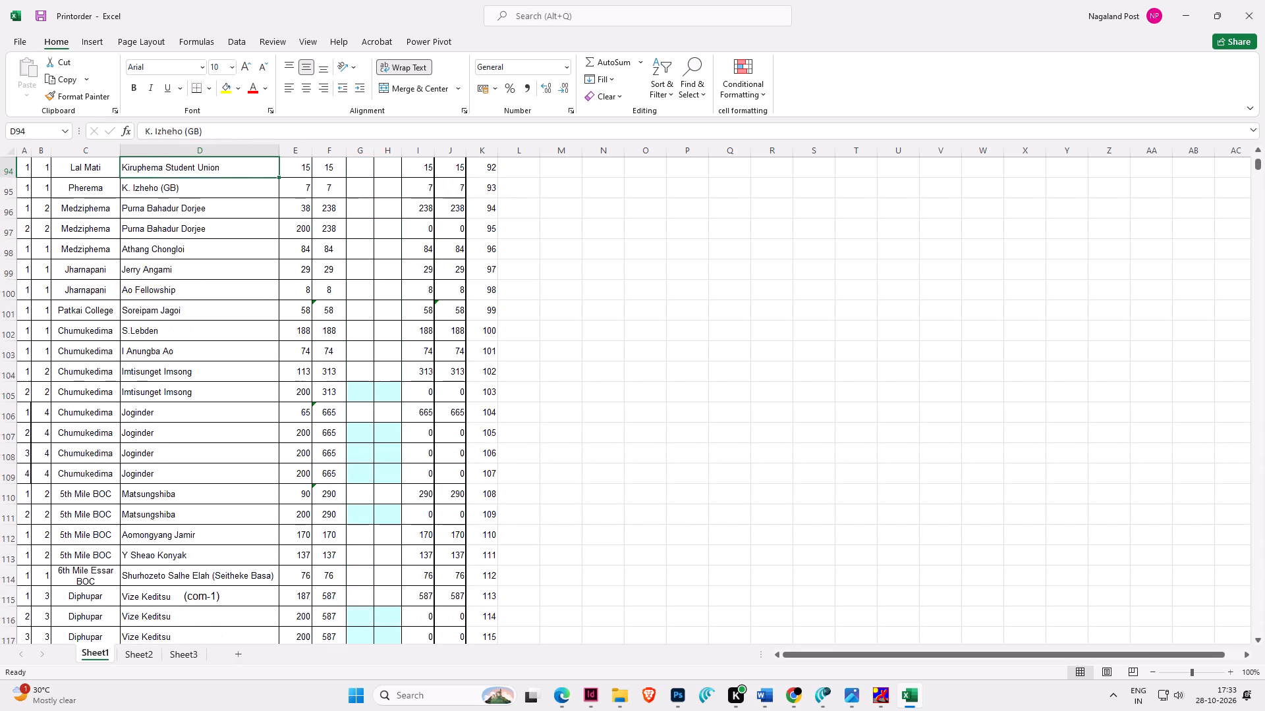
key("Up")
key("Up")
key("Up")
key("Up")
key("Up")
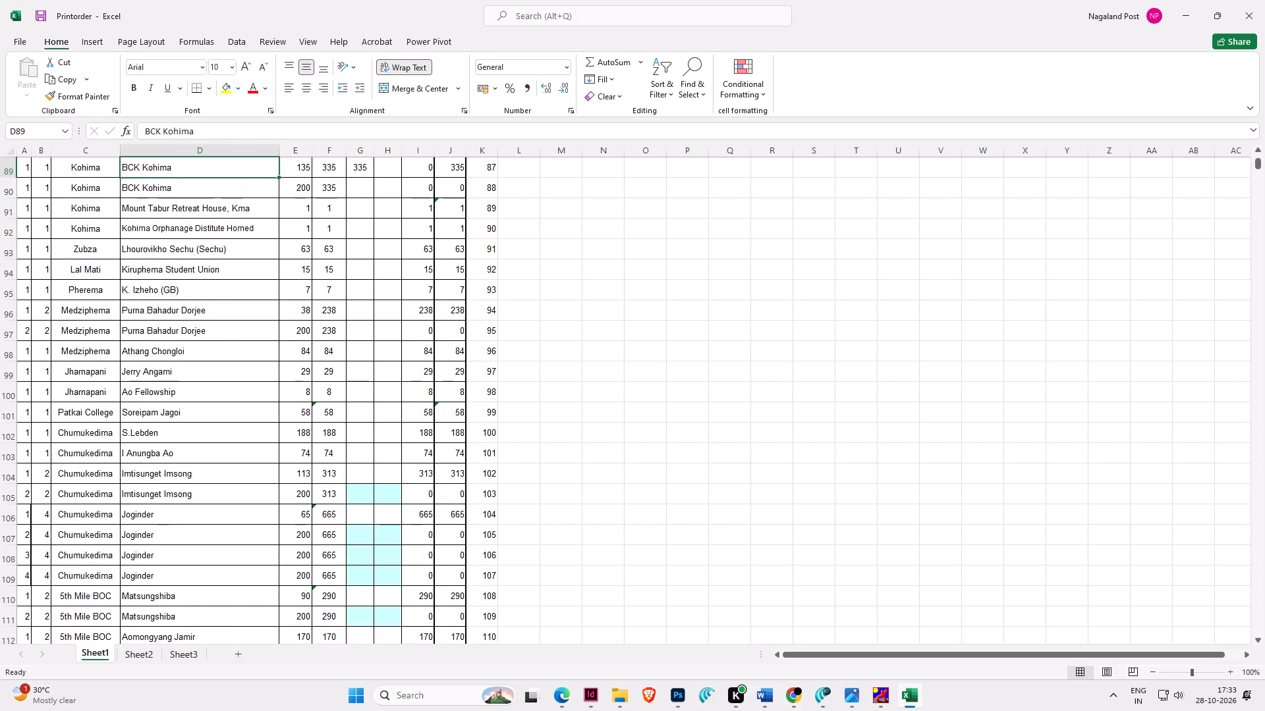
key("Down")
key("Up")
key("Up")
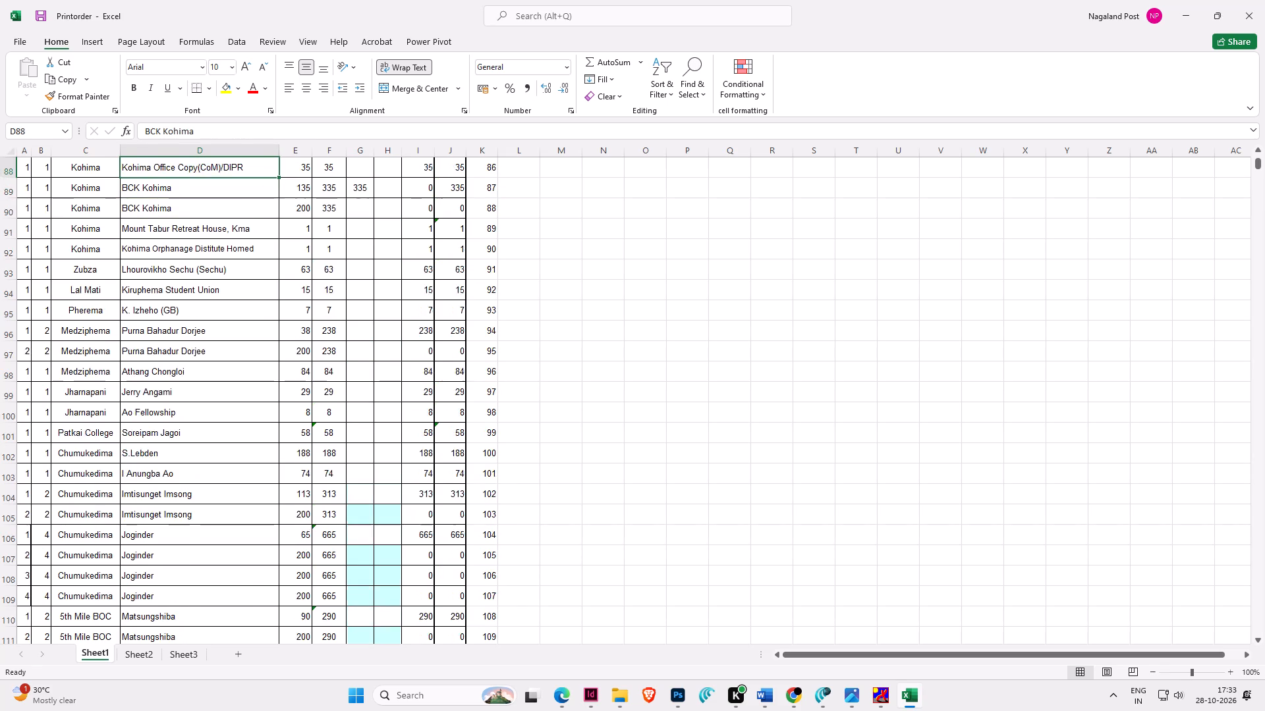
Review the remaining Kohima dispatch rows upward from row 88 to the orders just above National News Center.
key("Up")
key("Up")
key("Up")
key("Up")
key("Up")
key("Up")
key("Up")
key("Up")
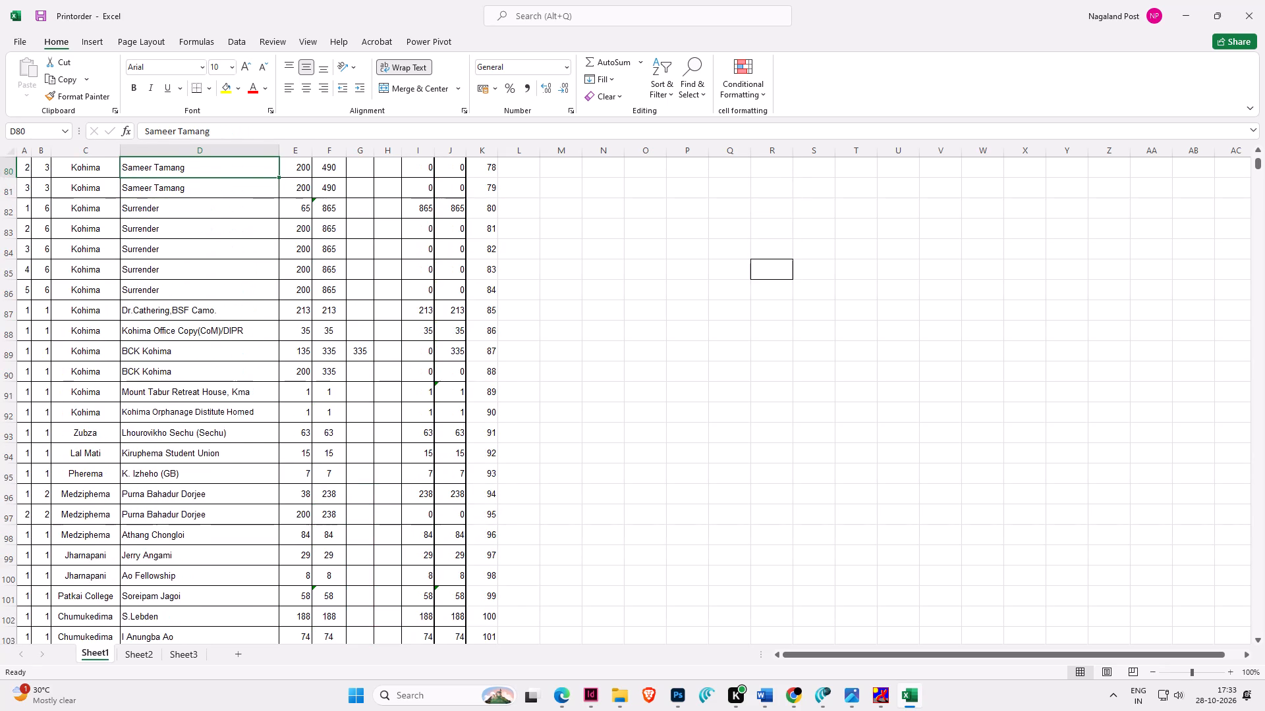
key("Up")
key("Up")
key("Up")
key("Up")
key("Up")
key("Up")
key("Up")
key("Up")
key("Up")
key("Up")
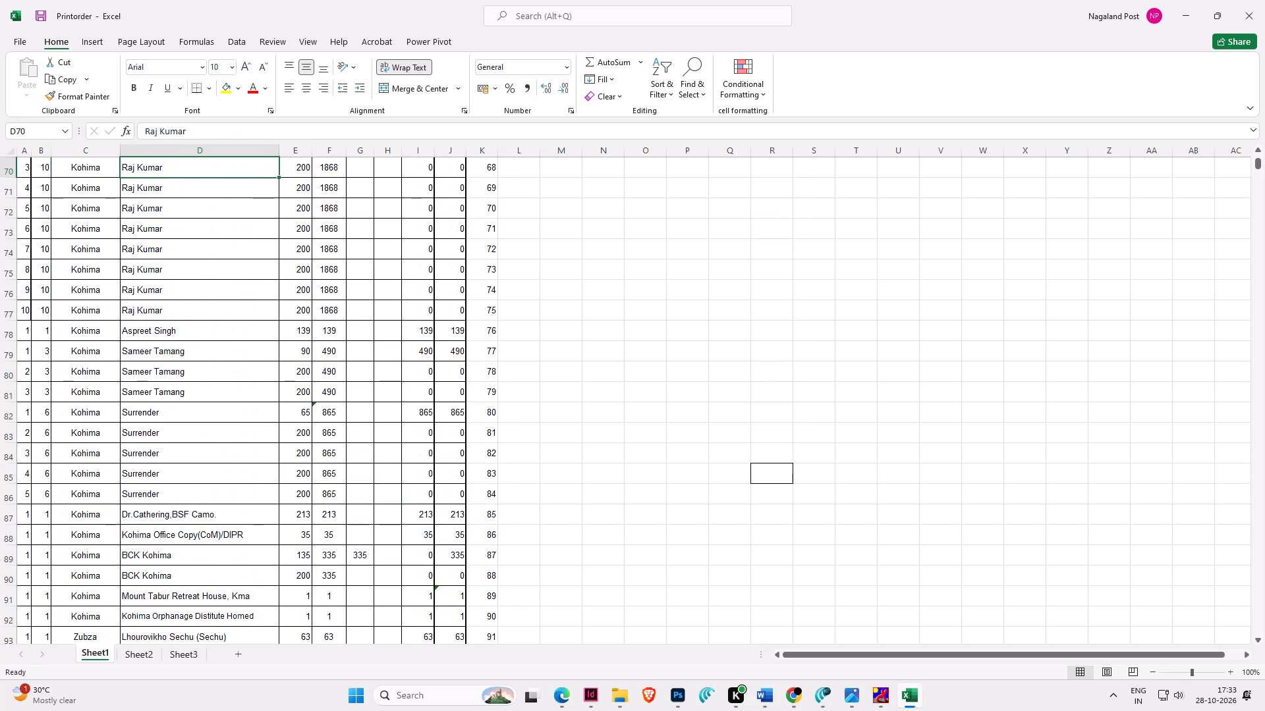
key("Up")
key("Up")
key("Up")
key("Up")
key("Up")
key("Up")
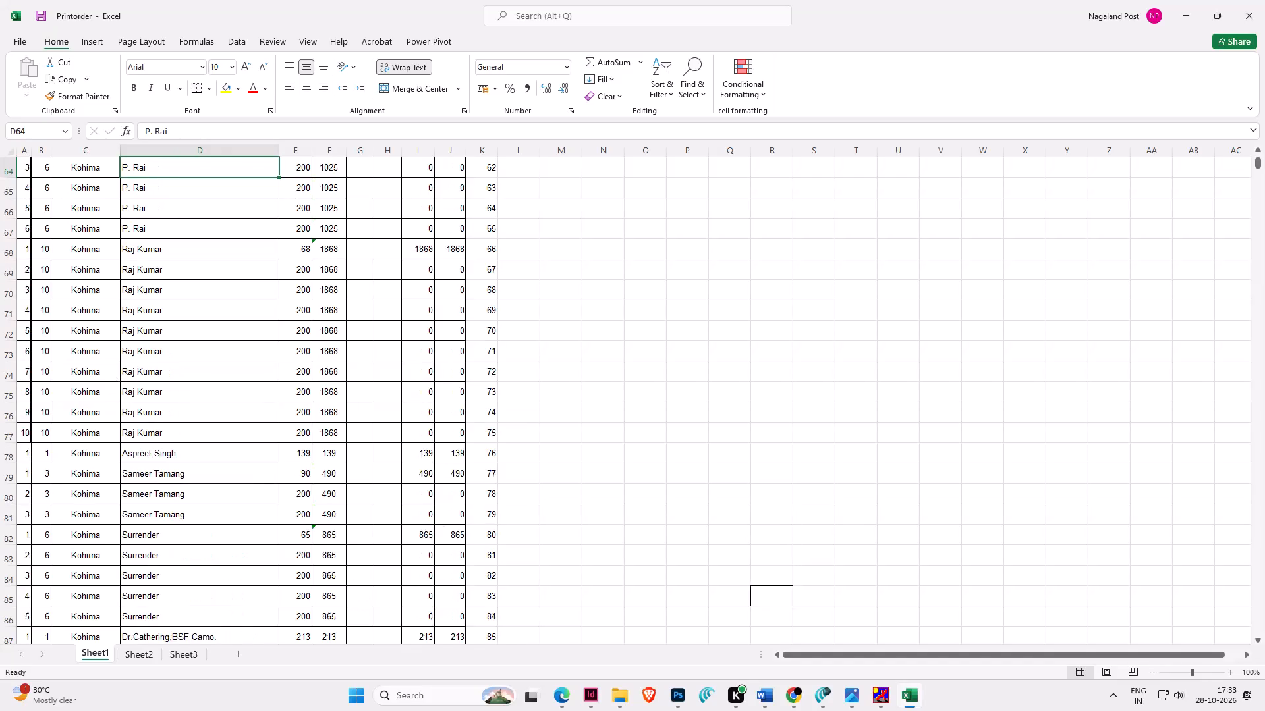
key("Up")
key("Up")
key("Up")
key("Up")
key("Up")
key("Up")
key("Up")
key("Up")
key("Up")
key("Up")
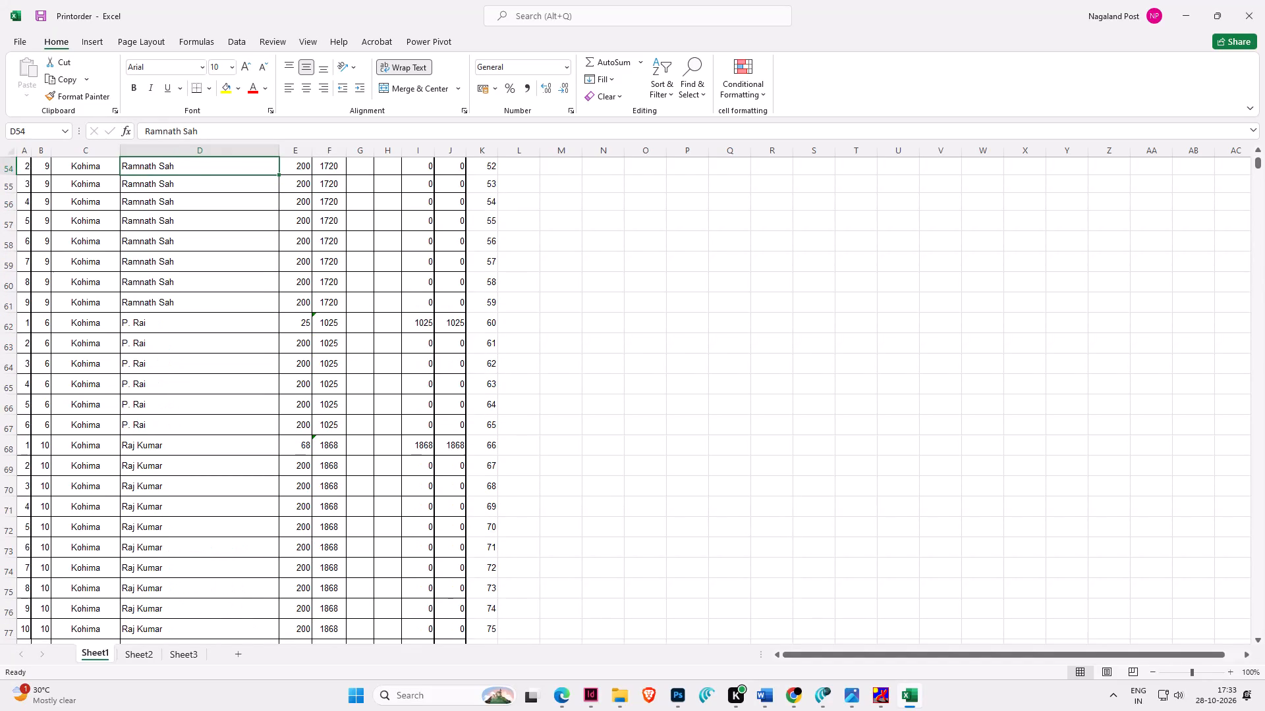
key("Up")
key("Up")
key("Up")
key("Up")
key("Up")
Enter a decrease of 4 for the Kohima National News Center order in row 51 and set its number of copies to 64.
key("Down")
key("Down")
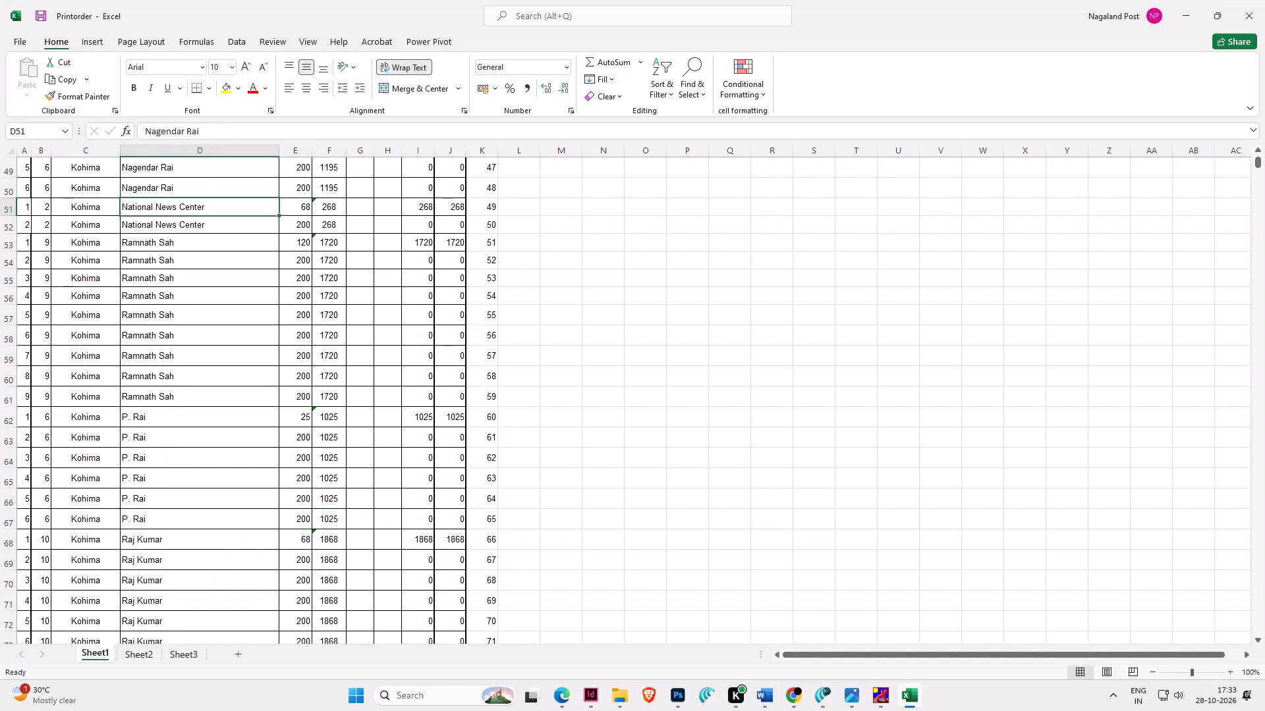
key("Right")
key("Right")
key("Right")
key("Right")
key("4")
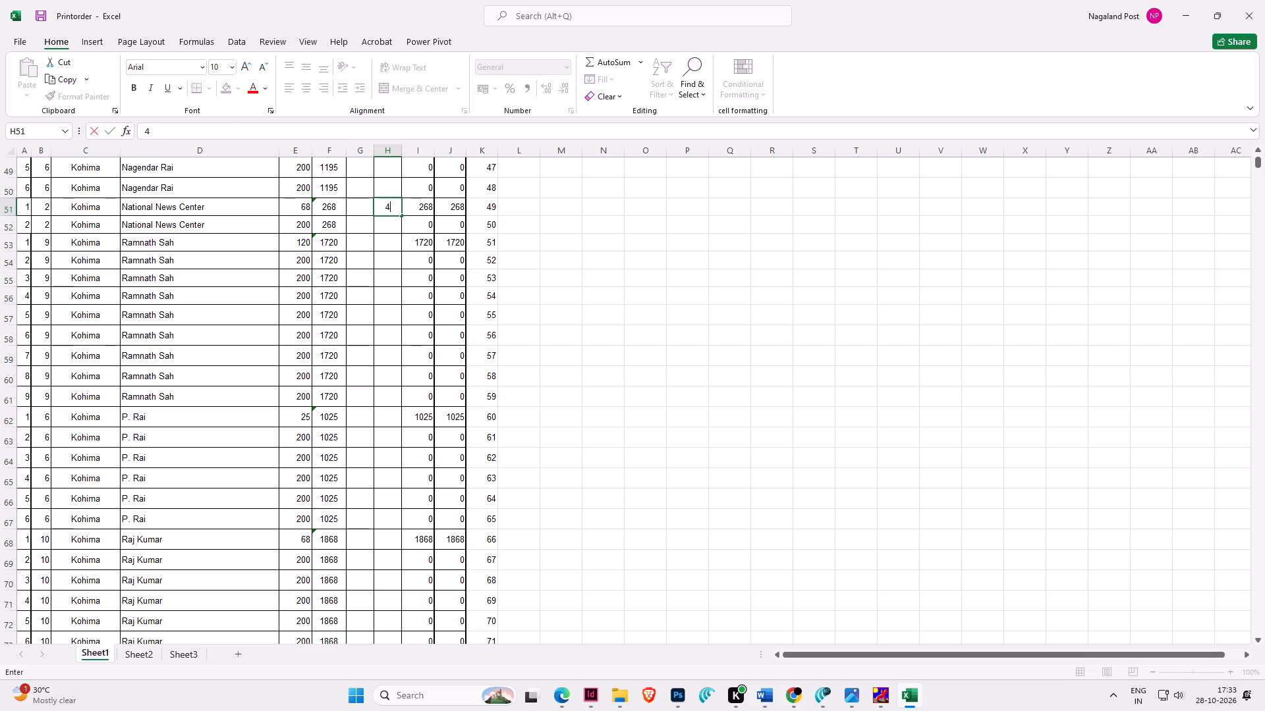
key("Return")
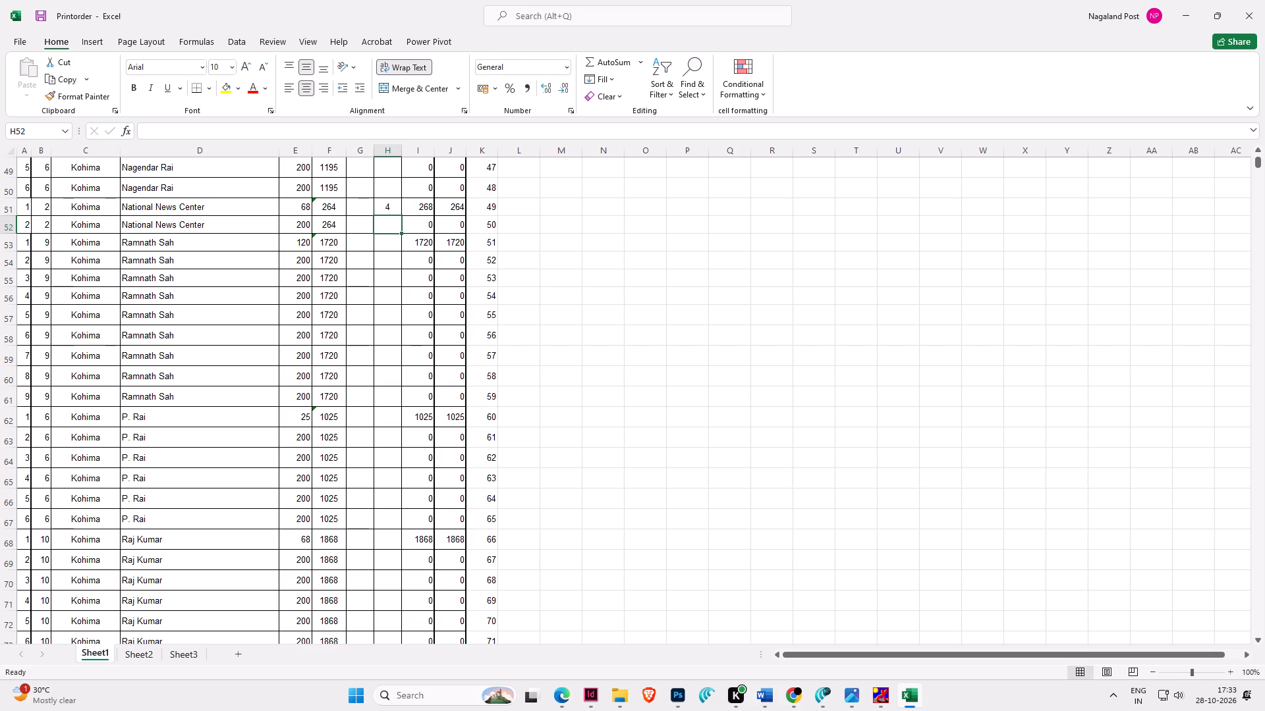
left_click(310, 208)
type("64")
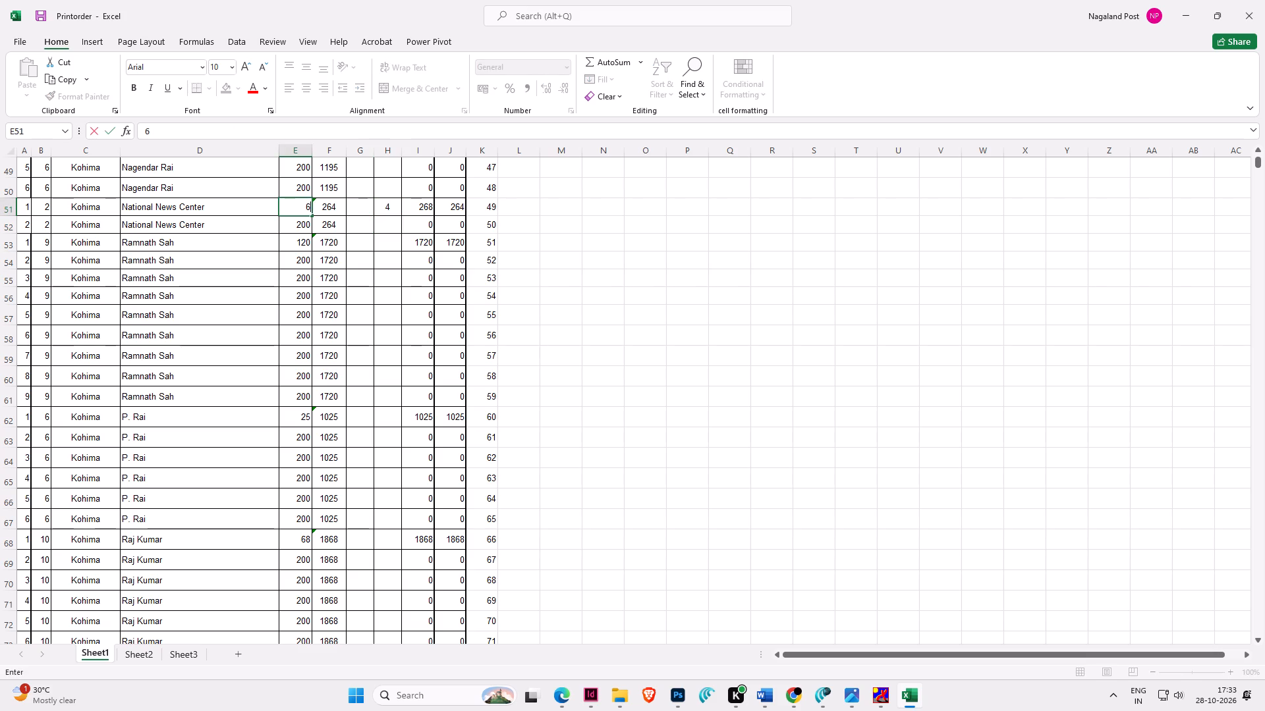
key("Return")
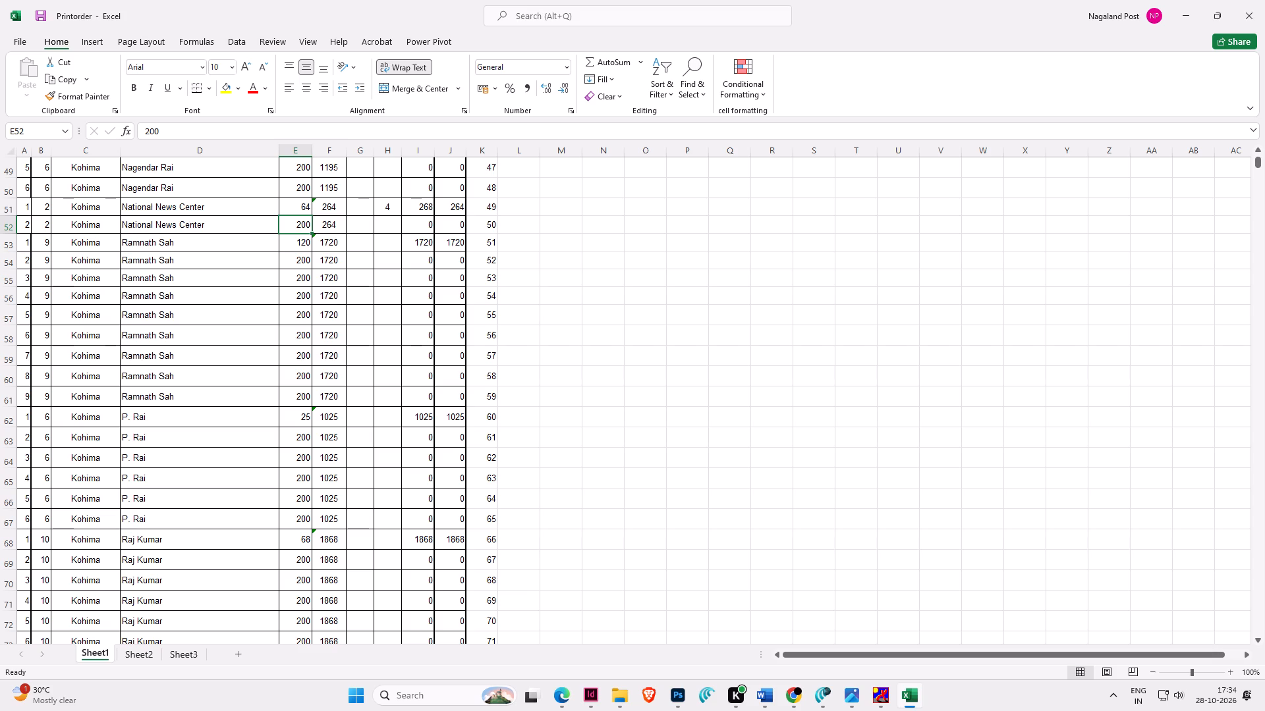
Set the increase for the BCK Kohima order in row 89 to 332 and its number of copies to 132.
scroll(393, 317, "down", 4)
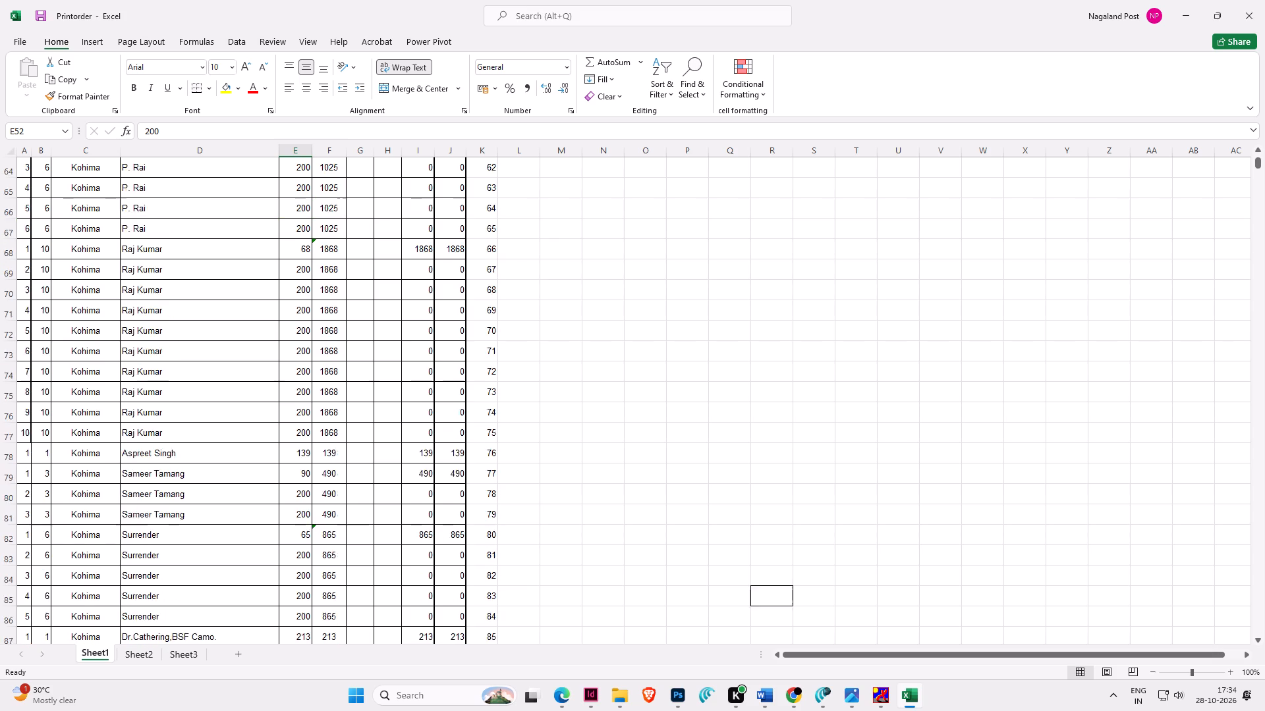
scroll(393, 317, "down", 13)
scroll(393, 317, "up", 7)
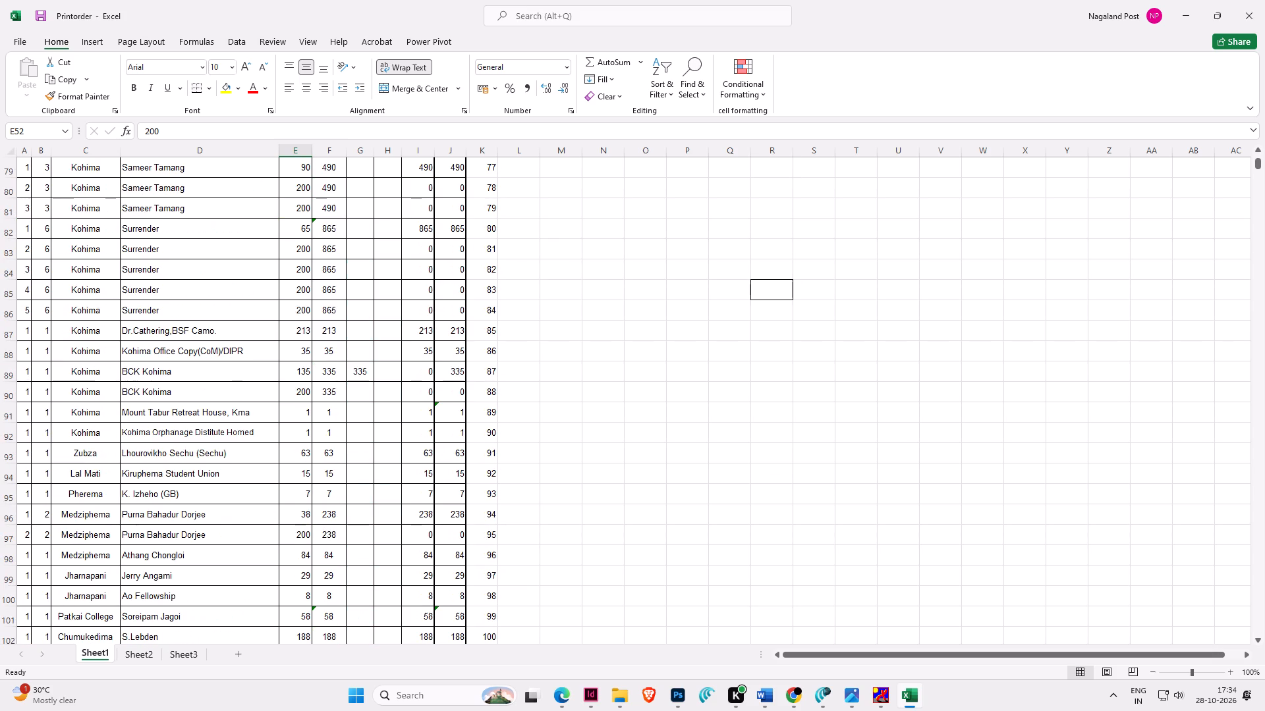
left_click(358, 377)
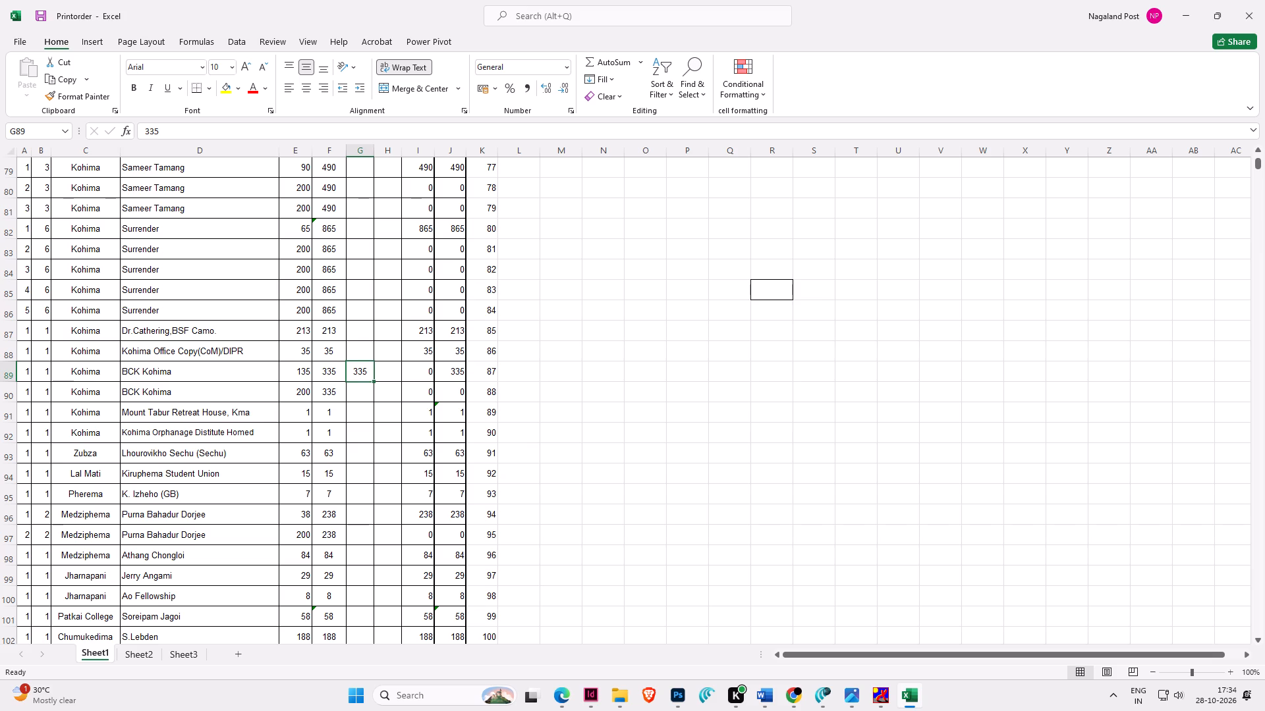
type("332")
key("Return")
left_click(303, 369)
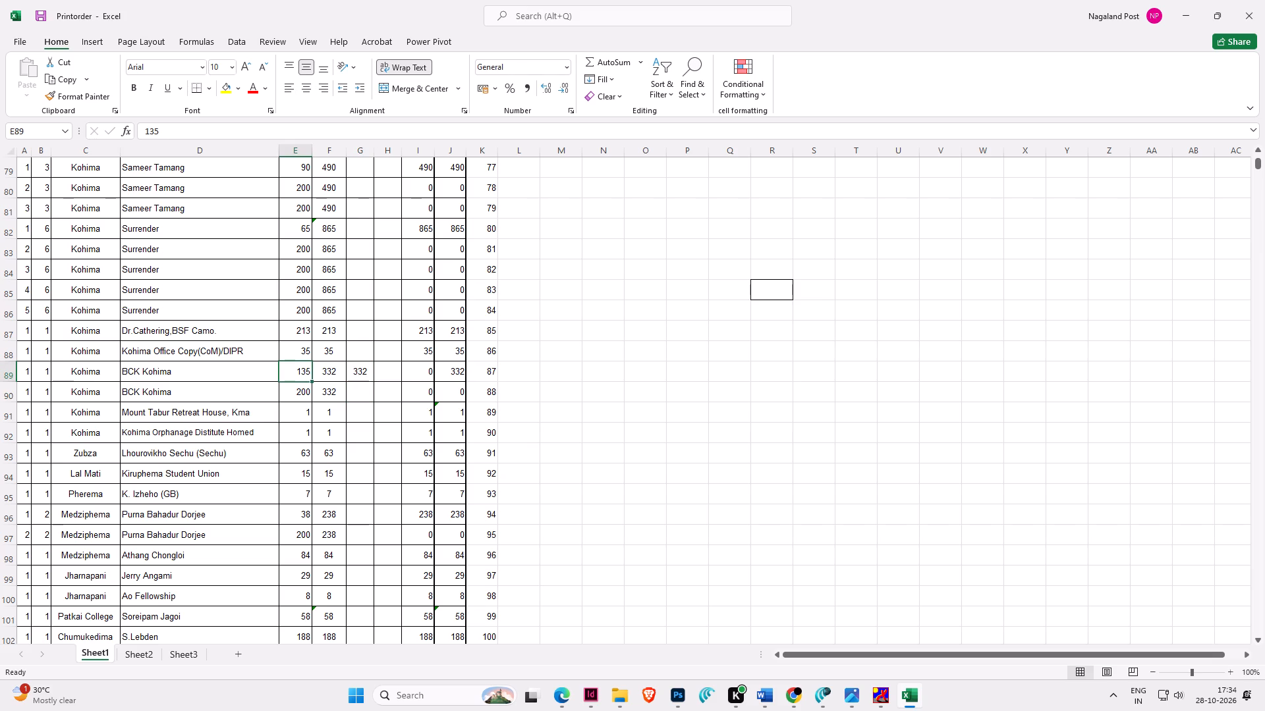
type("132")
key("Return")
Check the Total Print Order row at the end of the dispatch summary after the BCK Kohima change.
scroll(431, 381, "down", 10)
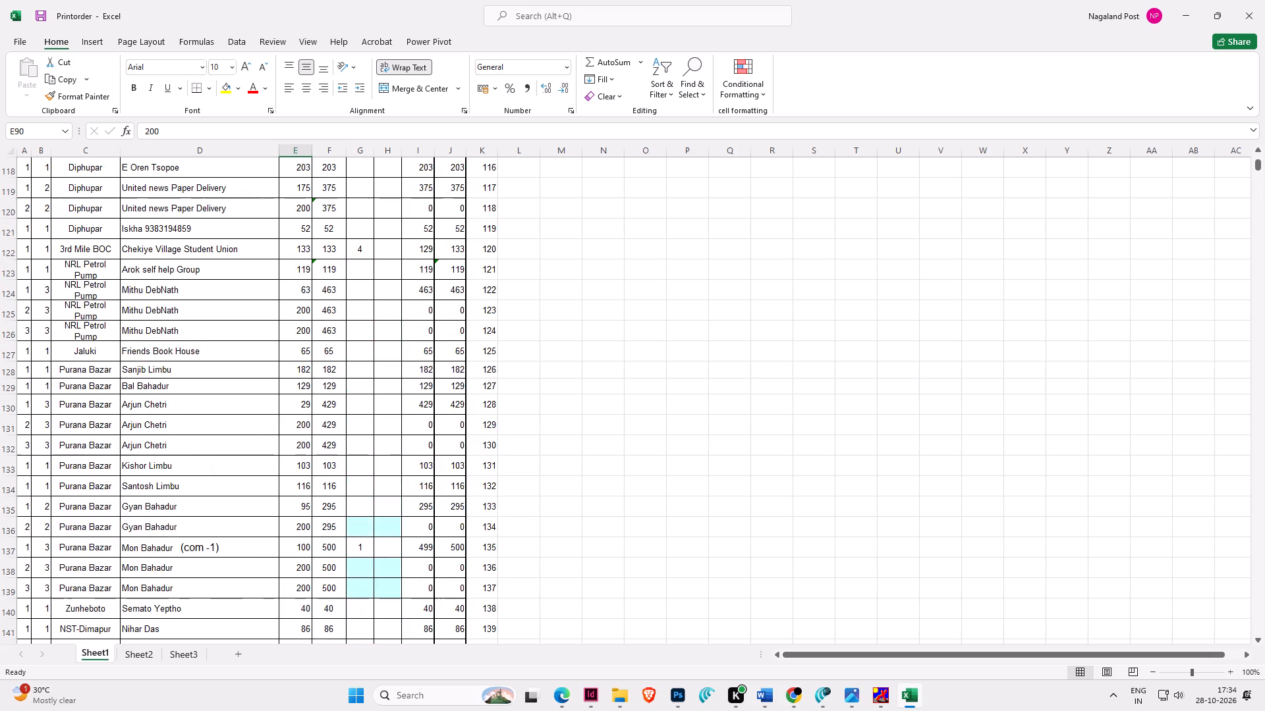
scroll(431, 381, "down", 14)
scroll(431, 381, "down", 8)
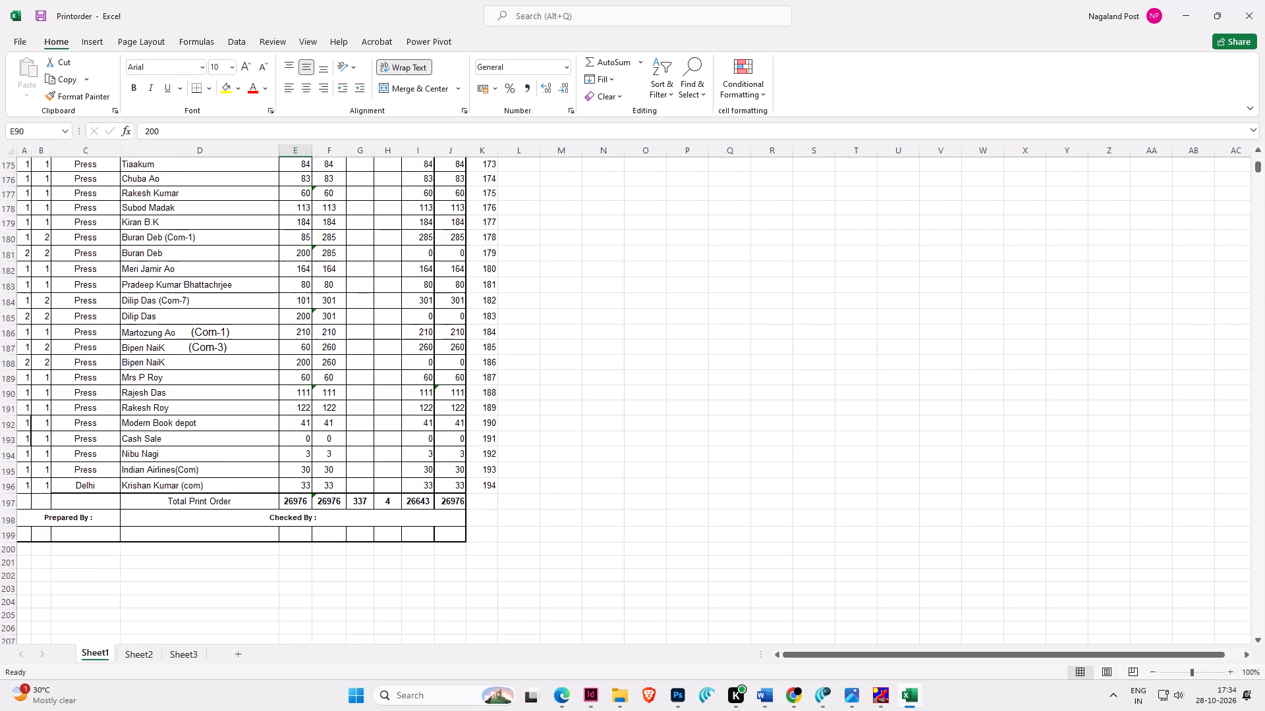
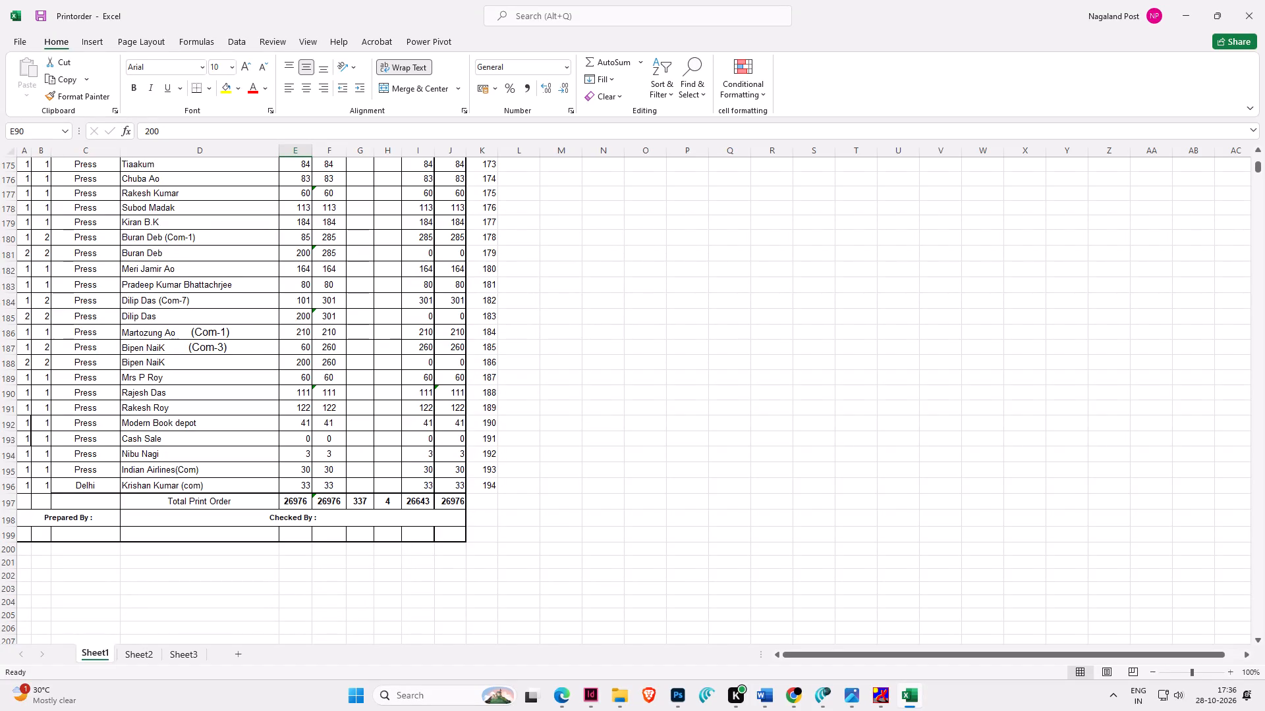
Select the whole dispatch summary, from row 199 up to the title, and print one copy of only that selection.
left_click_drag(445, 535, 154, 309)
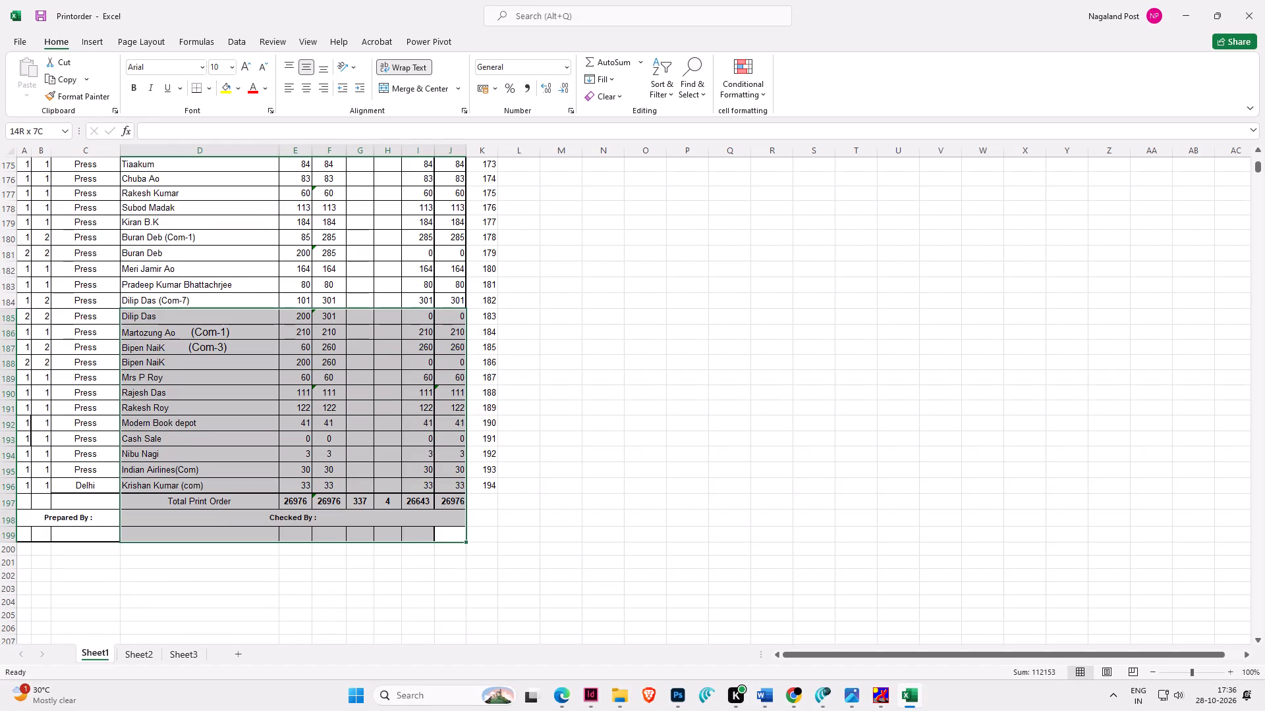
left_click_drag(154, 309, 140, 267)
scroll(140, 263, "up", 20)
scroll(140, 263, "up", 7)
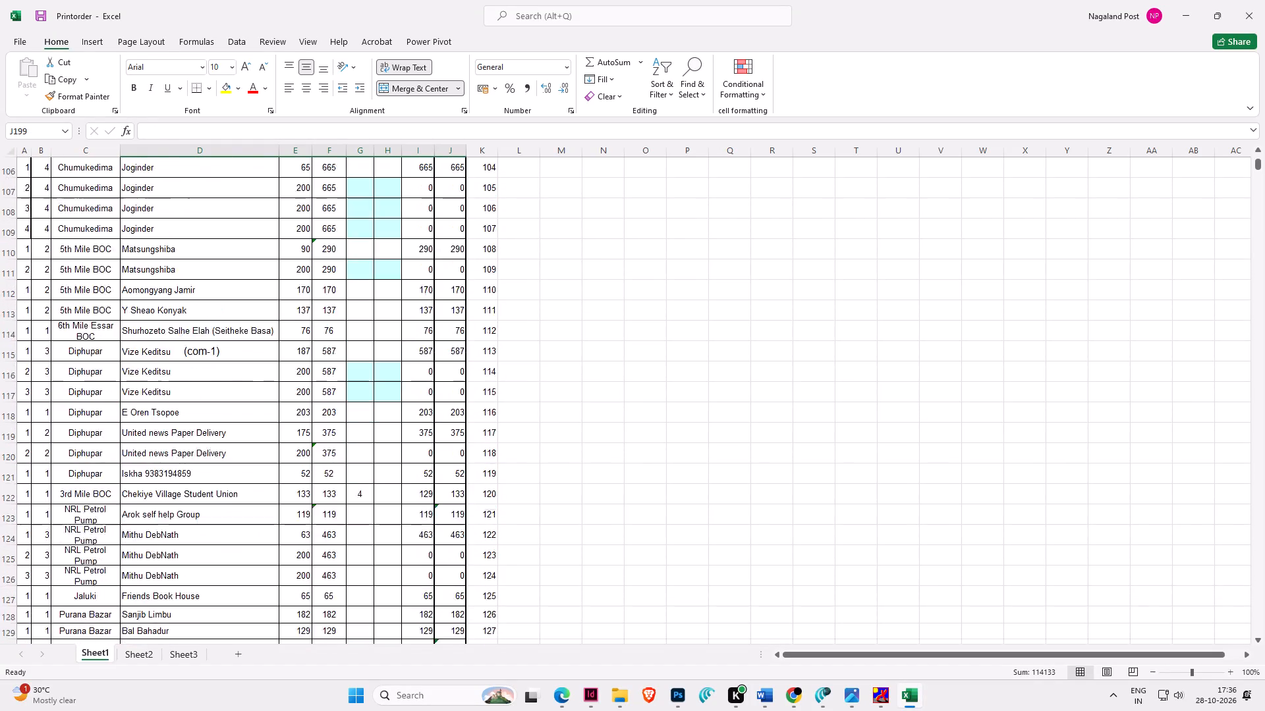
scroll(140, 263, "up", 20)
scroll(140, 263, "up", 20)
scroll(140, 263, "up", 12)
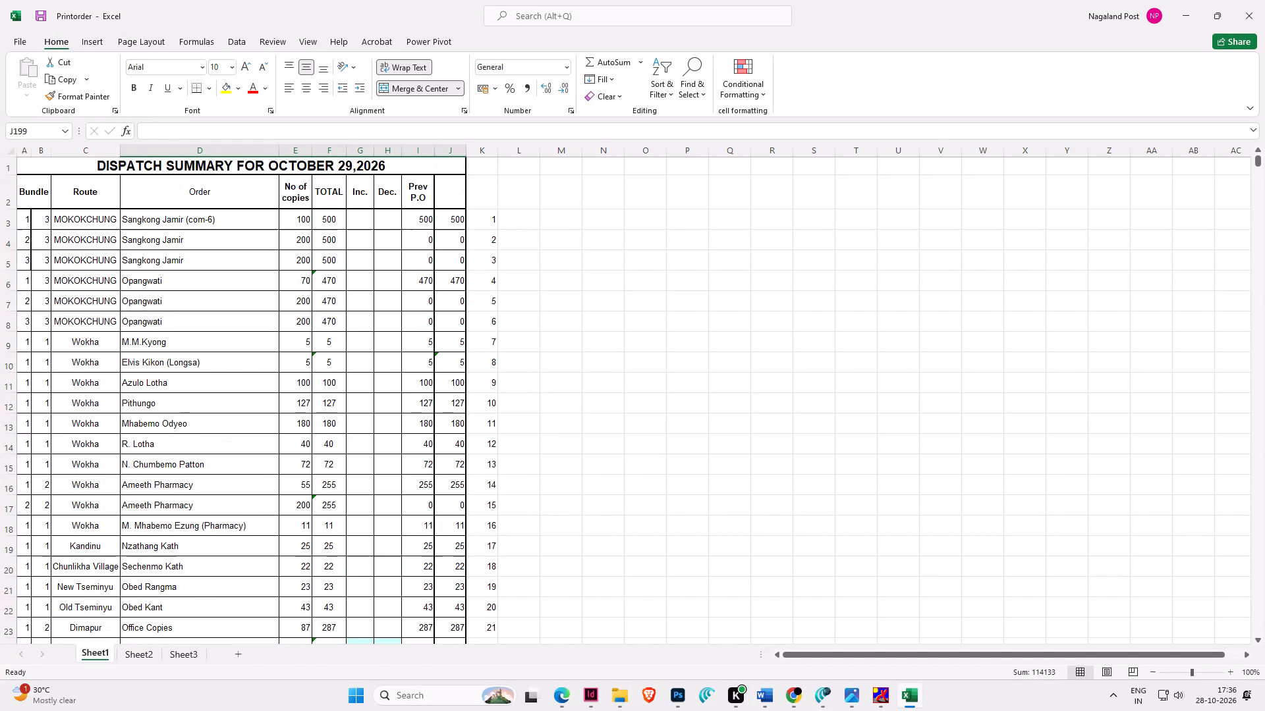
left_click(190, 165, "shift")
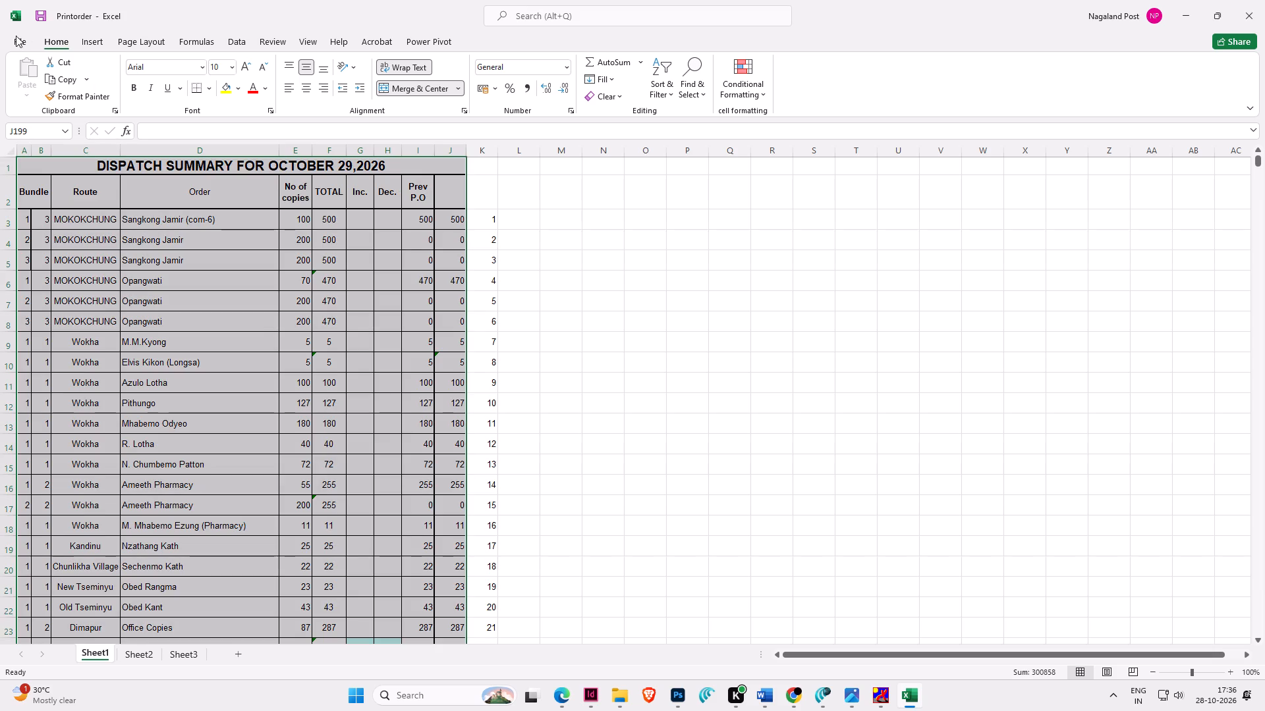
left_click(10, 38)
left_click(45, 298)
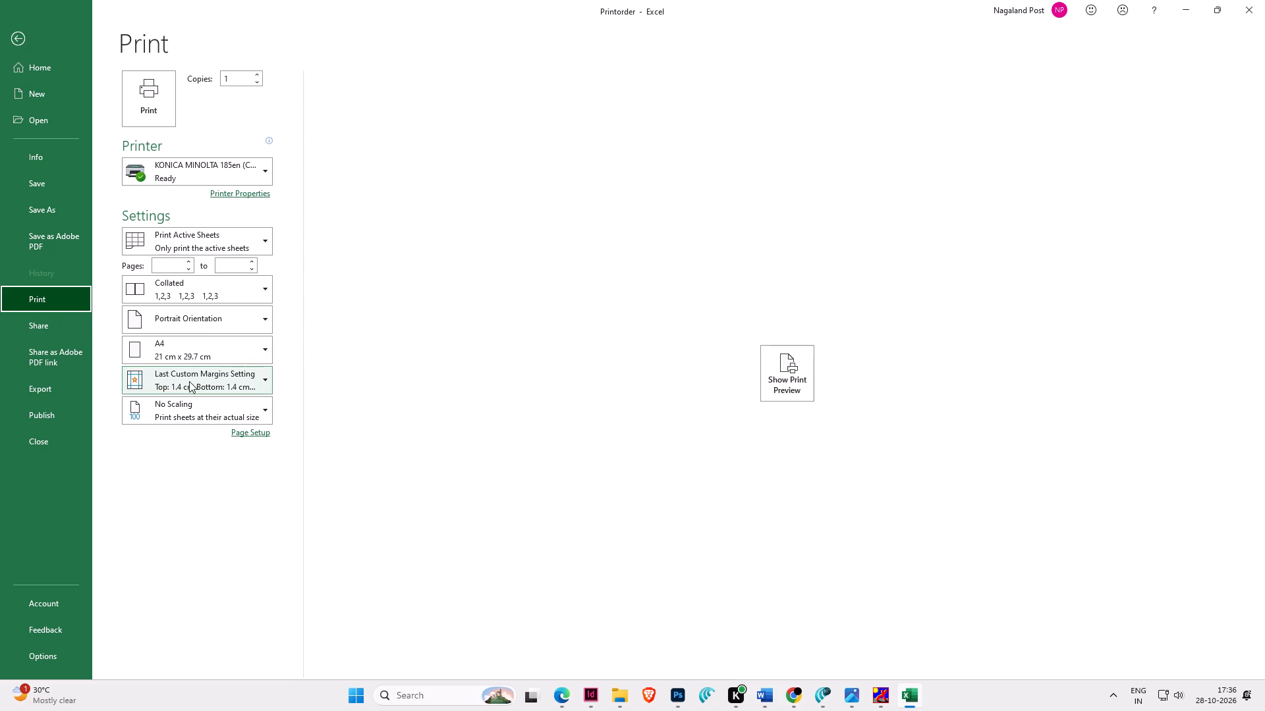
left_click(185, 240)
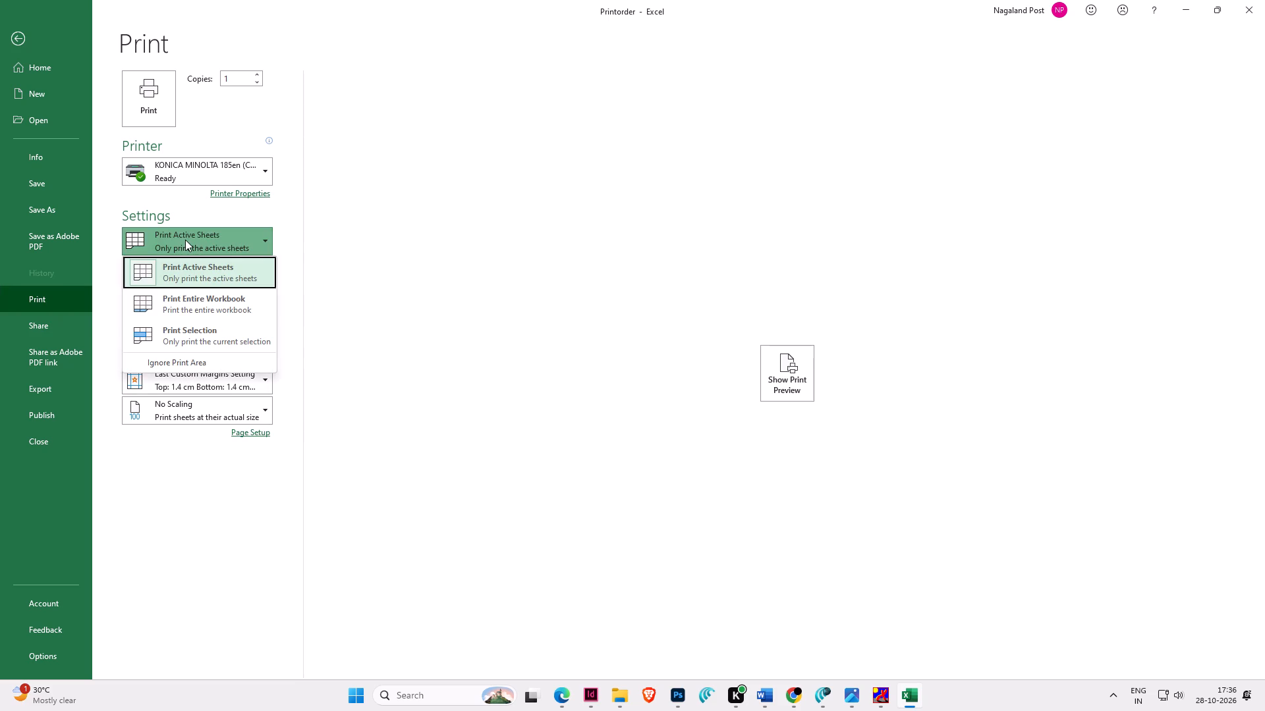
left_click(194, 334)
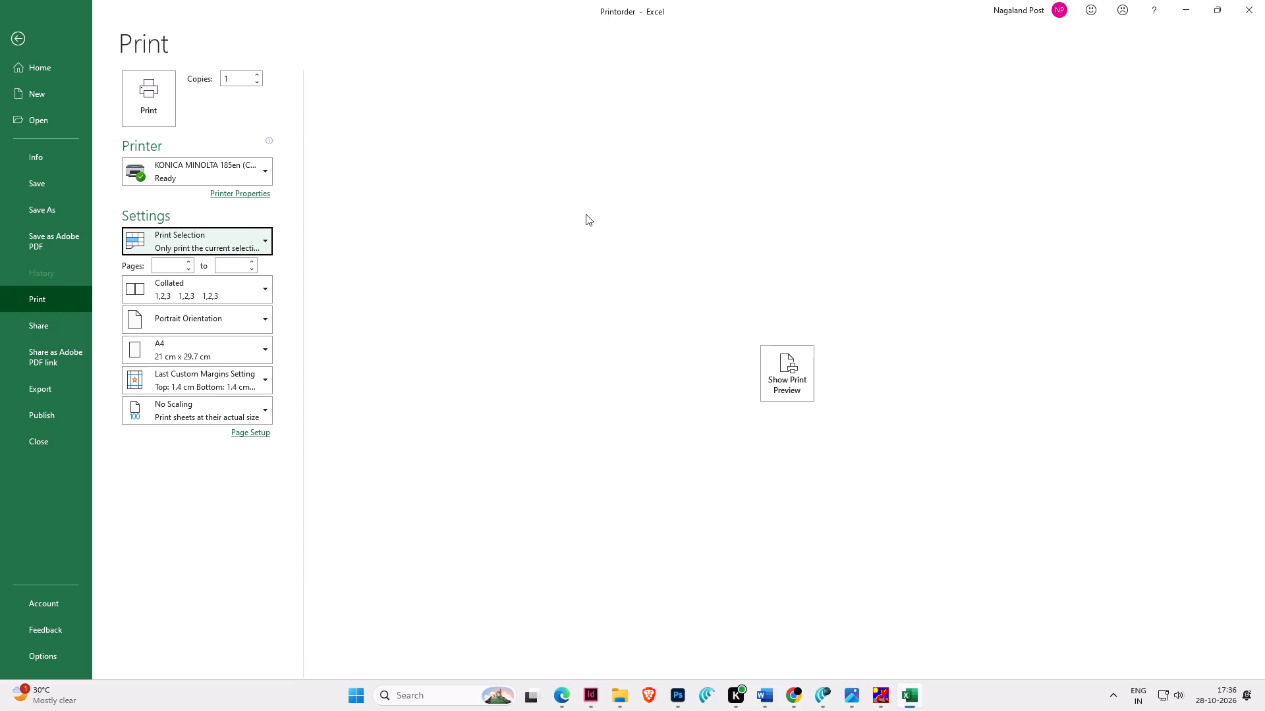
left_click(146, 95)
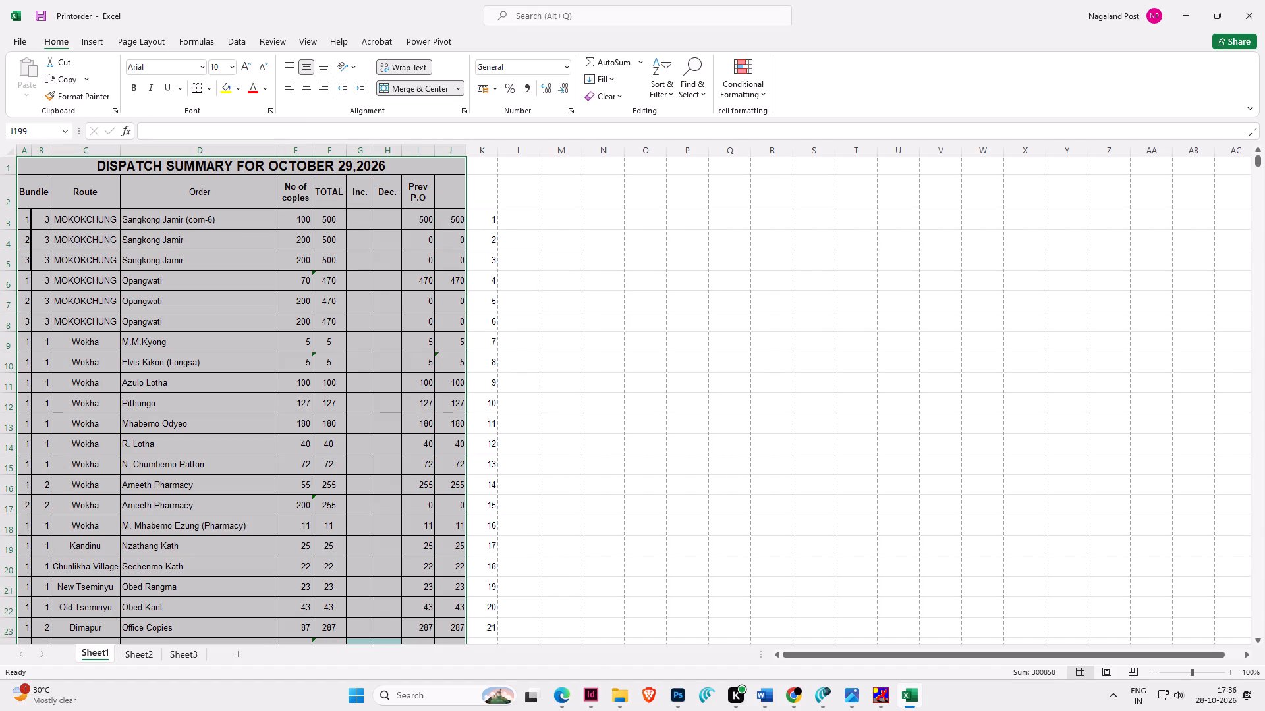
On Sheet2, check the sum of the route totals in column E.
left_click(140, 658)
scroll(307, 452, "up", 2)
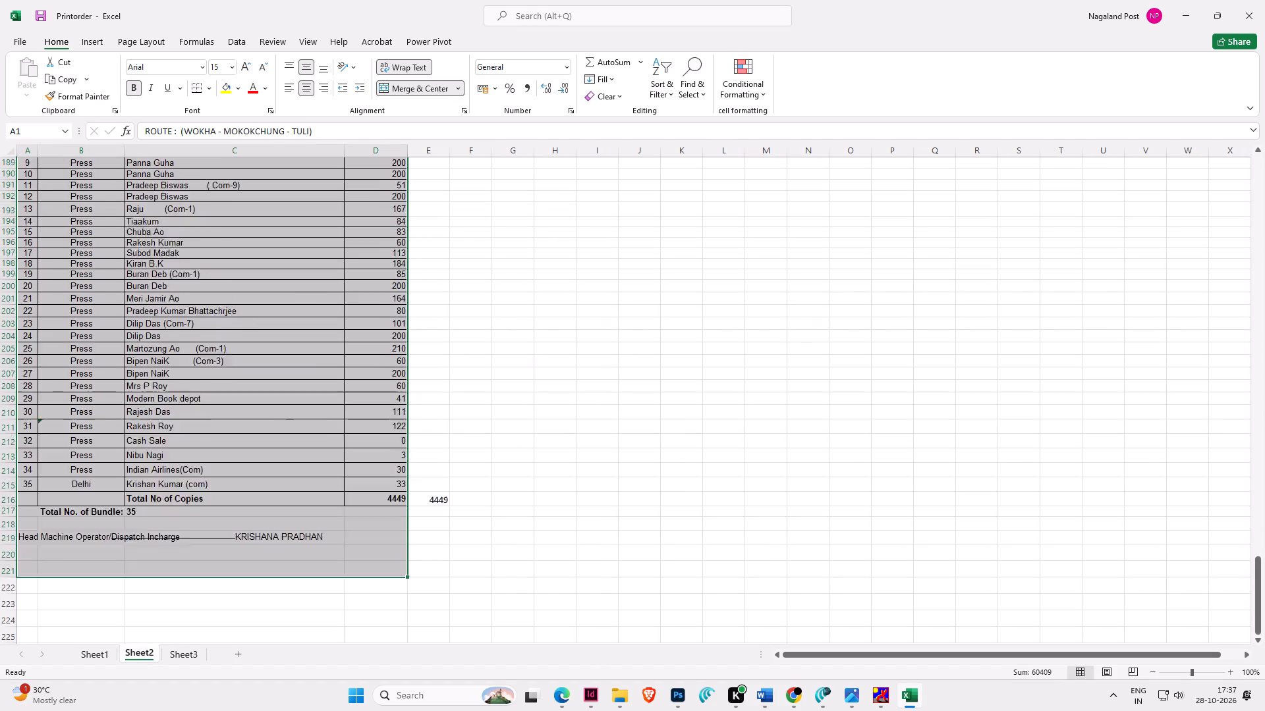
scroll(307, 452, "up", 1)
left_click(360, 315)
left_click(430, 149)
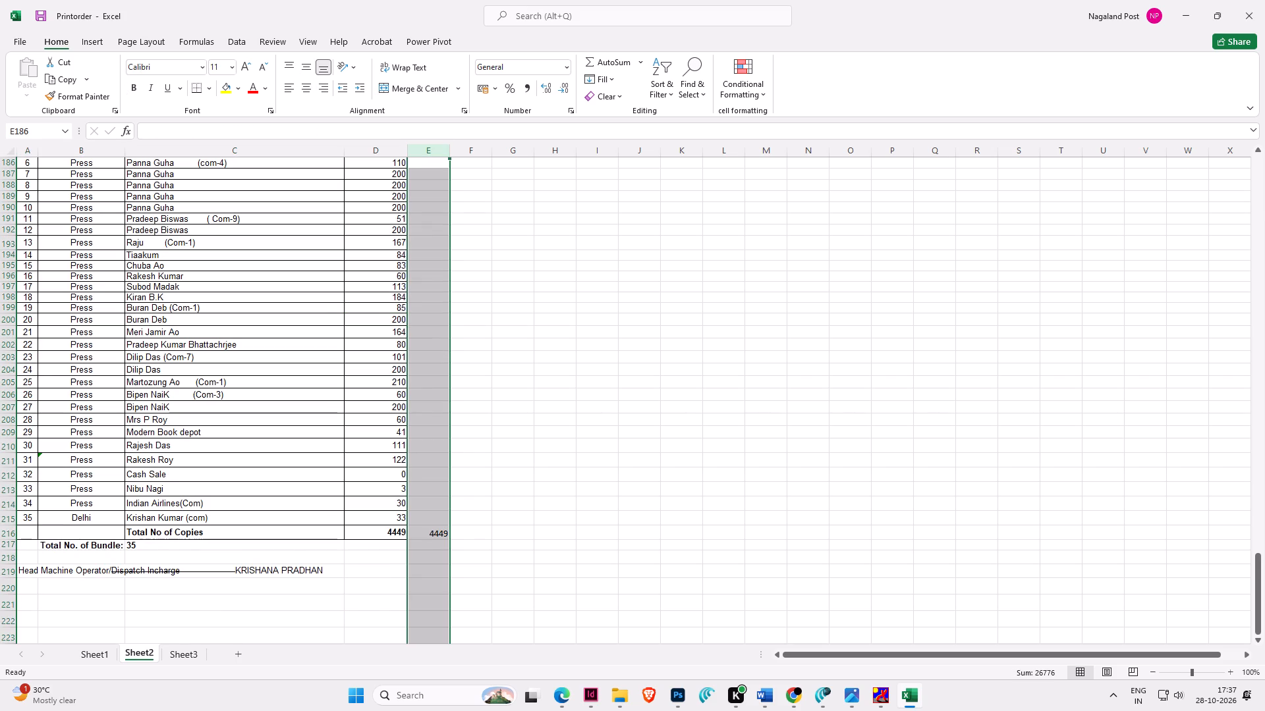
Select the whole Sheet2 packing list, from row 219 up to the Wokha - Mokokchung - Tuli heading, and bring up its print preview.
left_click(374, 574)
scroll(347, 483, "up", 19)
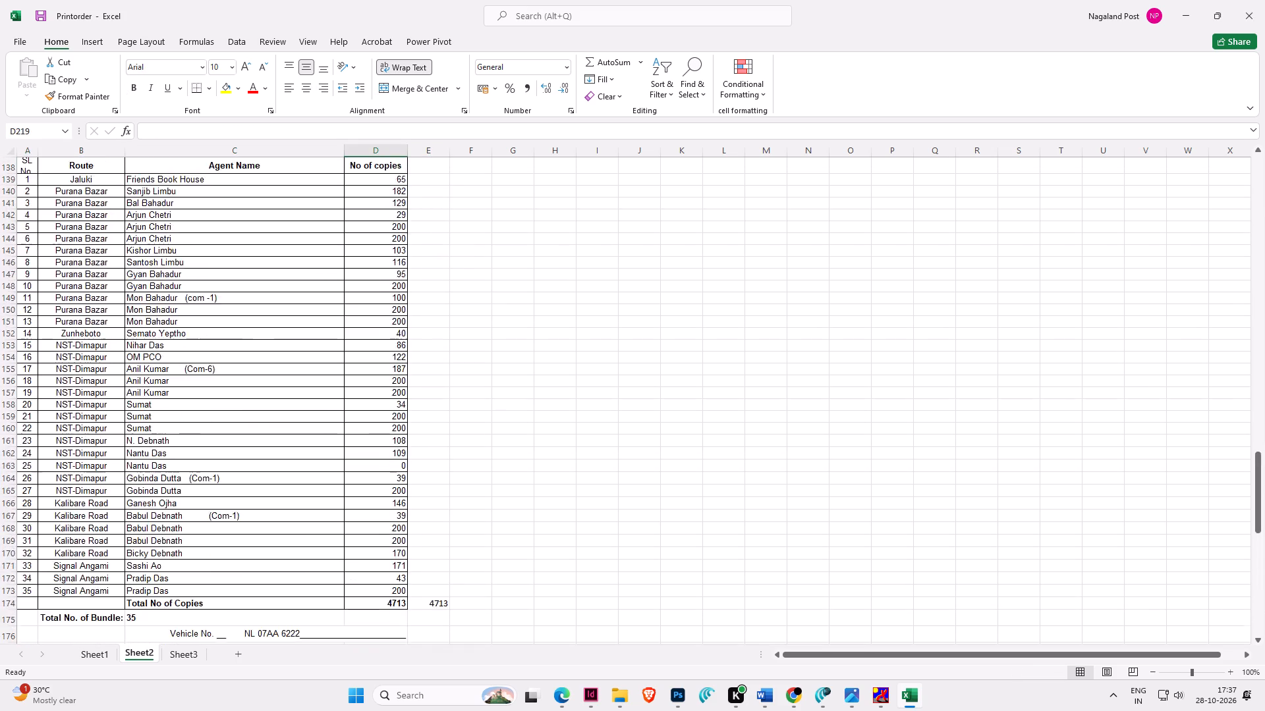
scroll(347, 483, "up", 8)
left_click_drag(1260, 396, 1258, 319)
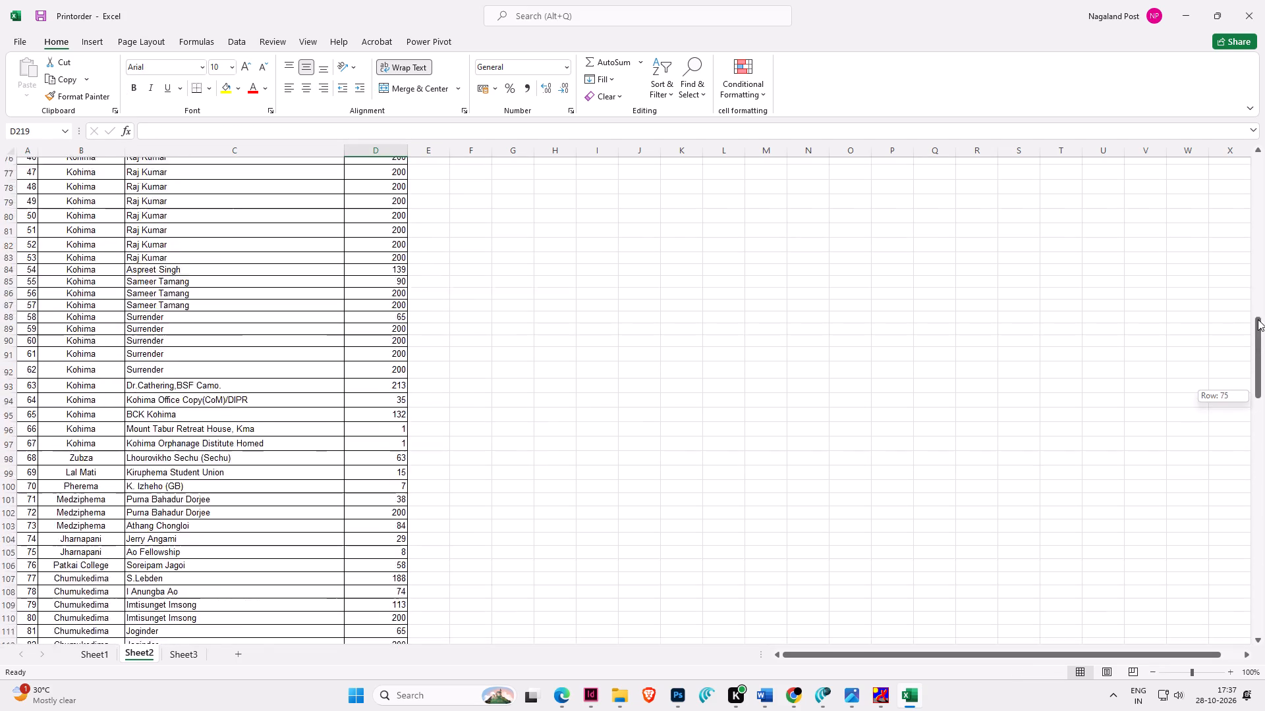
left_click_drag(1258, 319, 1251, 138)
left_click(260, 164, "shift")
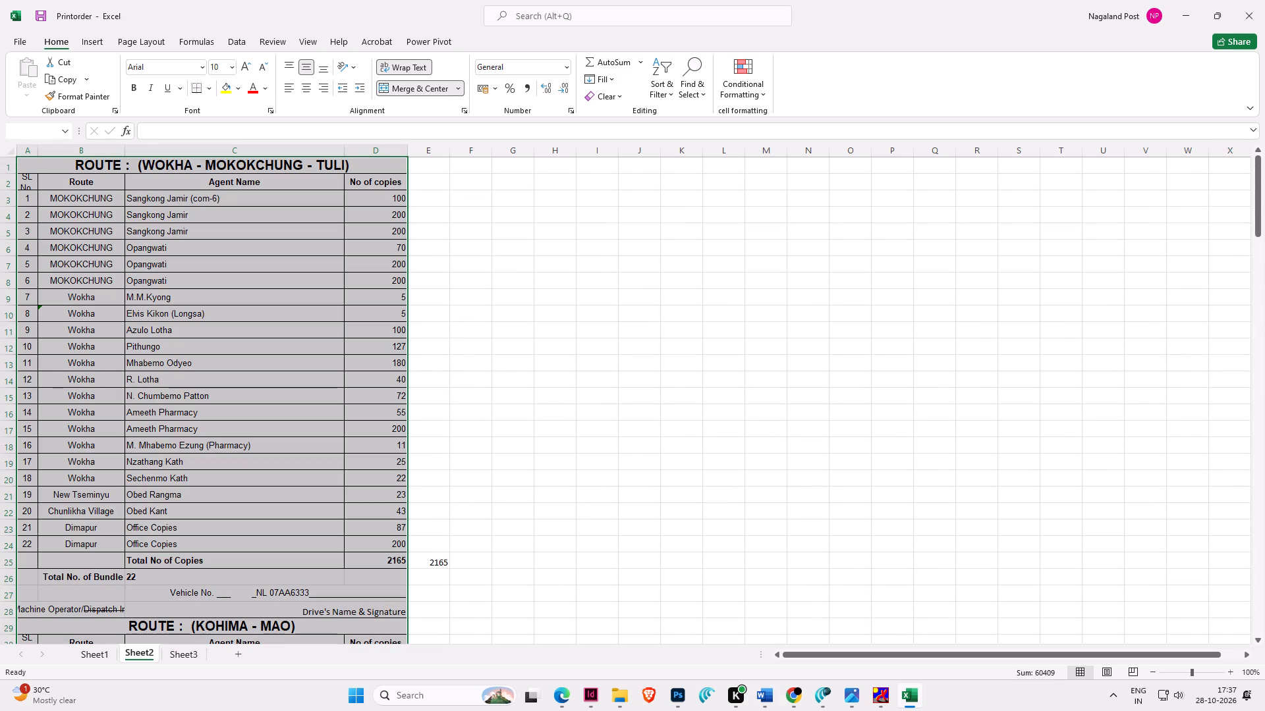
left_click(20, 41)
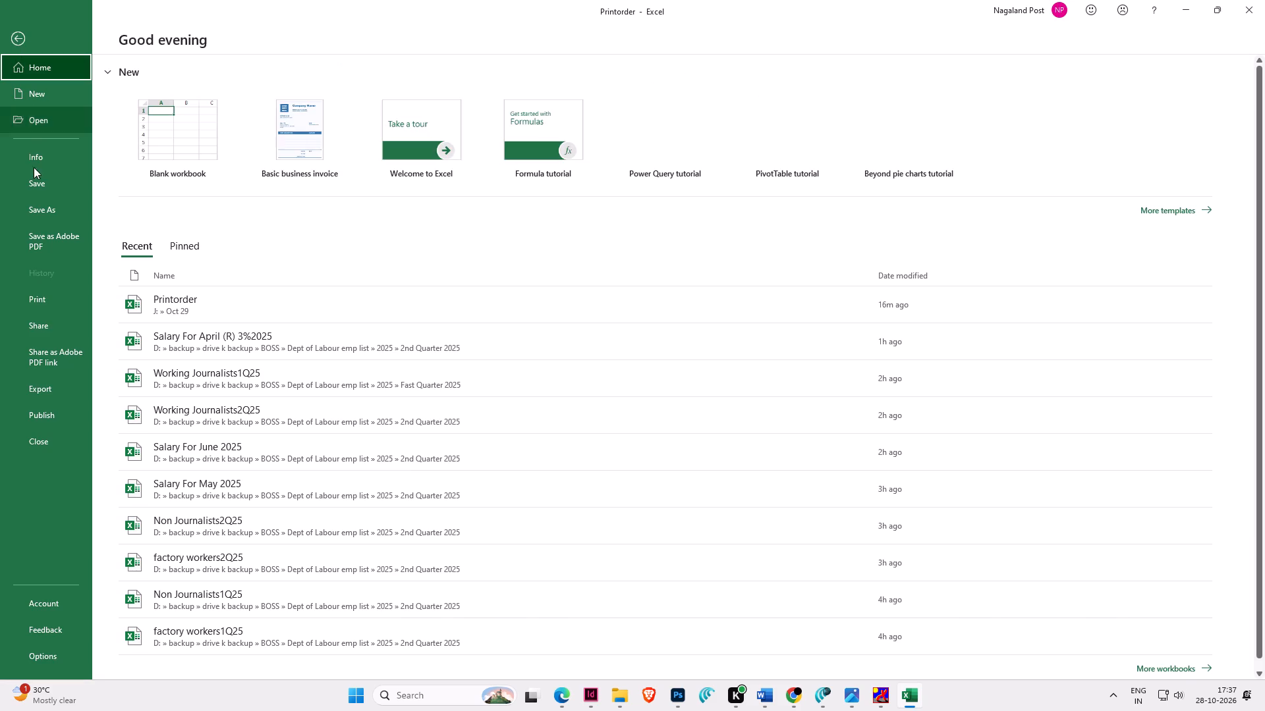
left_click(46, 299)
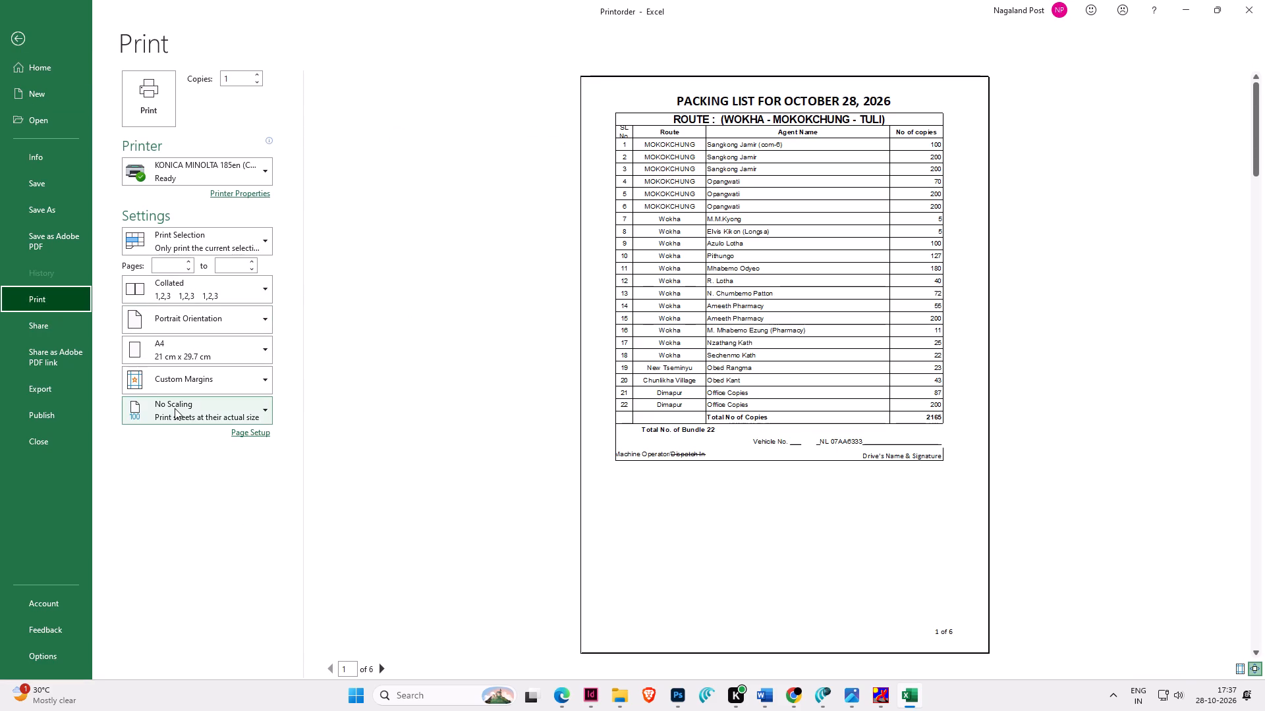
Change the Sheet2 page header to PACKING LIST FOR OCTOBER 29, 2026.
left_click(186, 379)
left_click(190, 354)
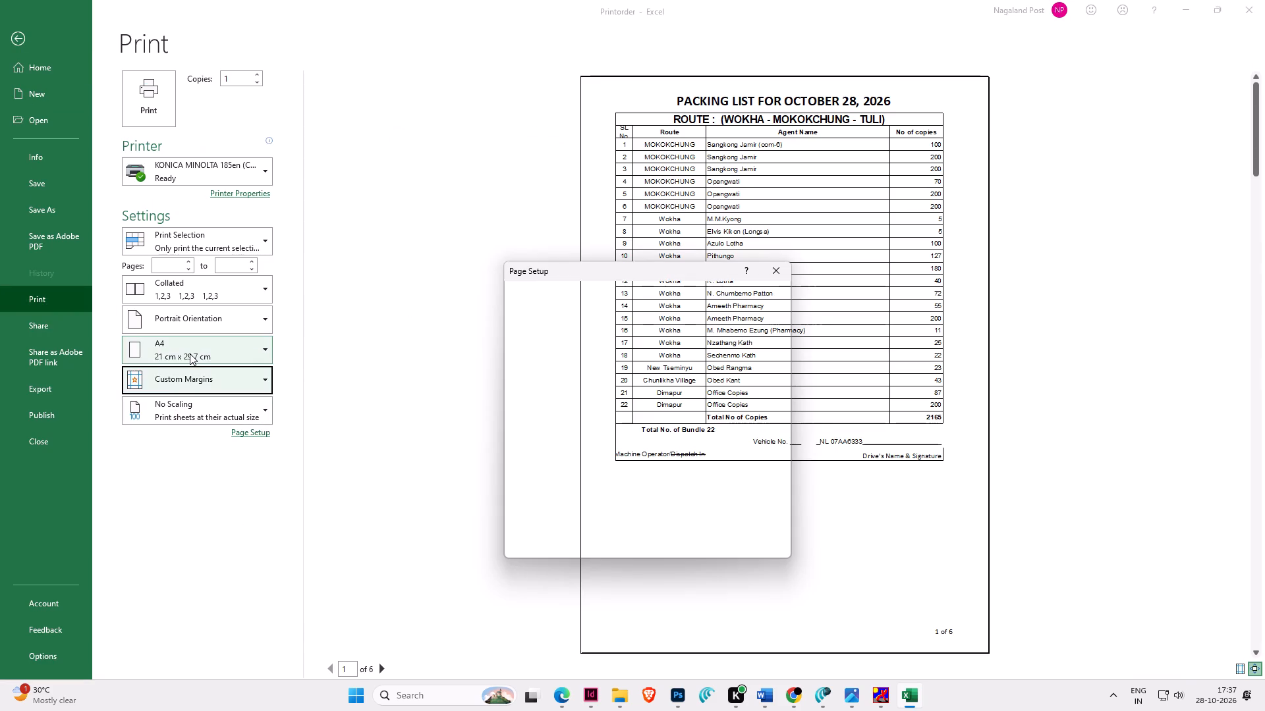
left_click(633, 292)
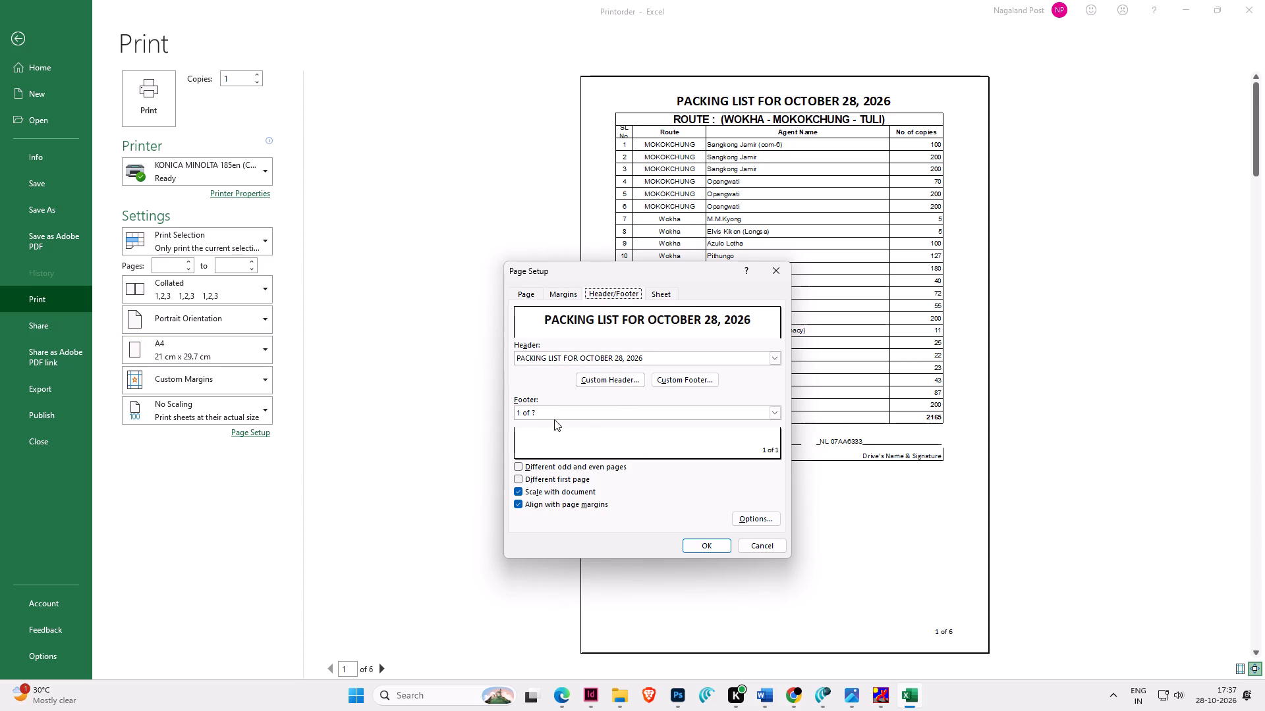
left_click(615, 377)
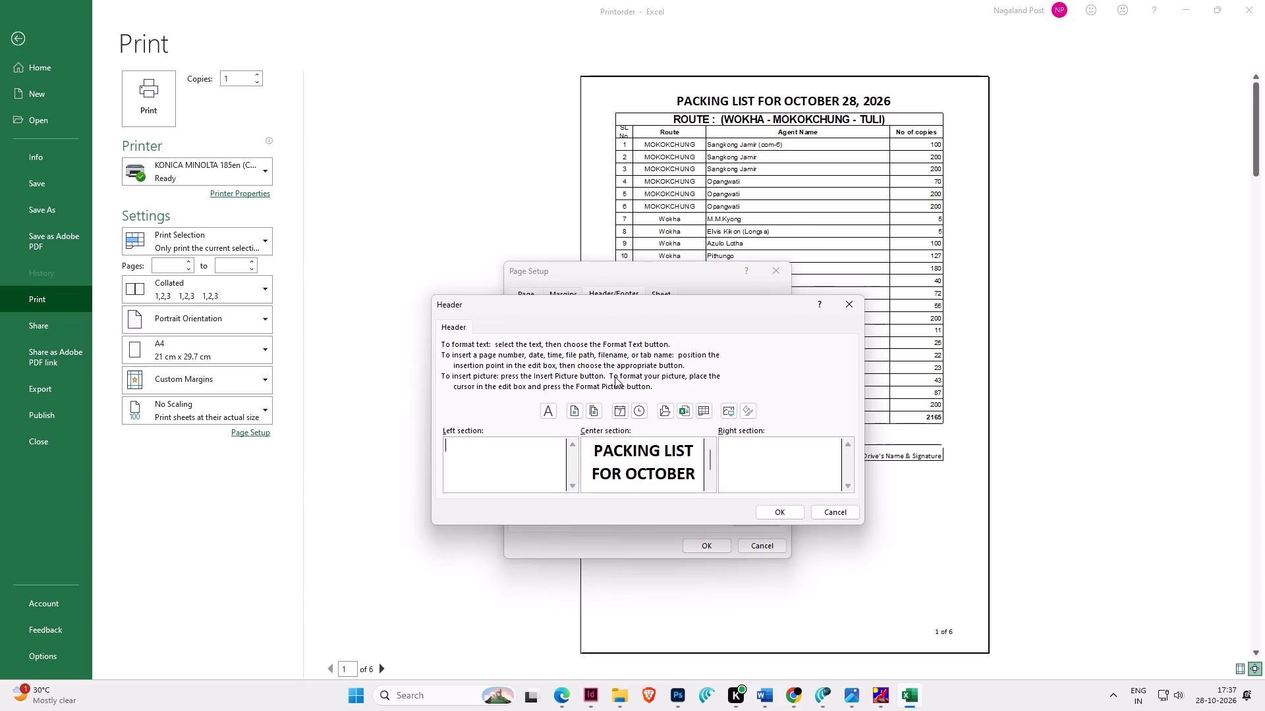
left_click(656, 458)
left_click(624, 477)
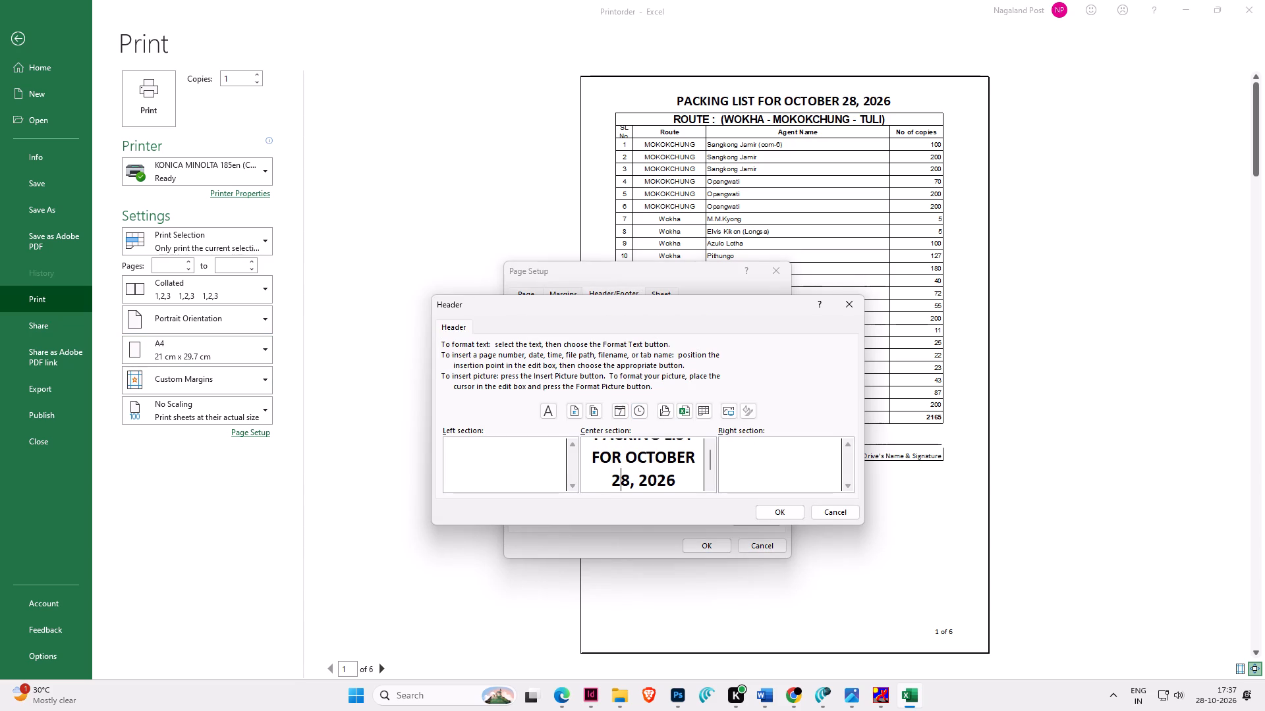
key("shift+Right")
key("9")
left_click(774, 511)
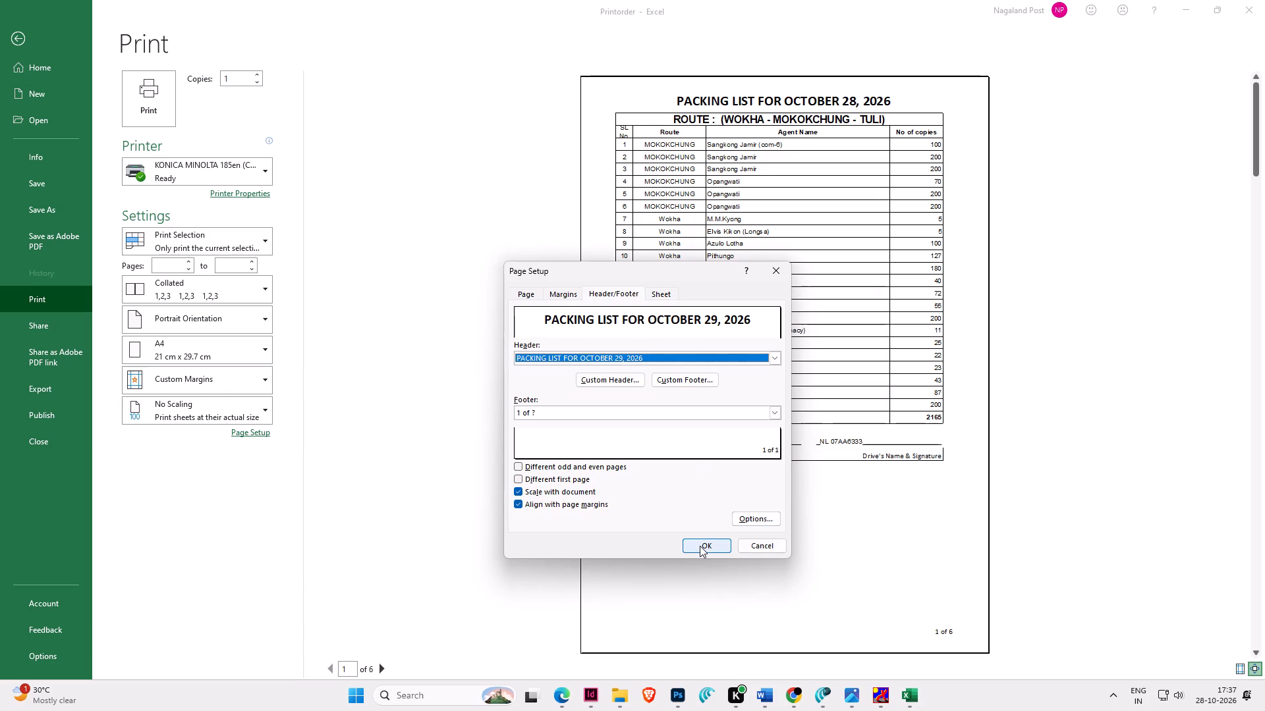
left_click(700, 546)
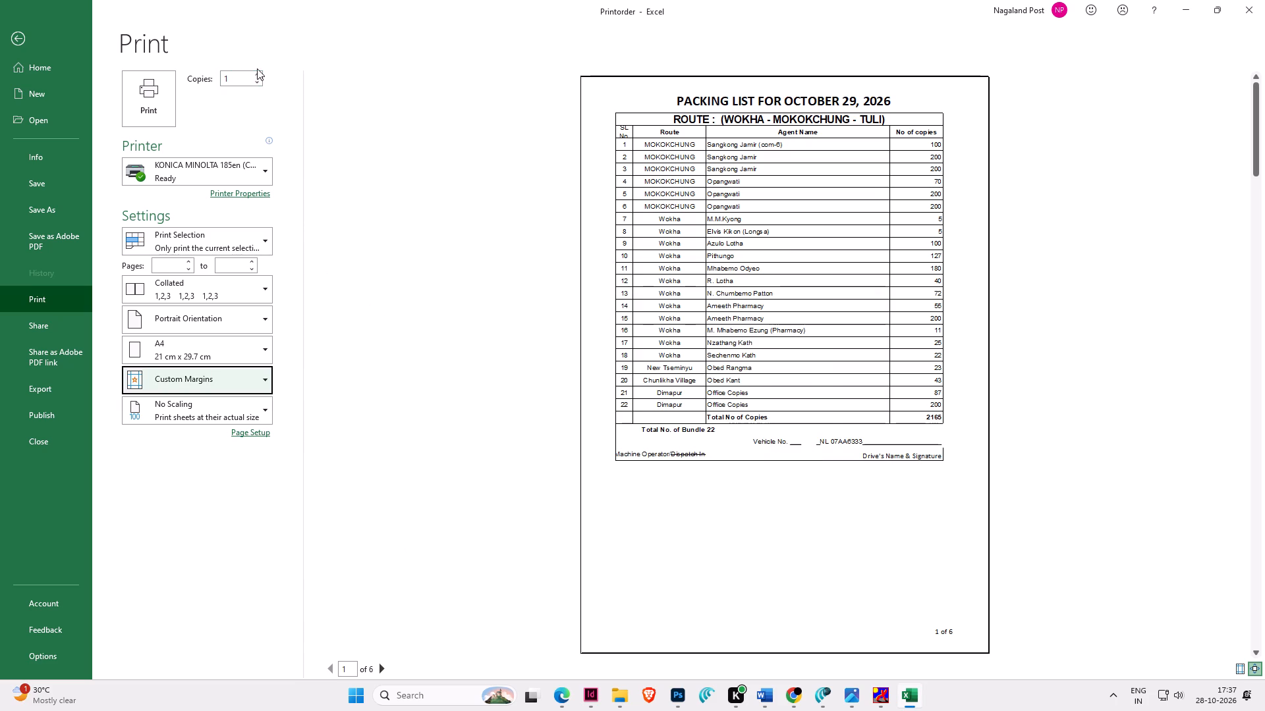
Print two copies of the selected Sheet2 packing list.
left_click(257, 73)
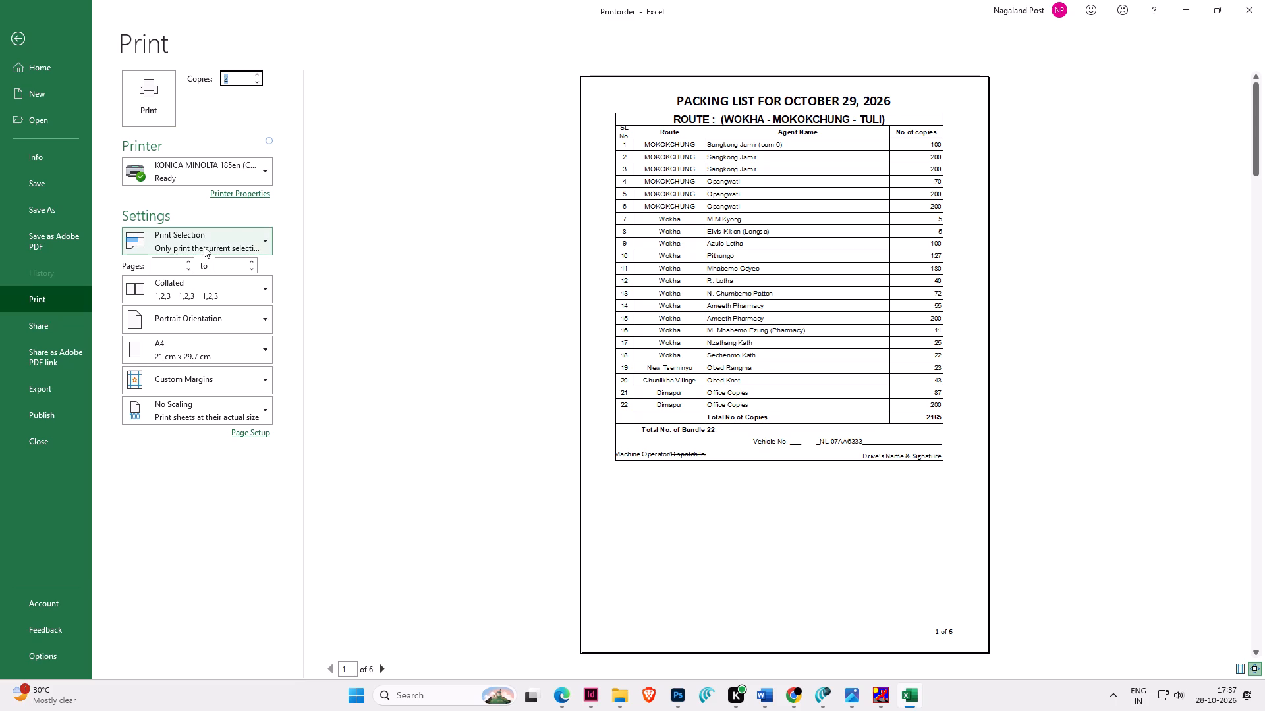
left_click(145, 102)
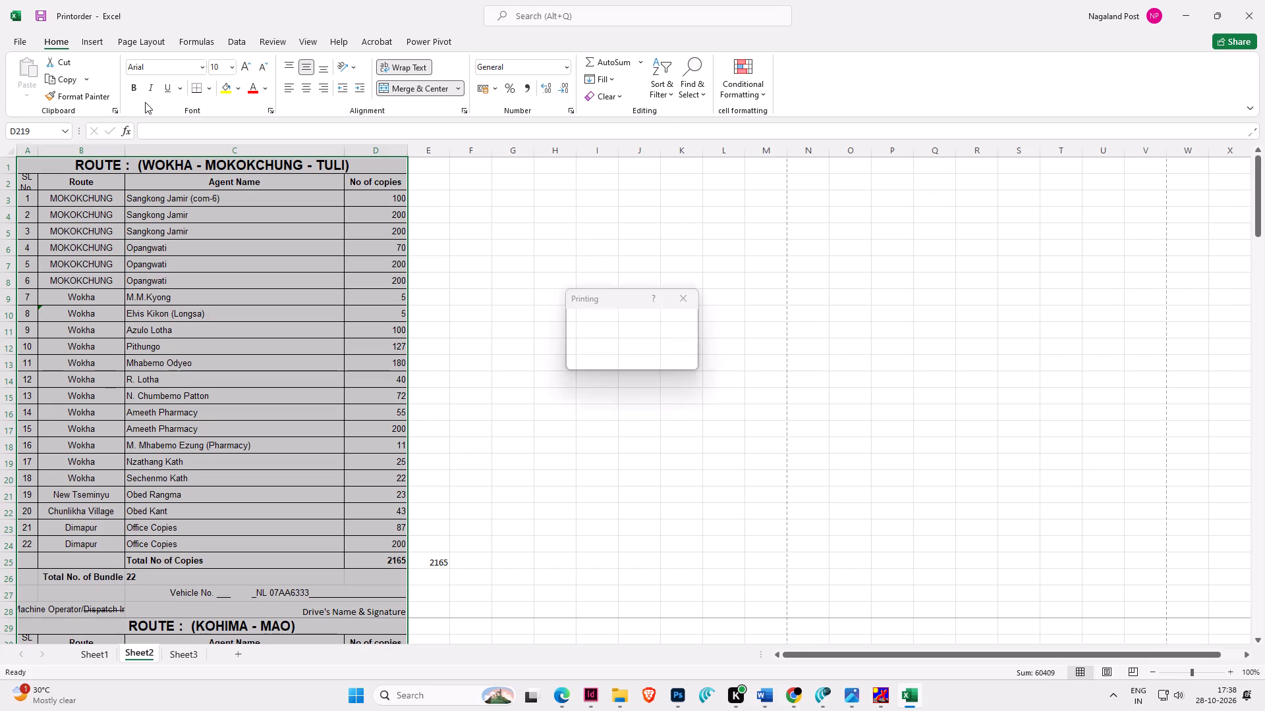
On Sheet3, check the sum of the route totals in column F.
left_click(183, 656)
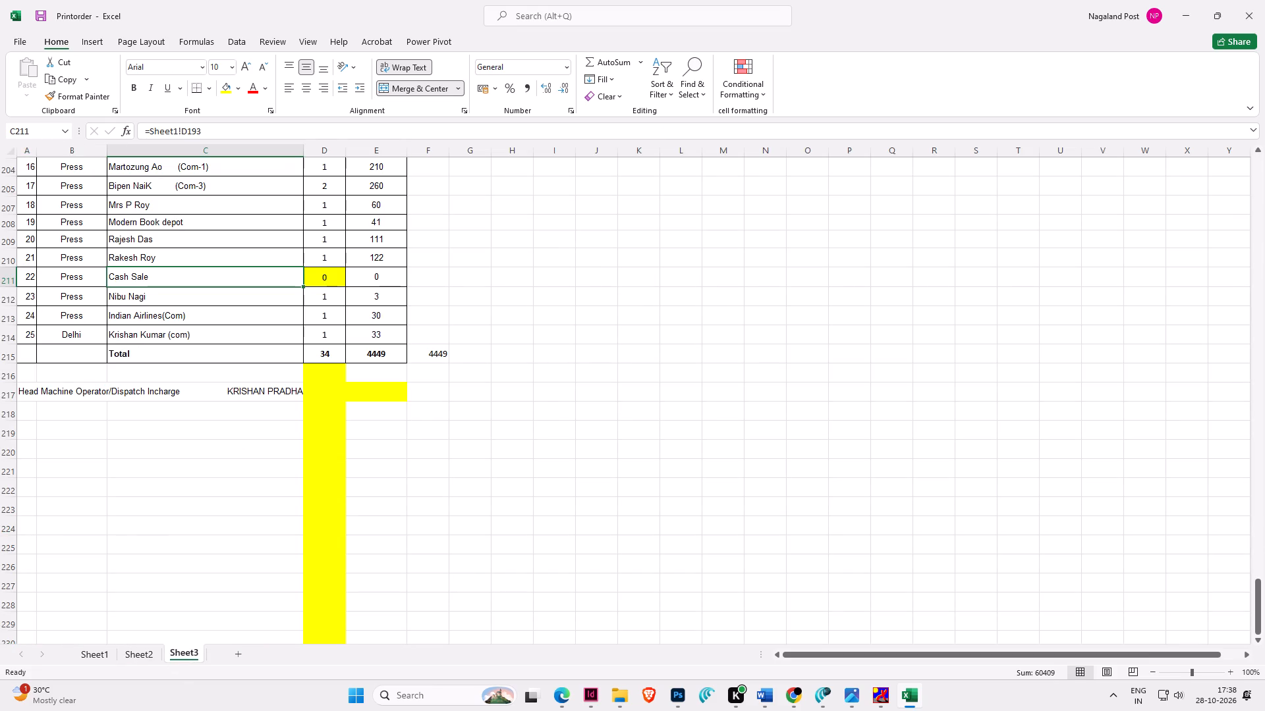
left_click_drag(378, 392, 170, 258)
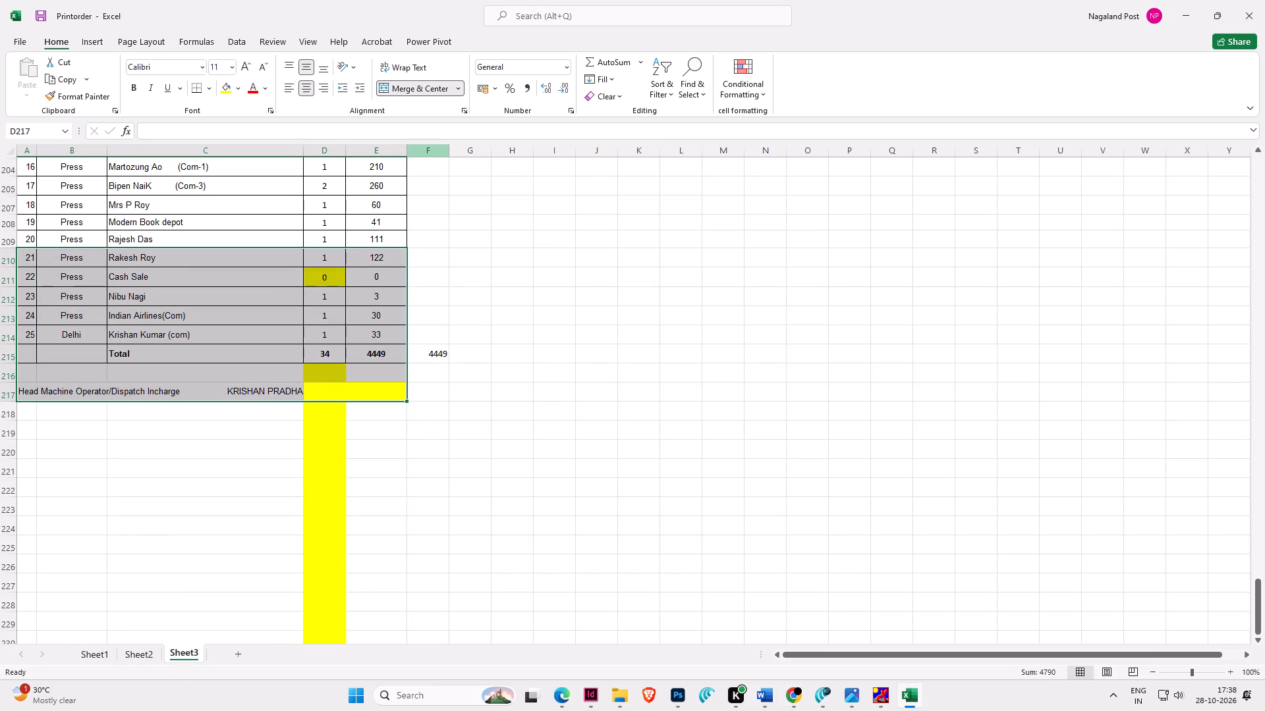
left_click(427, 149)
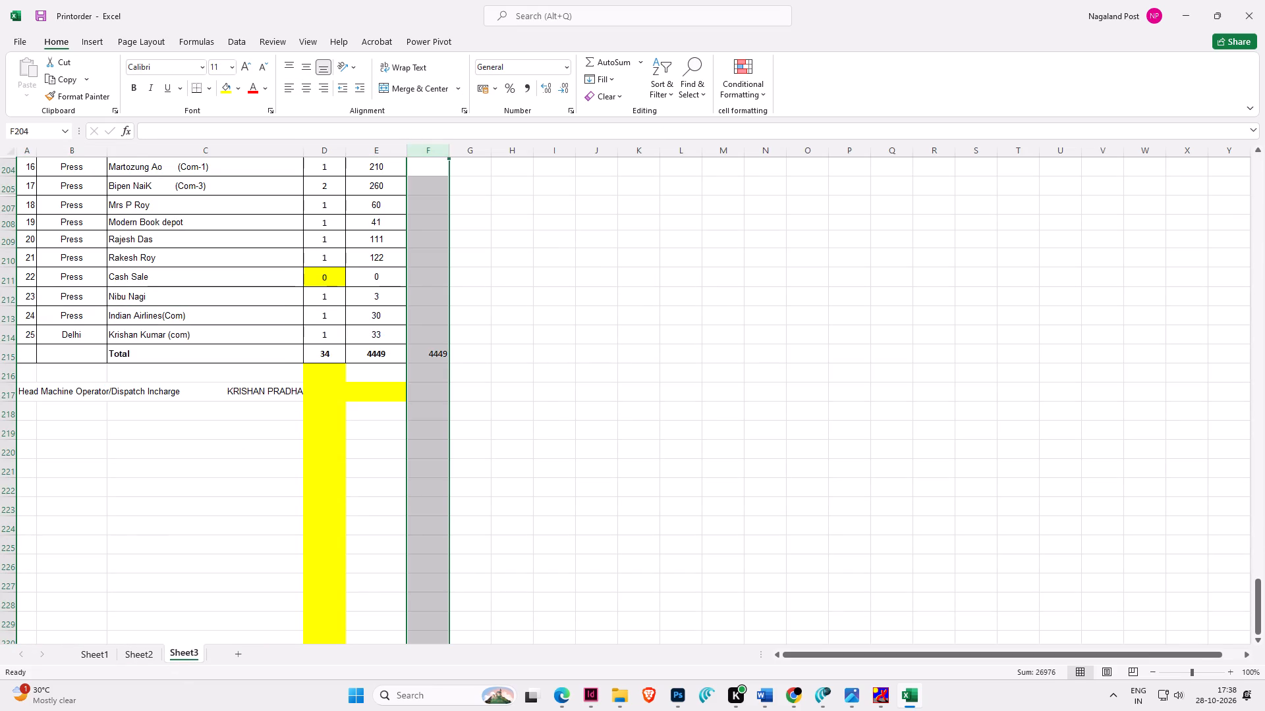
Select the whole Sheet3 packing list, from row 217 up to the Wokha - Mokokchung - Tuli heading, and bring up its print preview.
left_click_drag(387, 392, 247, 346)
scroll(246, 320, "up", 18)
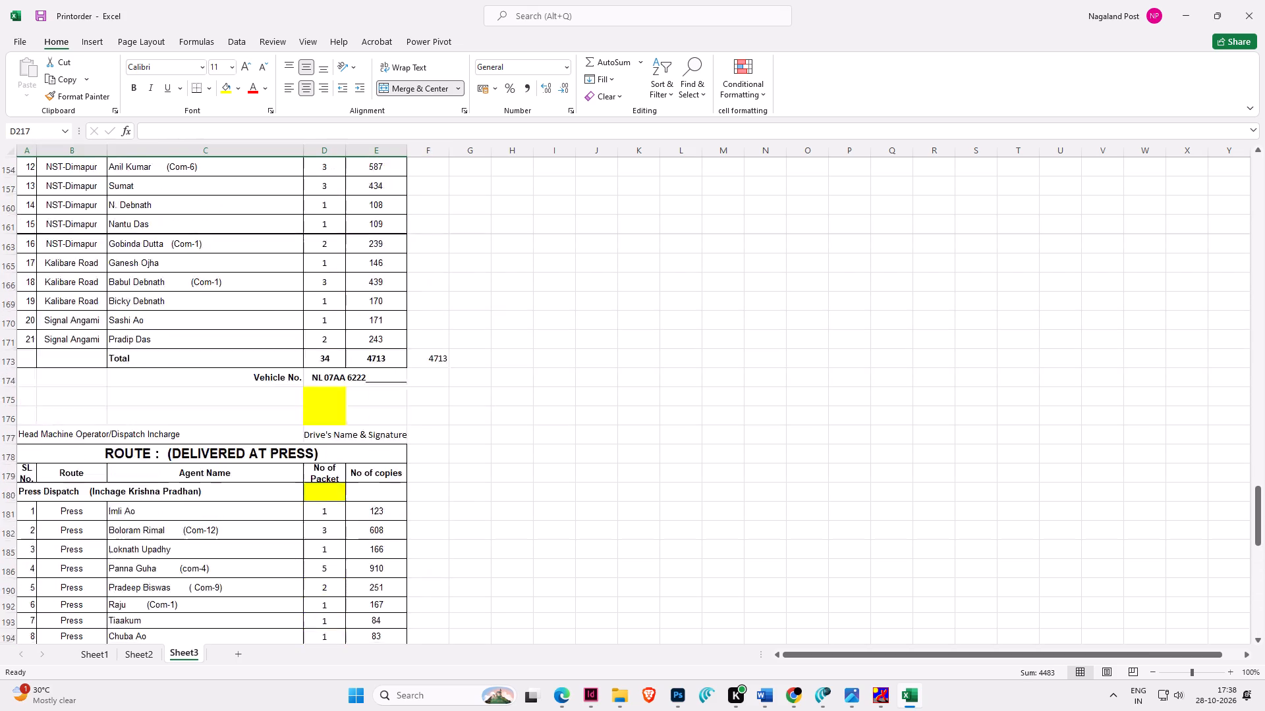
scroll(246, 320, "up", 20)
scroll(246, 320, "up", 20)
scroll(246, 320, "up", 5)
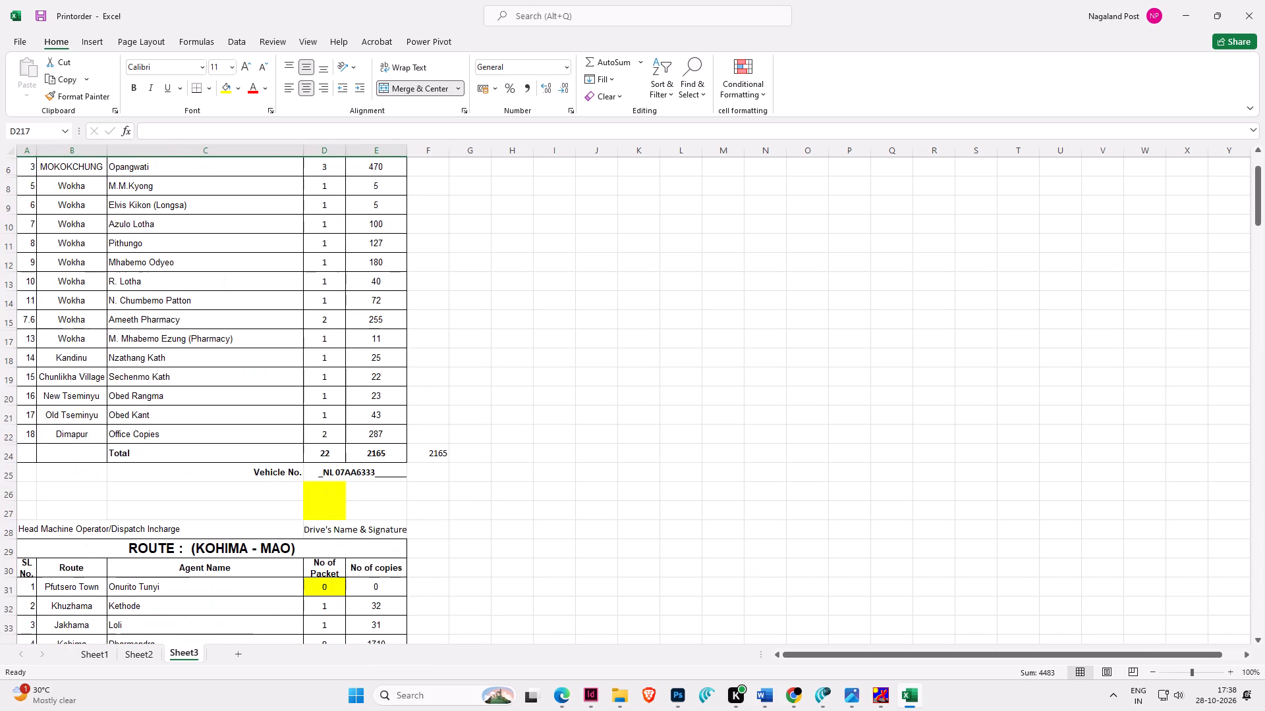
scroll(246, 320, "up", 4)
left_click(244, 166, "shift")
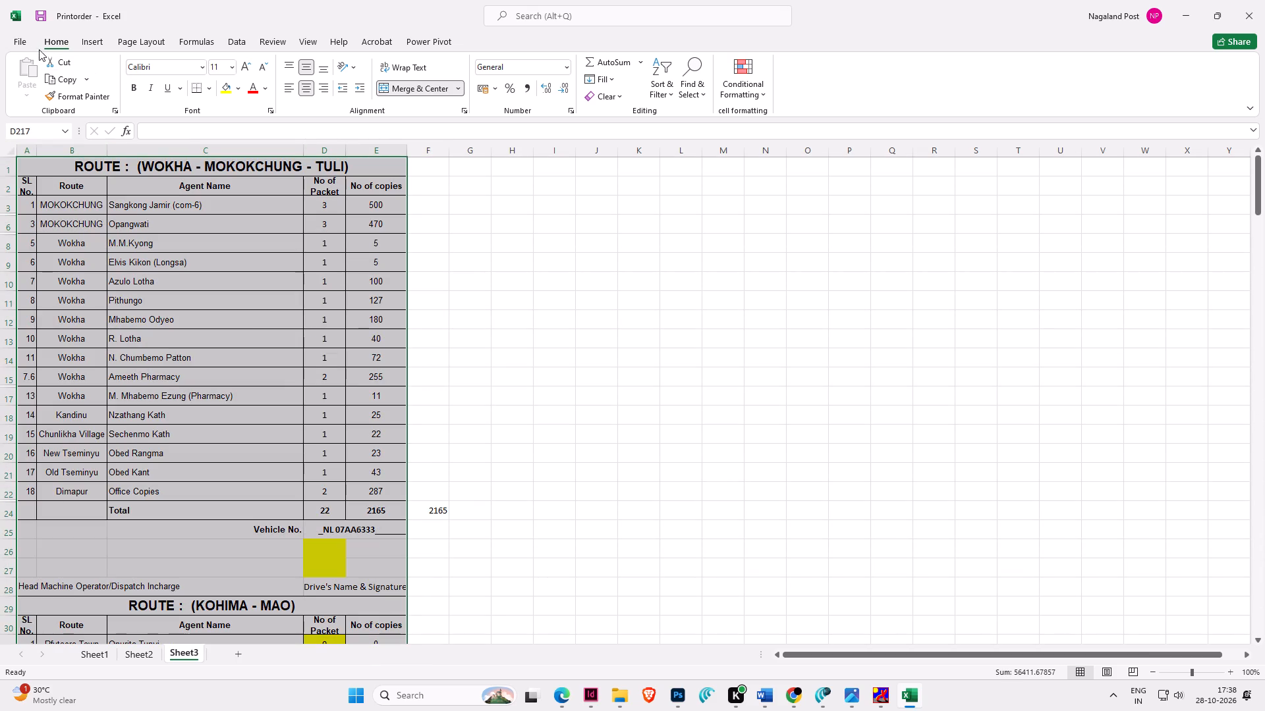
left_click(25, 45)
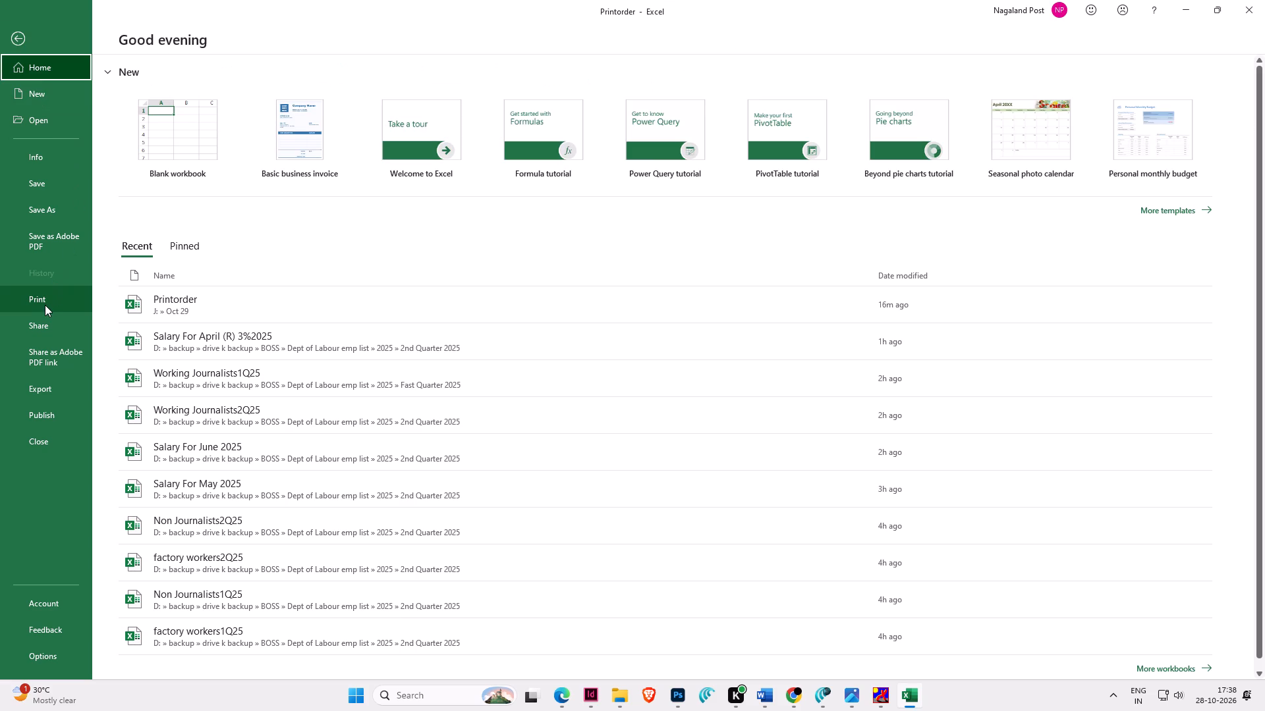
left_click(45, 305)
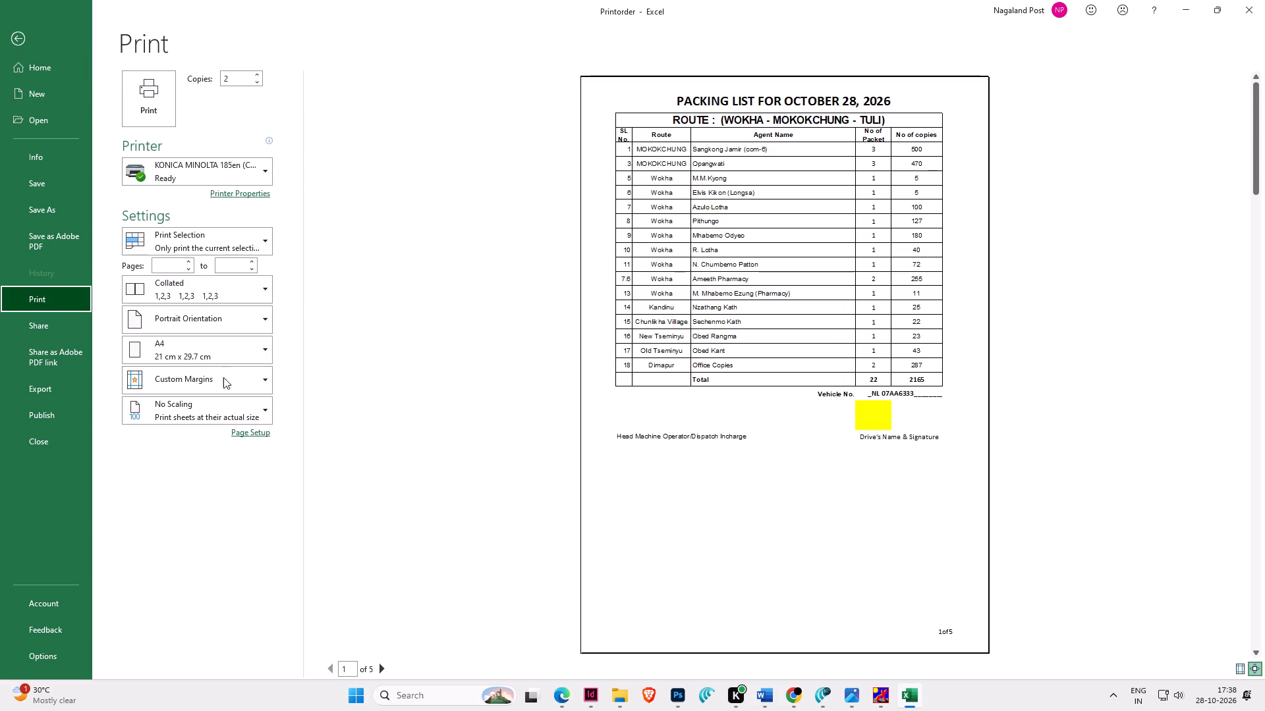
Change the Sheet3 page header to PACKING LIST FOR OCTOBER 29, 2026.
left_click(211, 385)
left_click(188, 358)
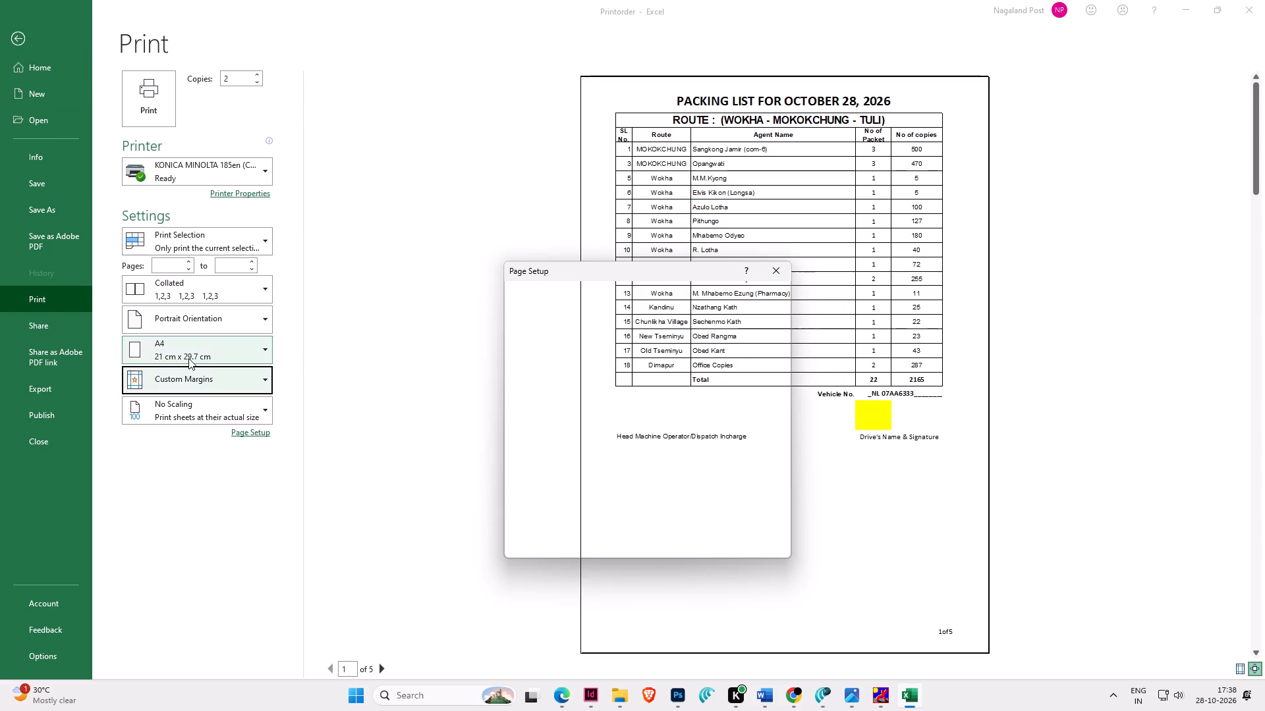
left_click(623, 292)
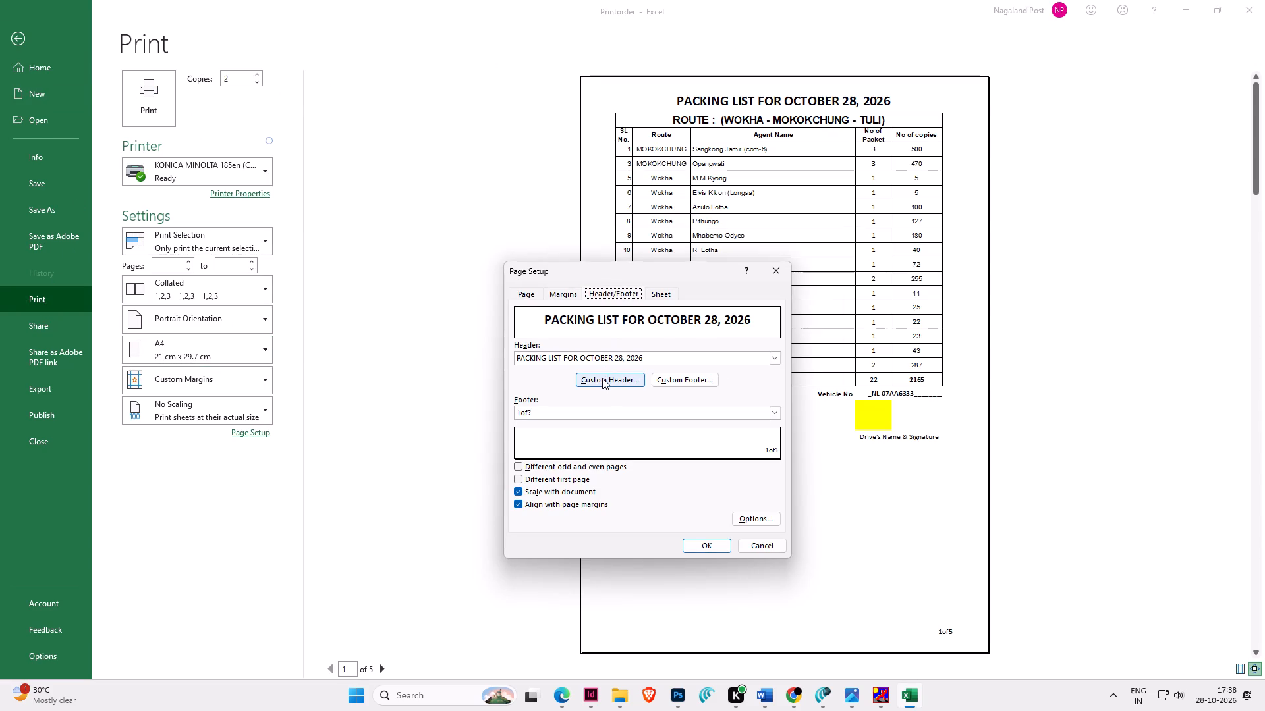
left_click(602, 379)
left_click(629, 473)
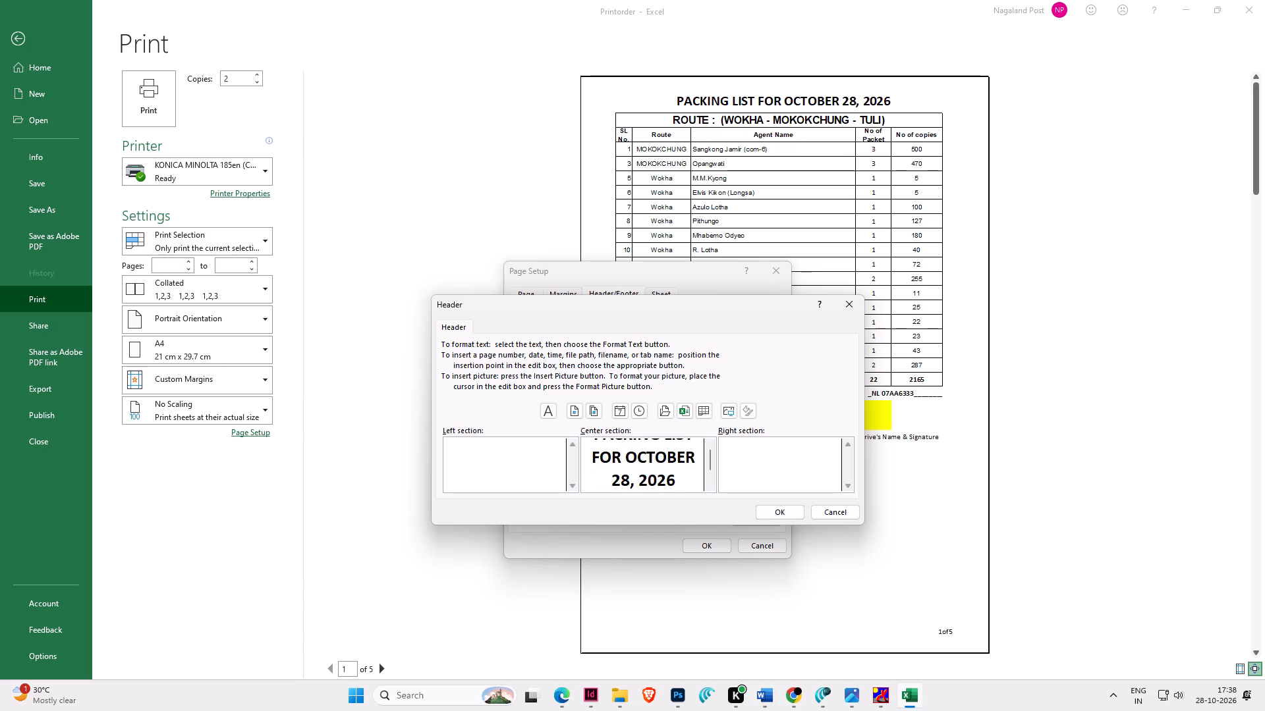
left_click(620, 477)
key("Delete")
key("9")
left_click(768, 505)
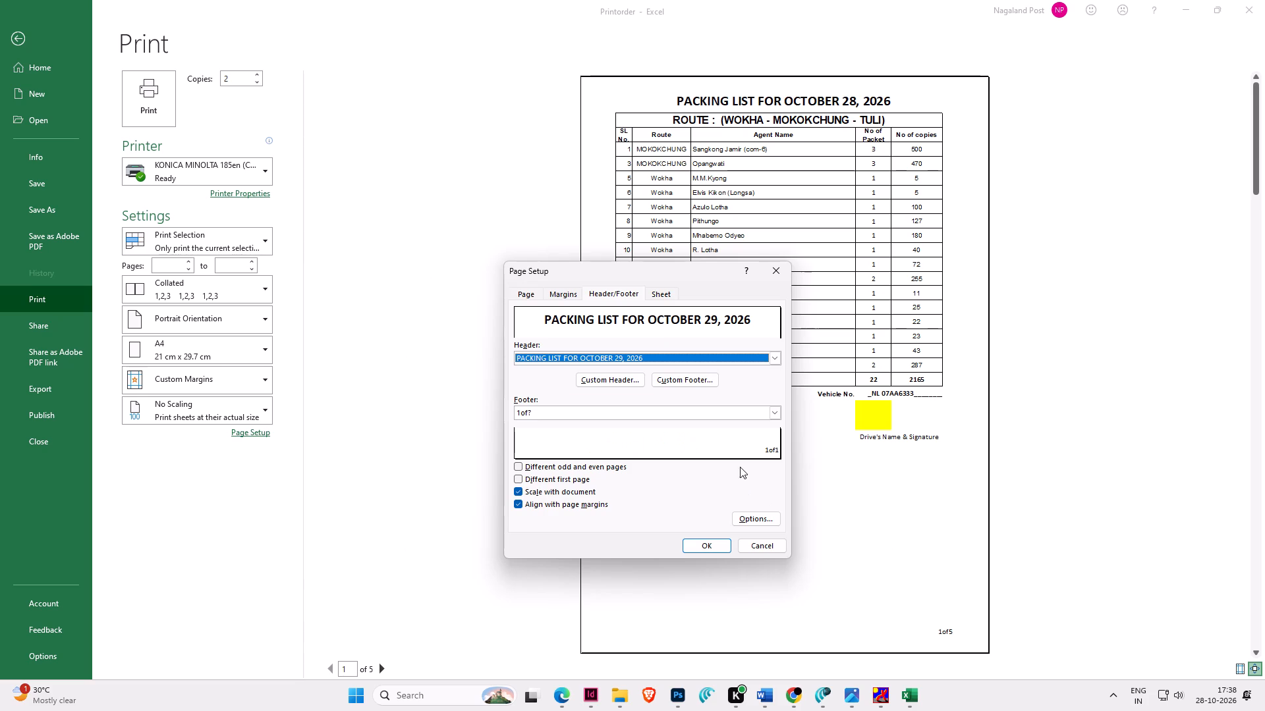
left_click(704, 547)
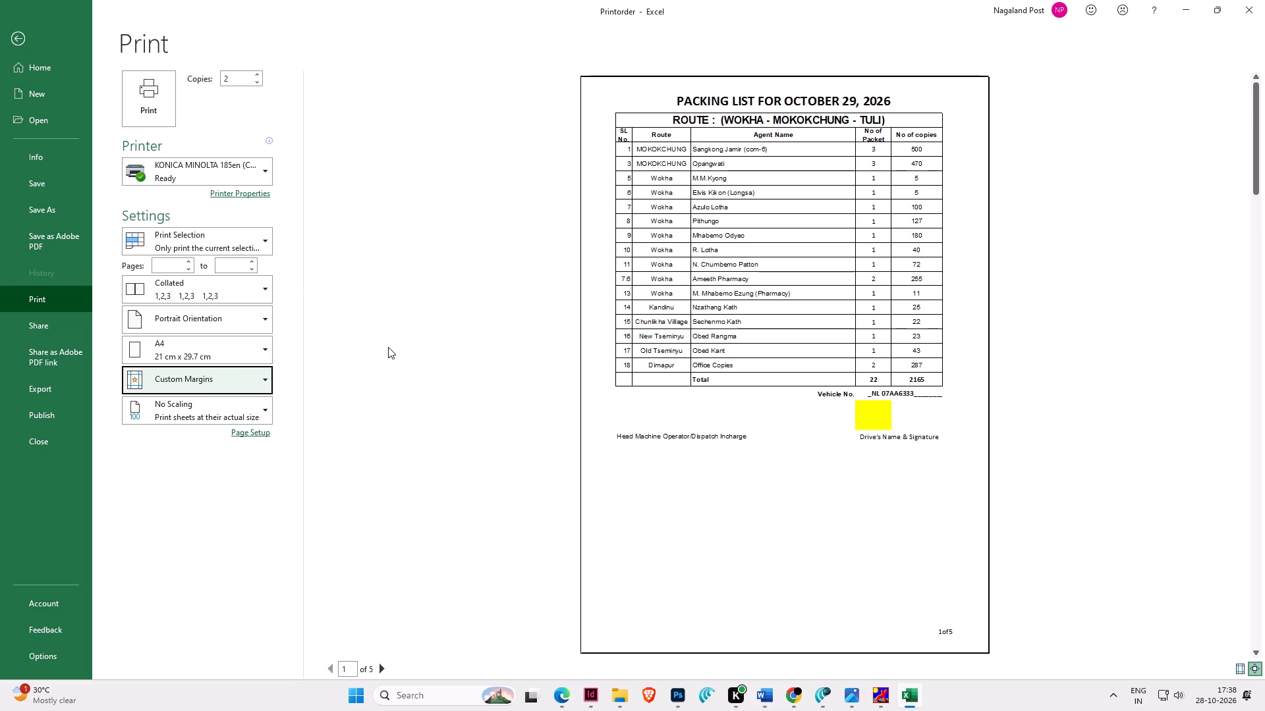
Print two copies of the selected Sheet3 packing list.
left_click(155, 97)
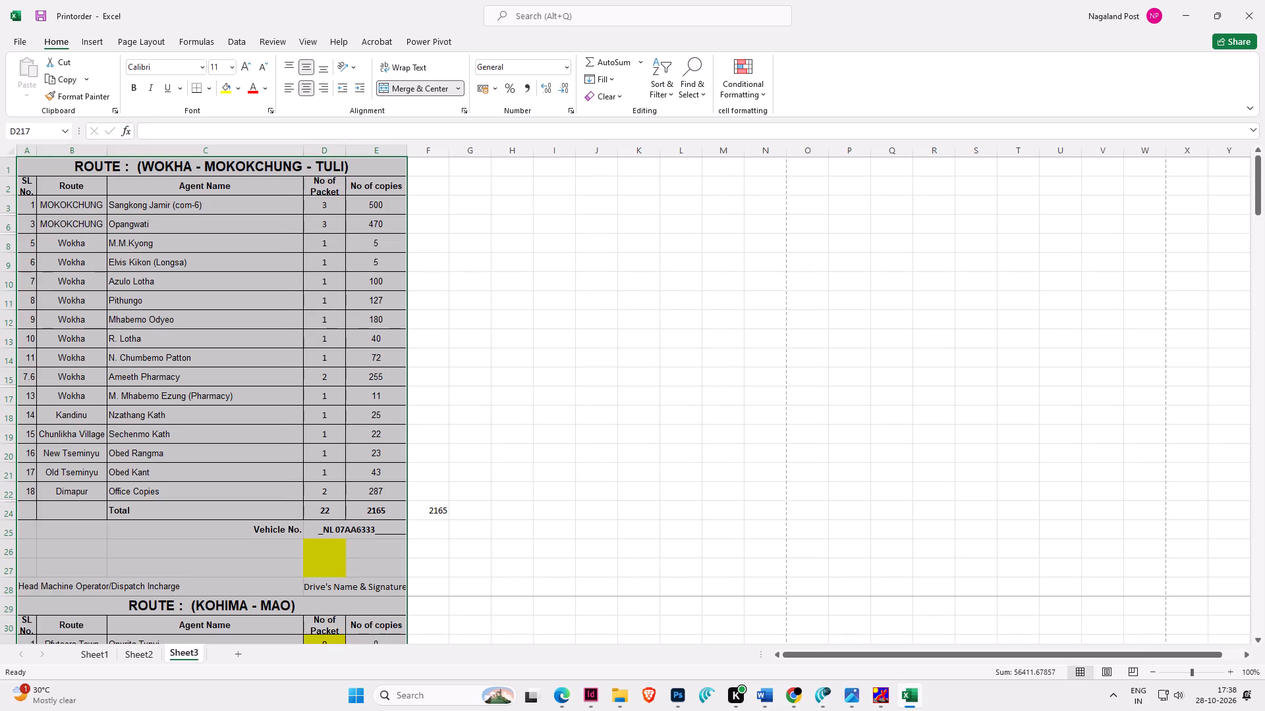
Save the Printorder workbook and close it.
left_click(14, 38)
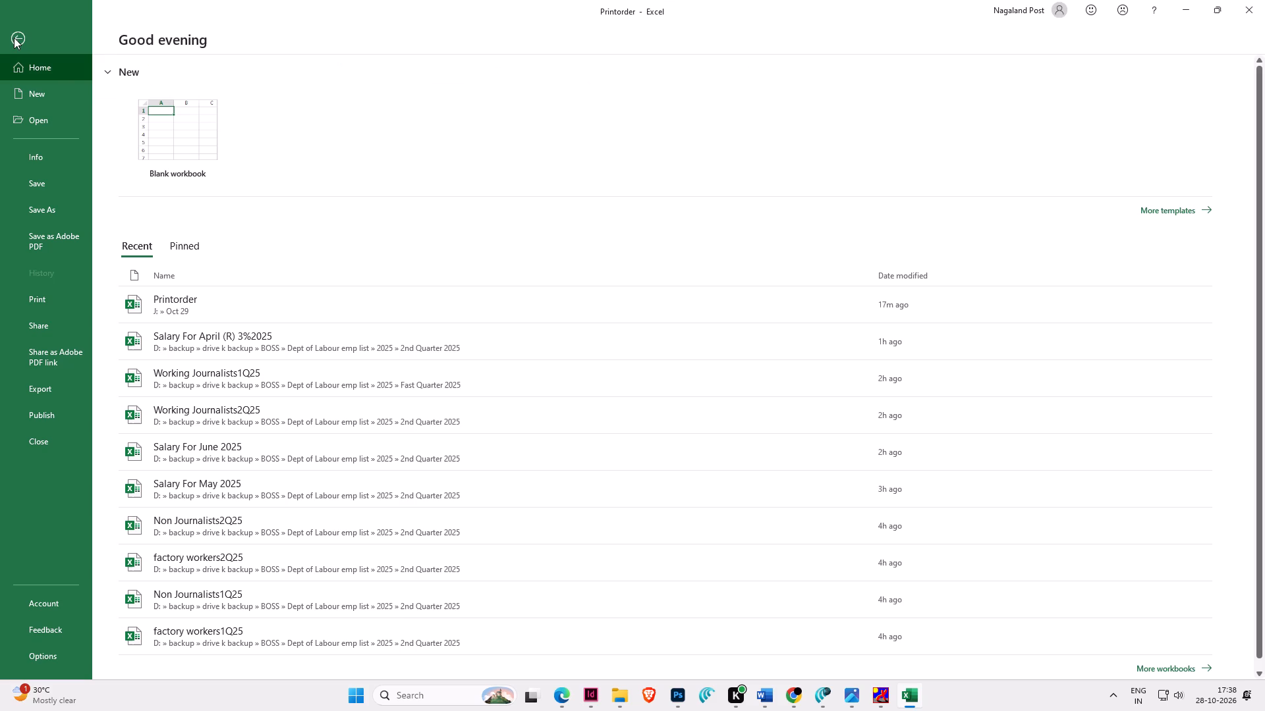
left_click(45, 176)
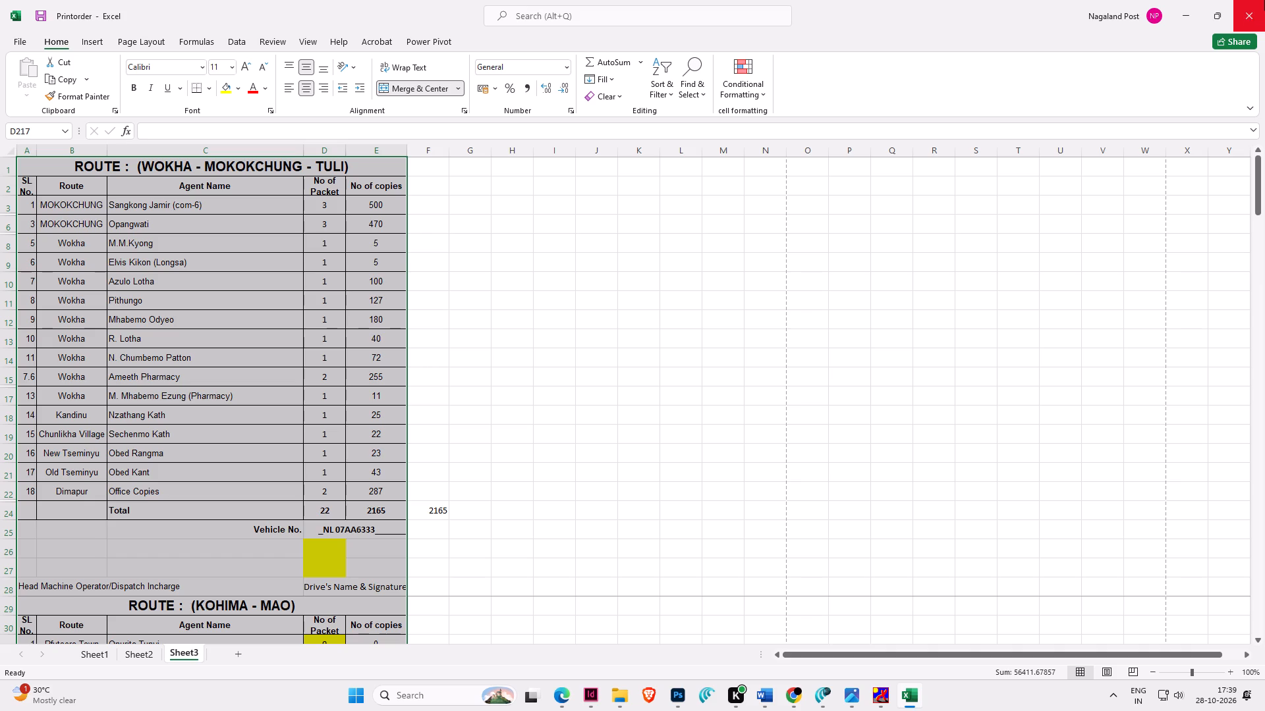
left_click(1247, 13)
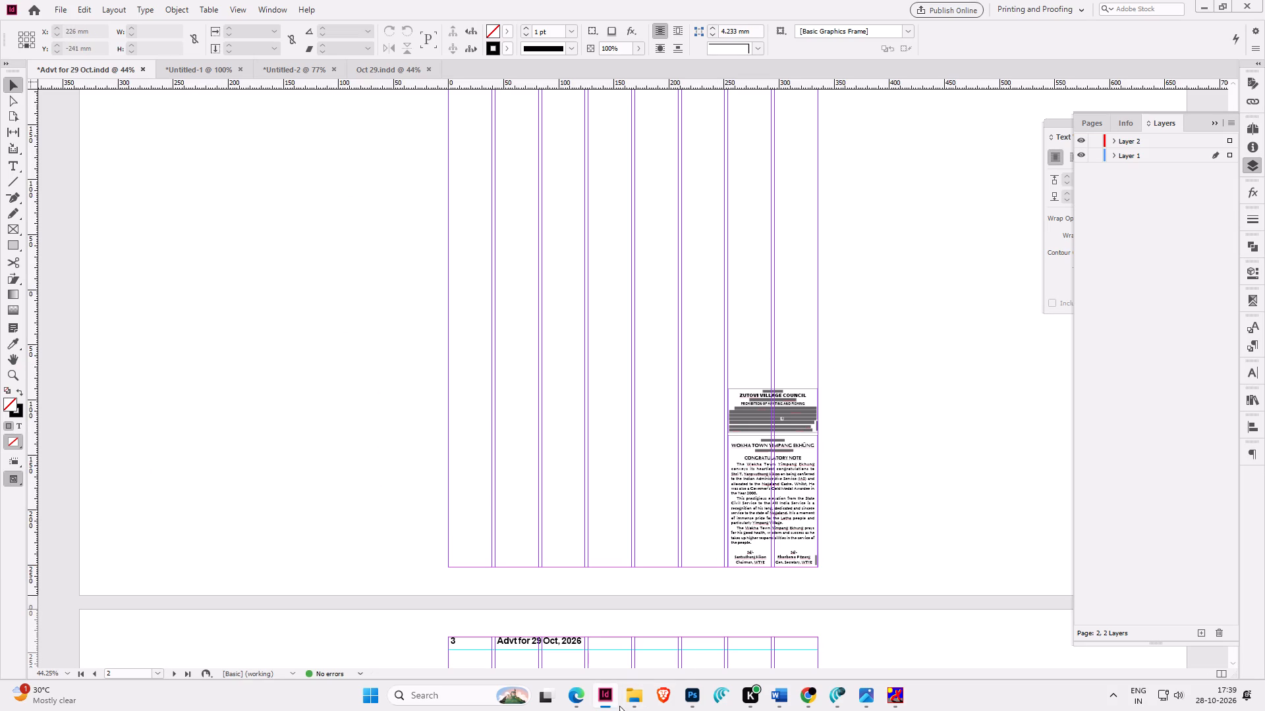
In File Explorer, permanently delete the Oct 28 (Manugraph) and Oct 28 (Rotta) workbooks from the USB drive's Oct 29 folder.
left_click(632, 698)
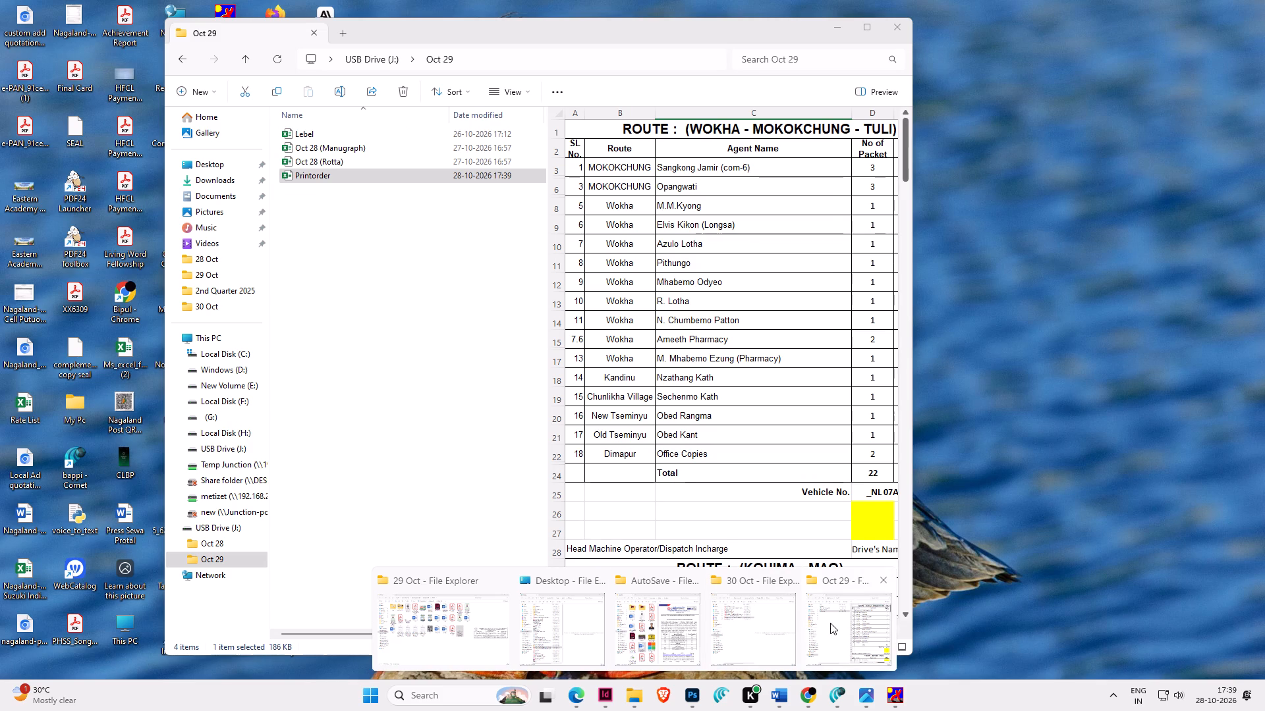
left_click(830, 623)
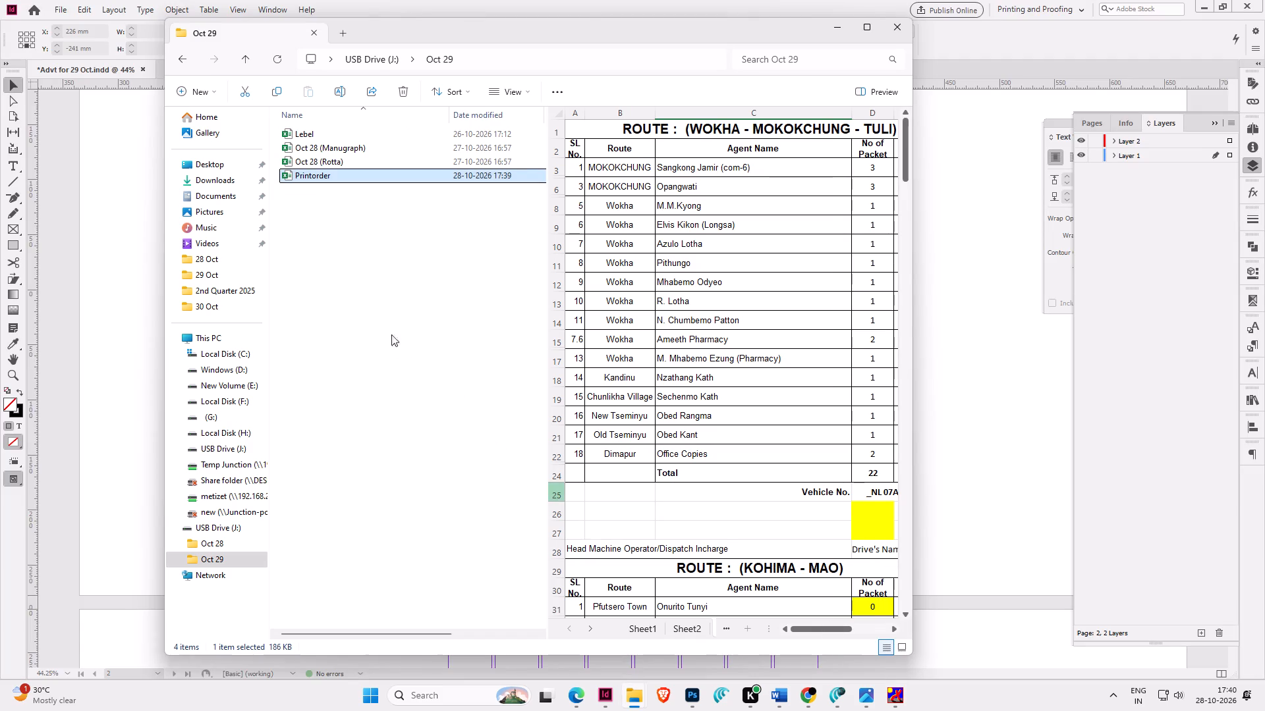
left_click(389, 329)
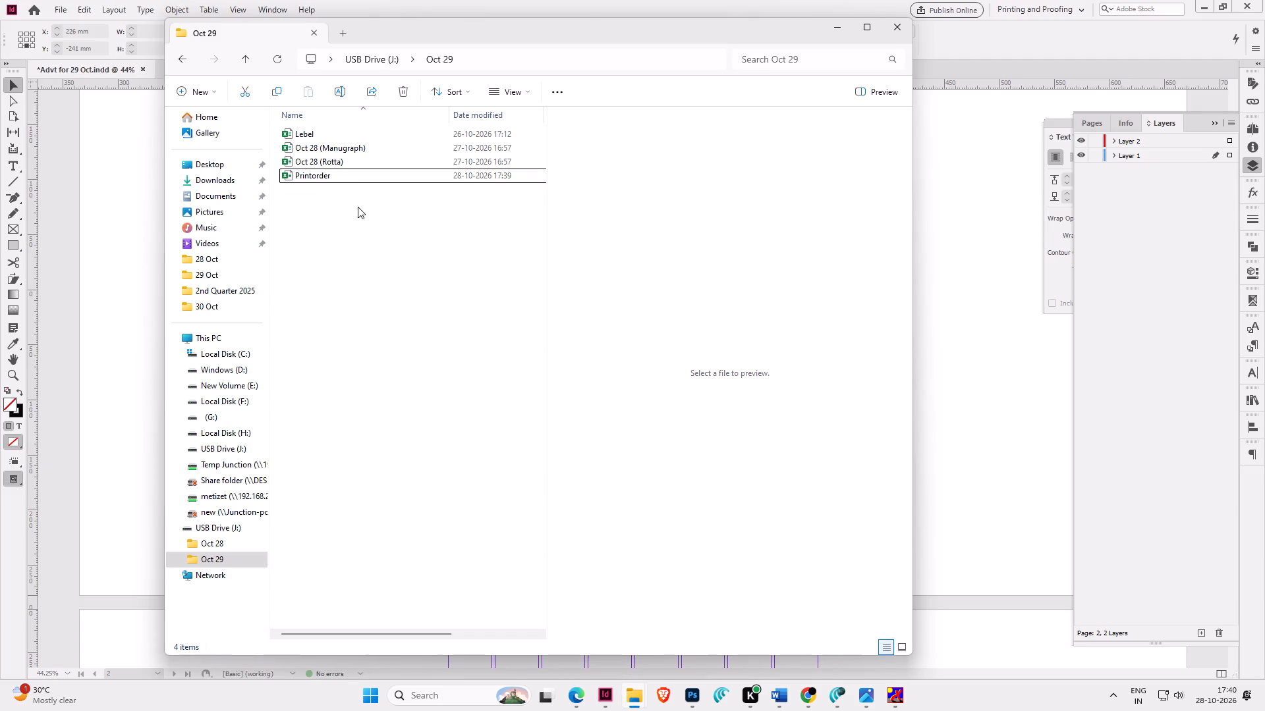
left_click(333, 149)
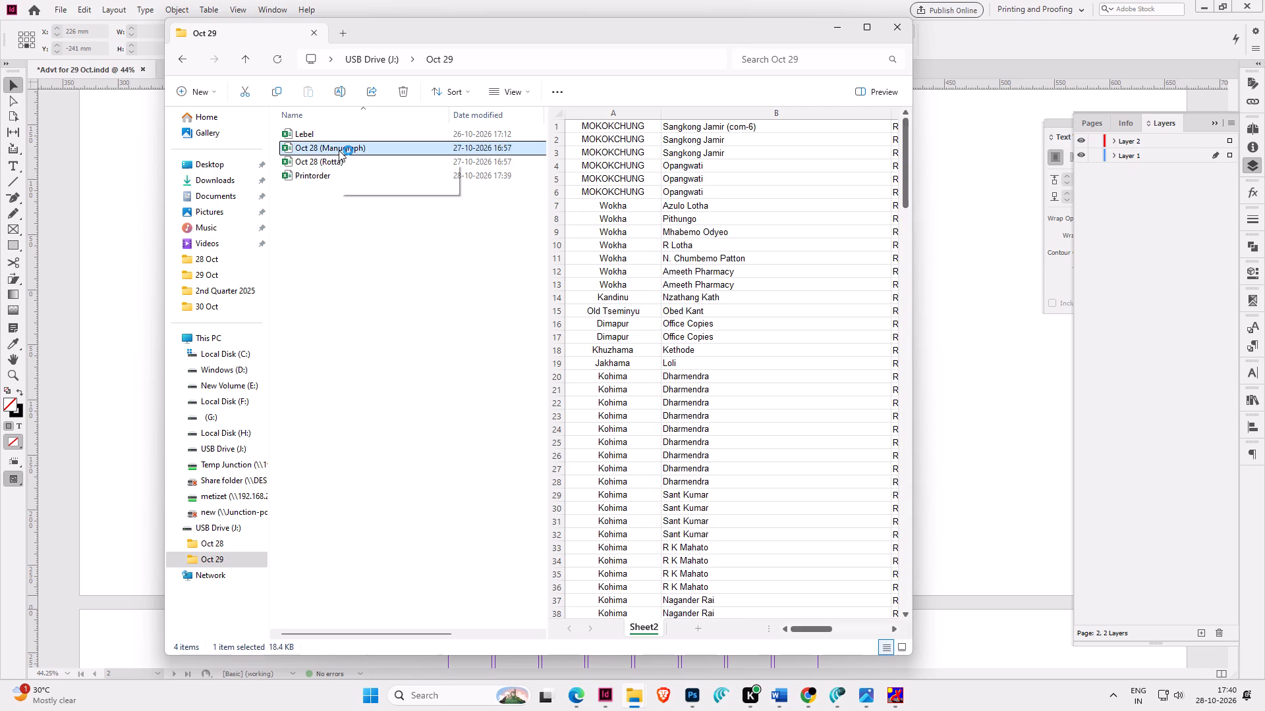
key("Delete")
left_click(674, 375)
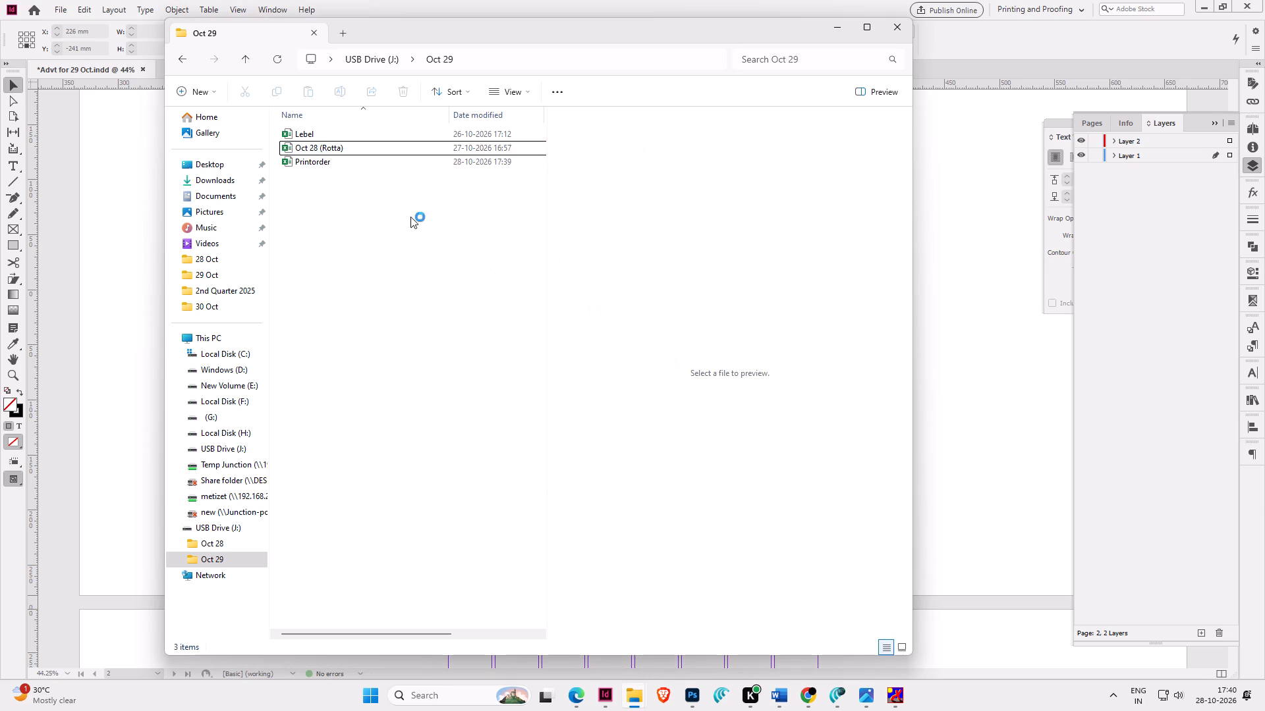
left_click(332, 149)
key("Delete")
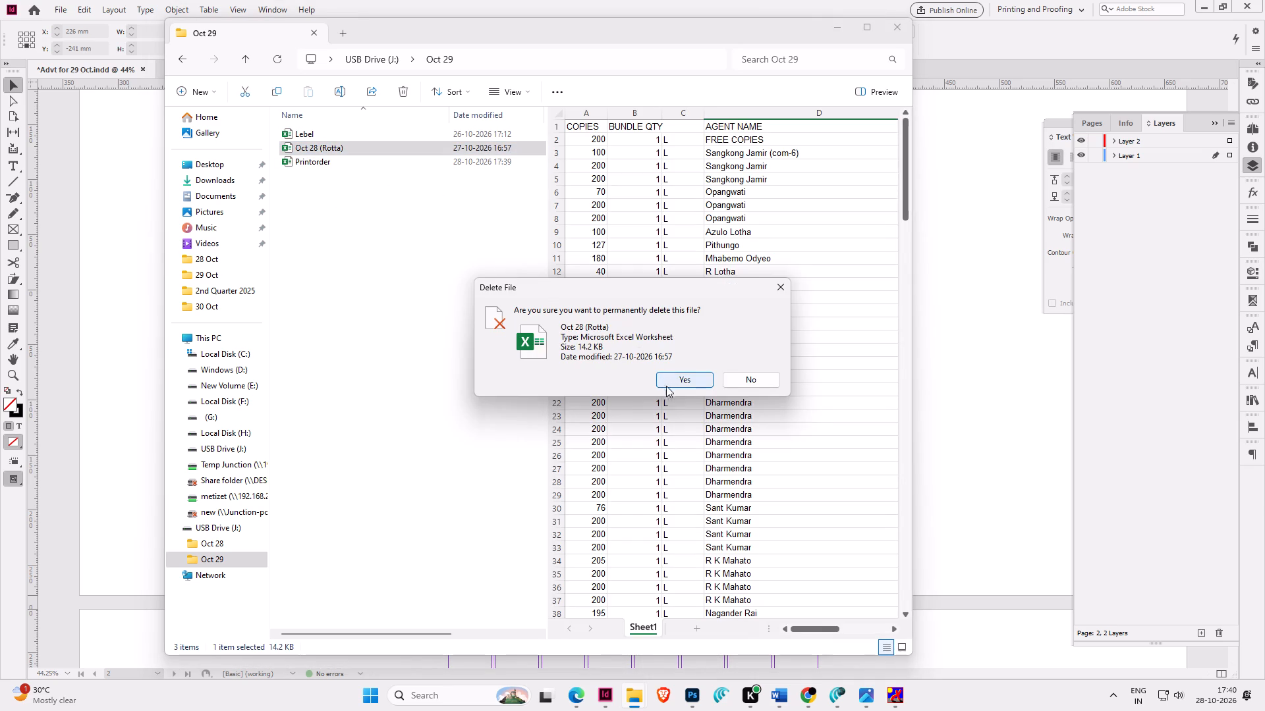
left_click(672, 380)
left_click(360, 230)
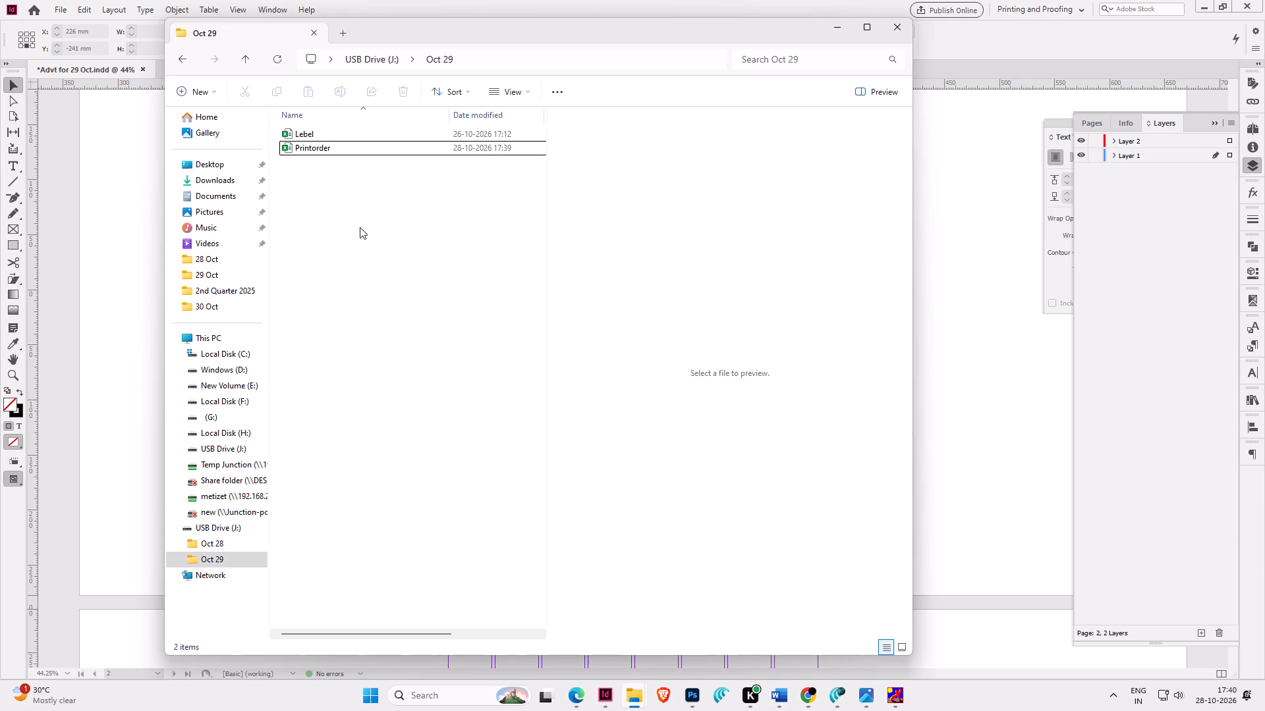
Open the Oct 28 (Rotta) workbook from the top level of the USB drive.
left_click(376, 55)
left_click(334, 176)
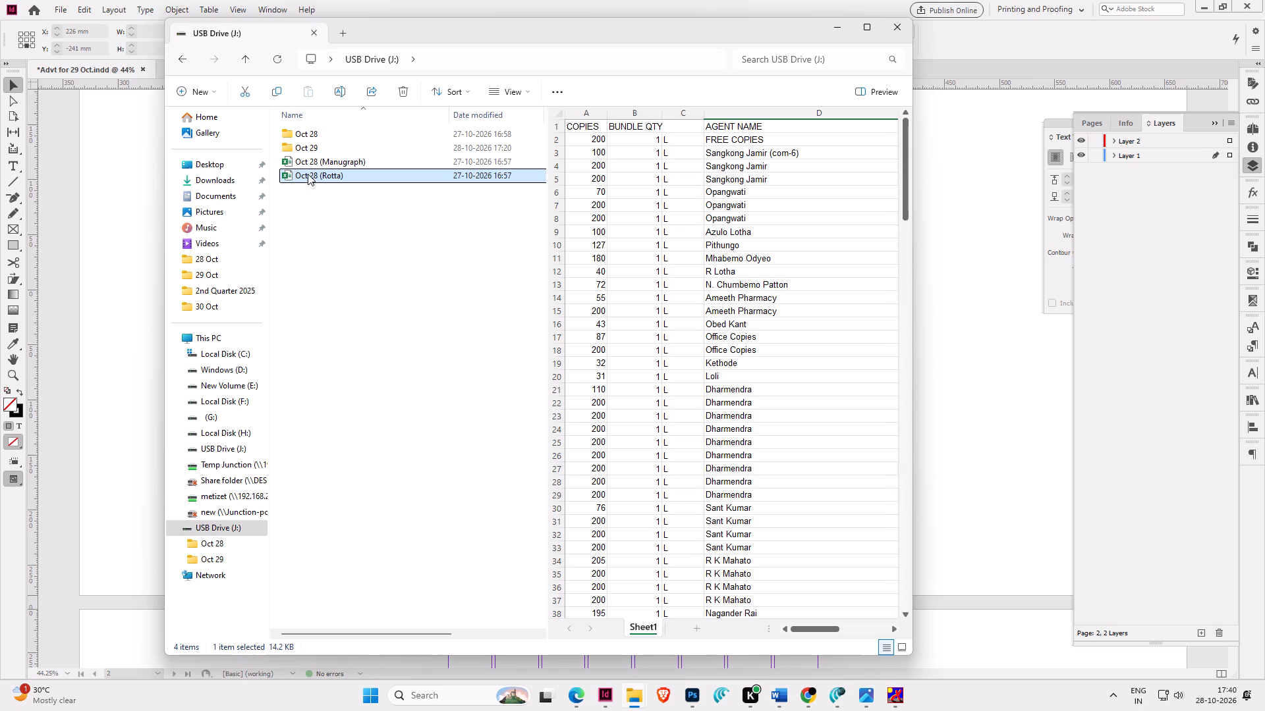
double_click(308, 174)
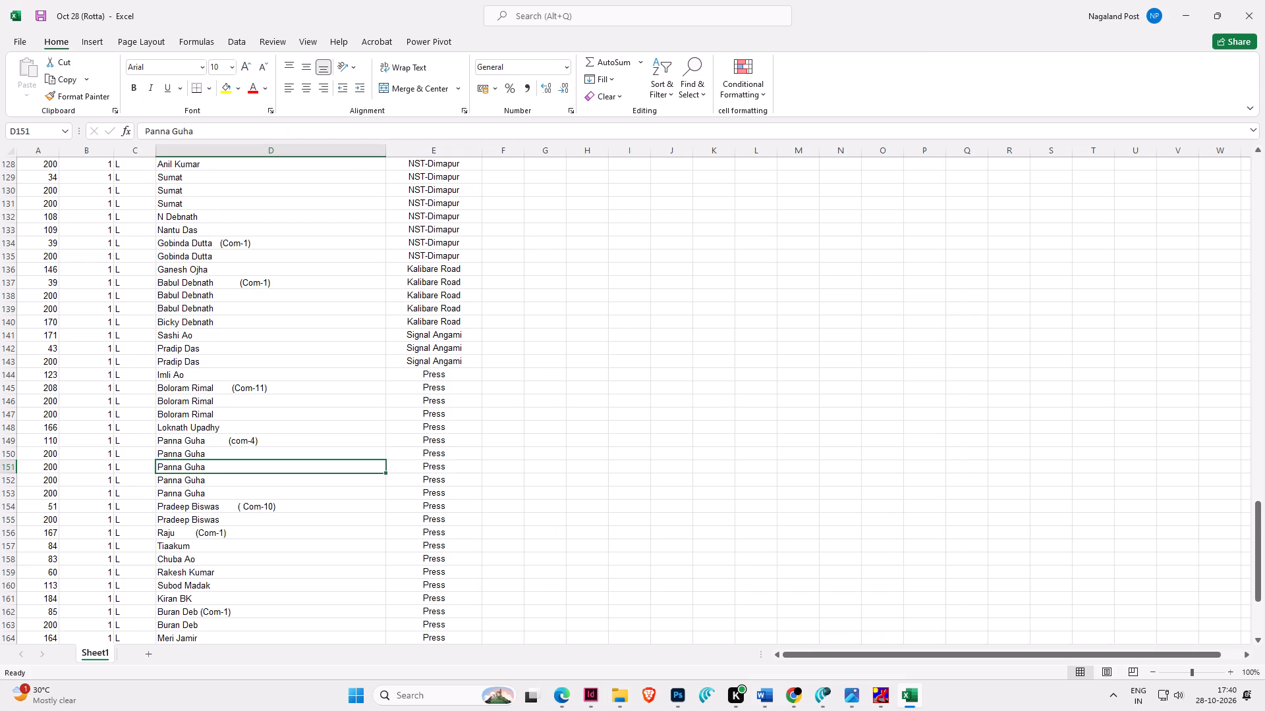
left_click(360, 429)
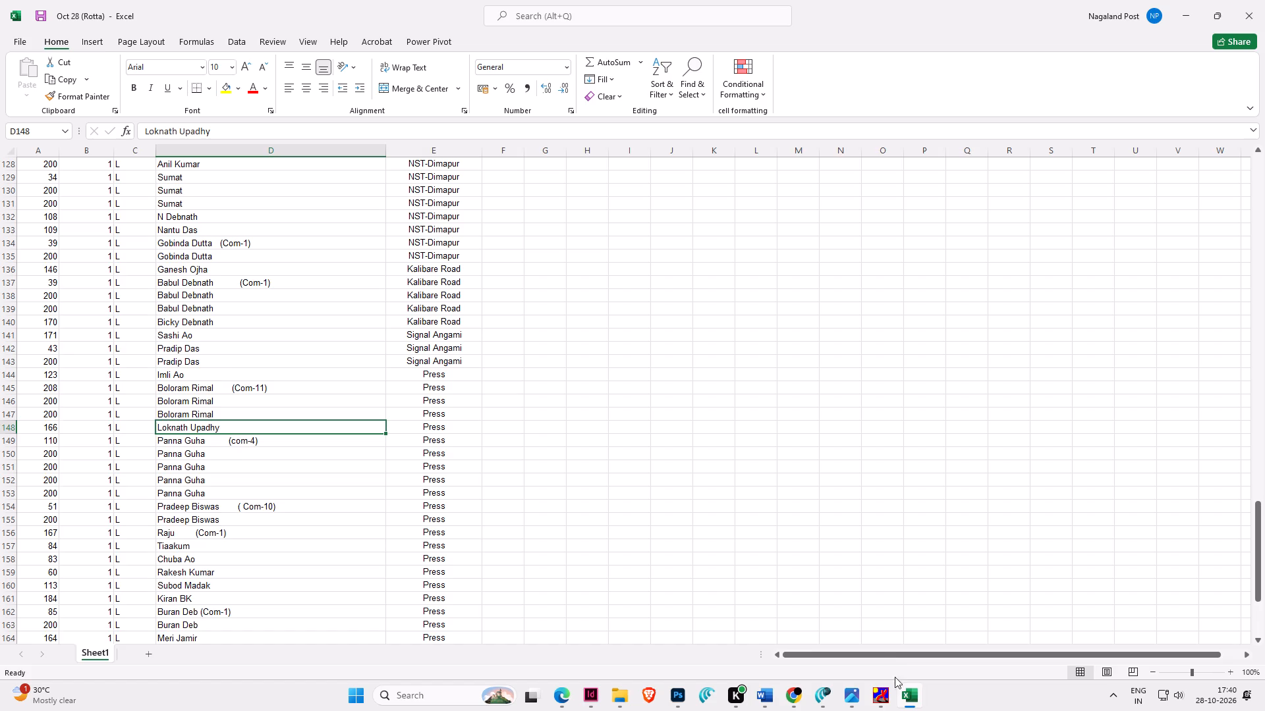
Reopen the Printorder workbook from the USB drive's Oct 29 folder, keeping Oct 28 (Rotta) open.
left_click(903, 698)
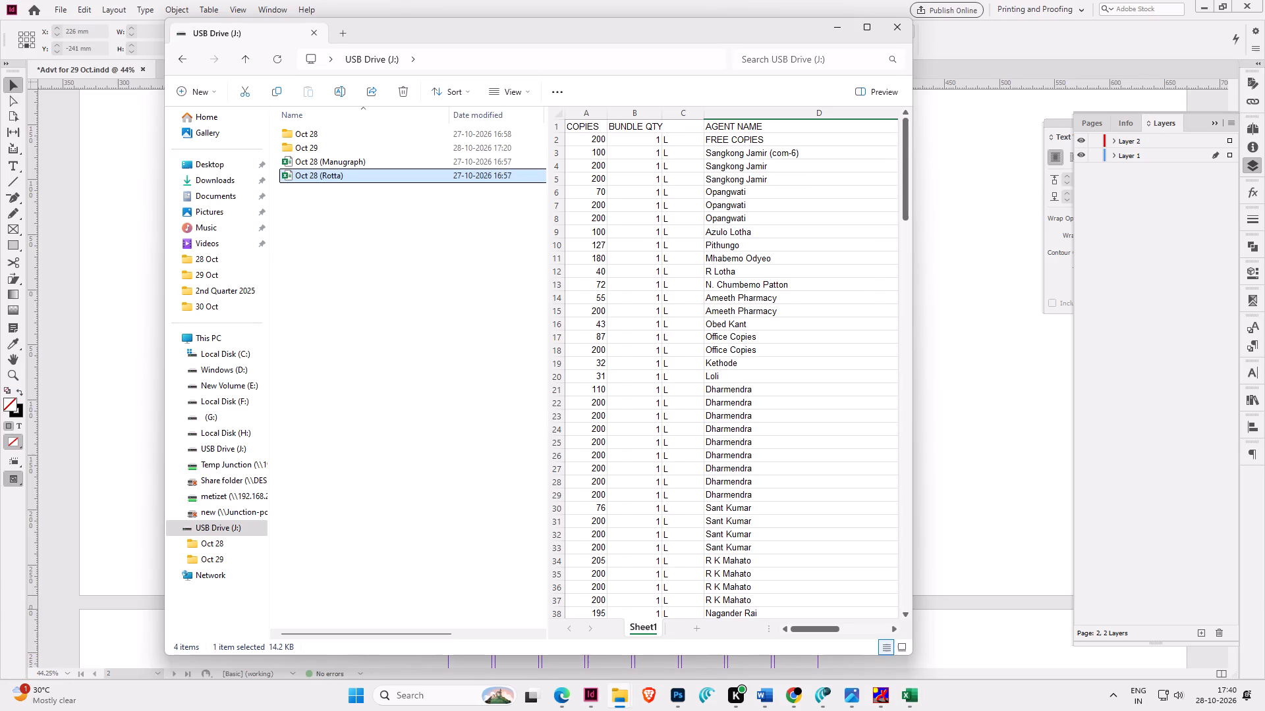
double_click(339, 148)
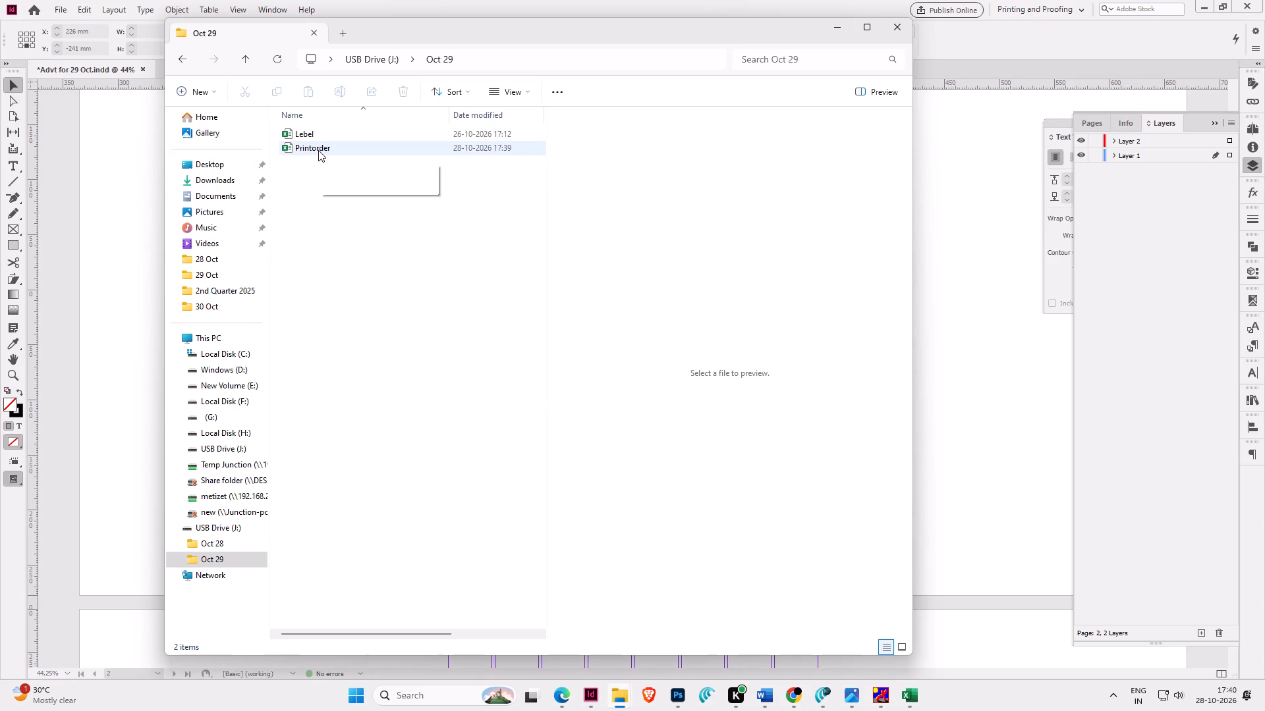
double_click(318, 150)
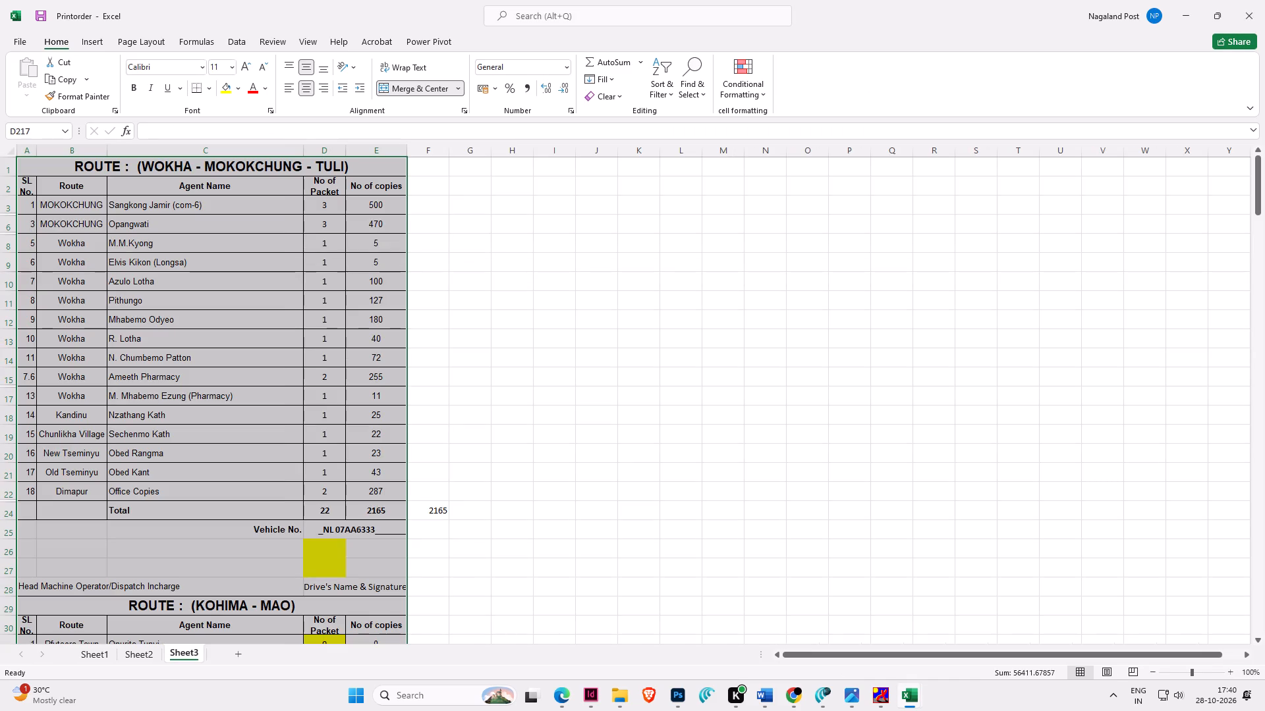
Look through the October 29 dispatch summary on Sheet1, from the Mokokchung rows through the Kohima entries.
left_click(95, 656)
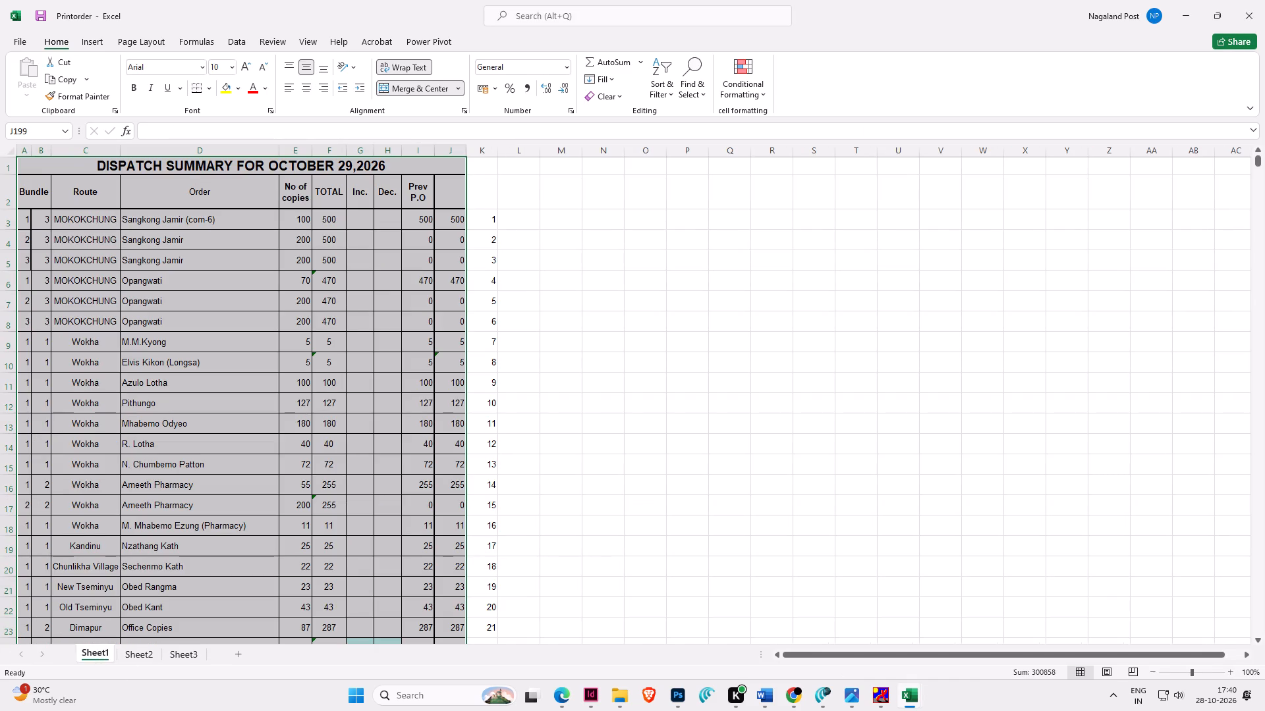
left_click(167, 452)
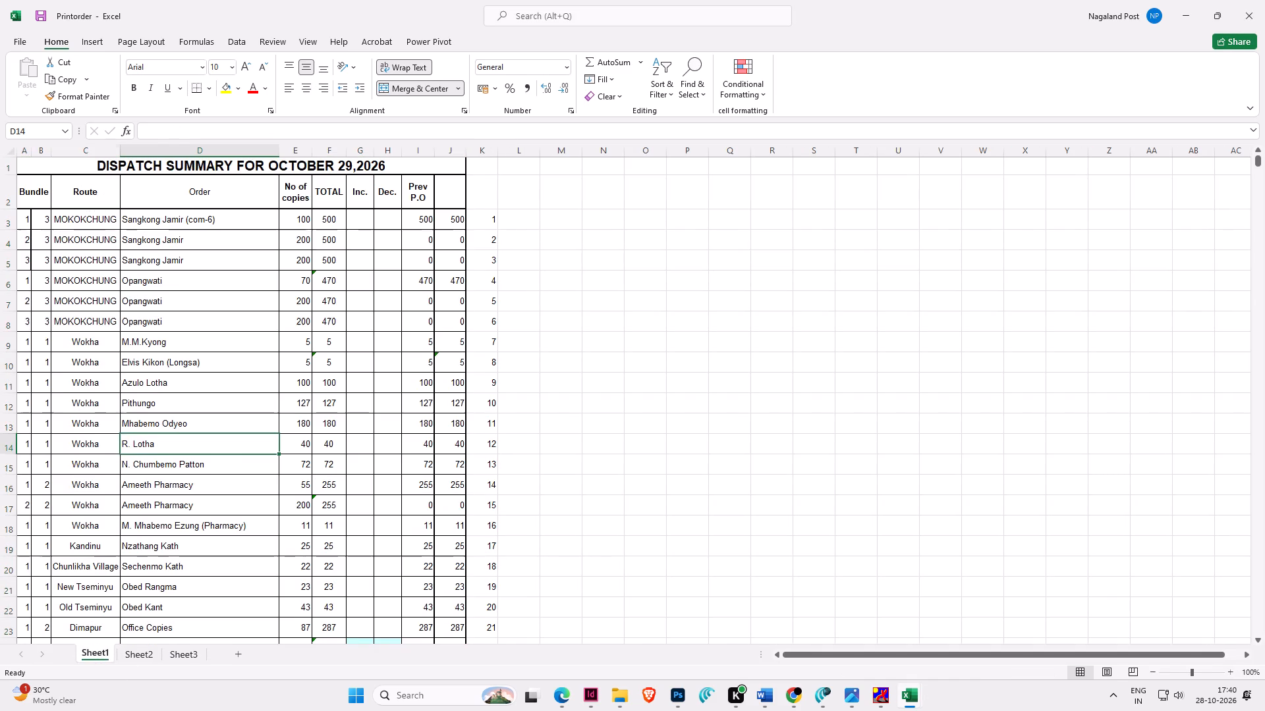
scroll(167, 452, "down", 9)
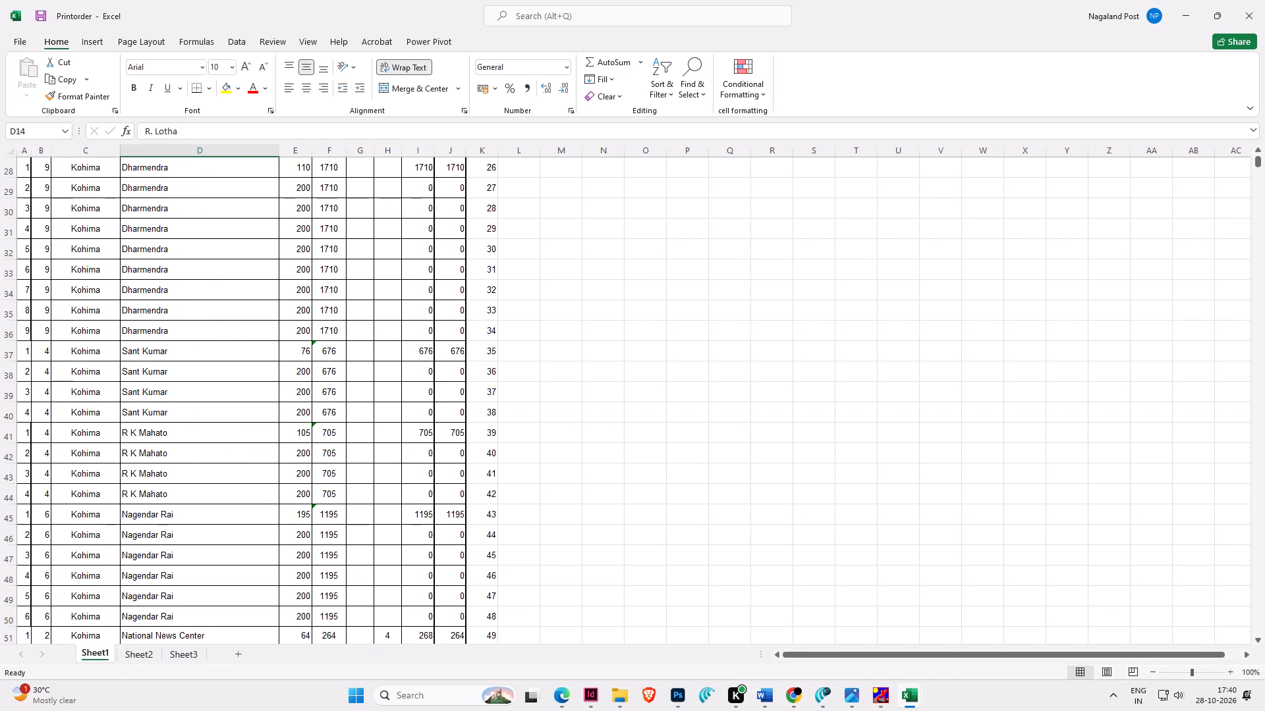
scroll(167, 452, "down", 4)
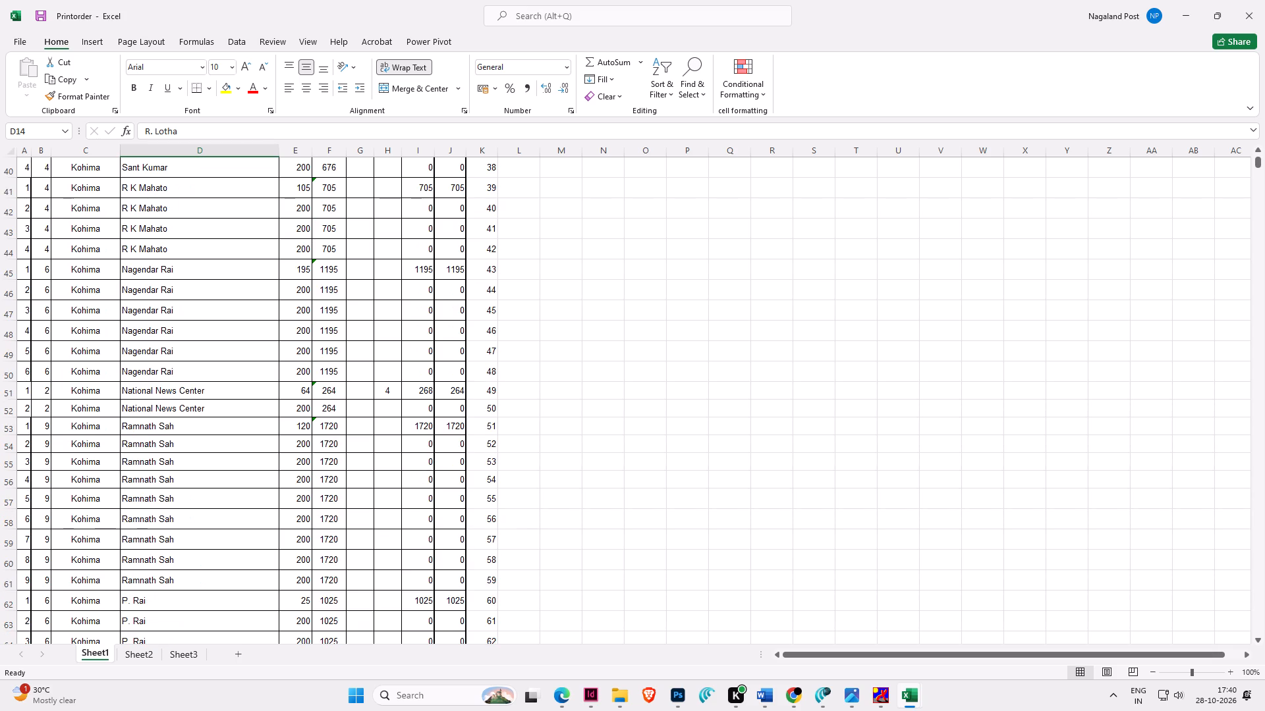
scroll(167, 452, "down", 7)
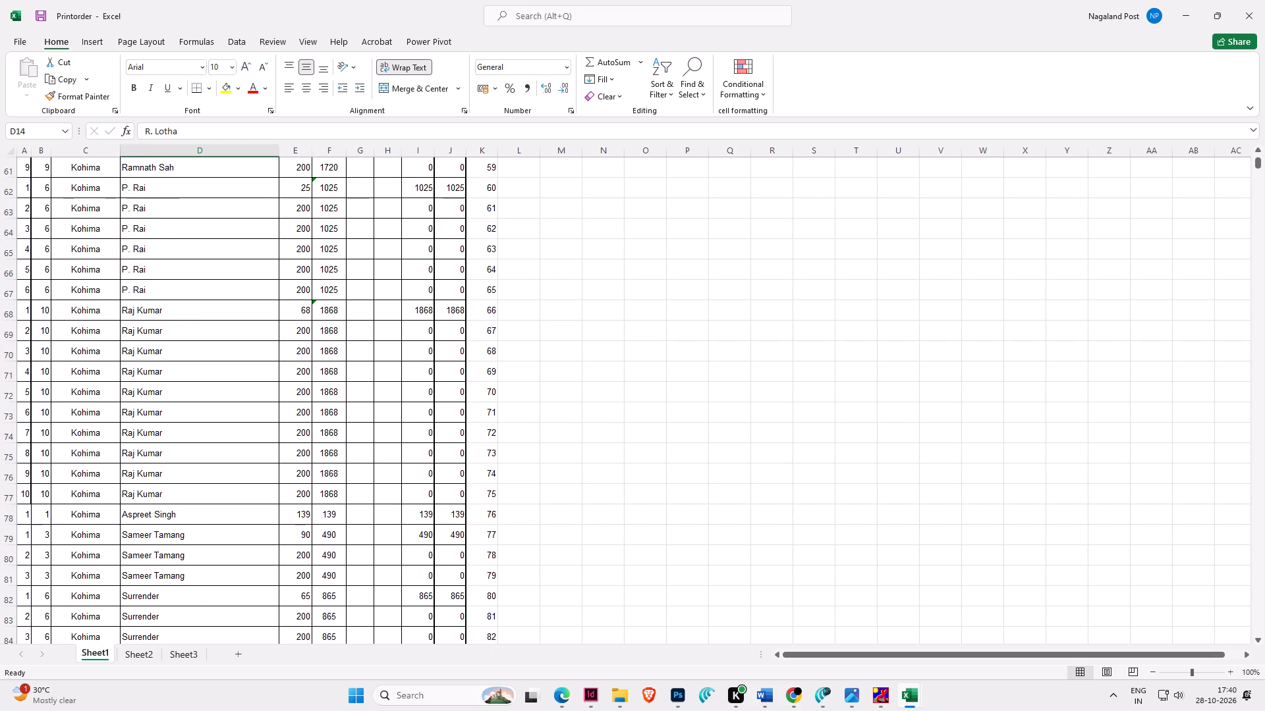
scroll(167, 452, "down", 3)
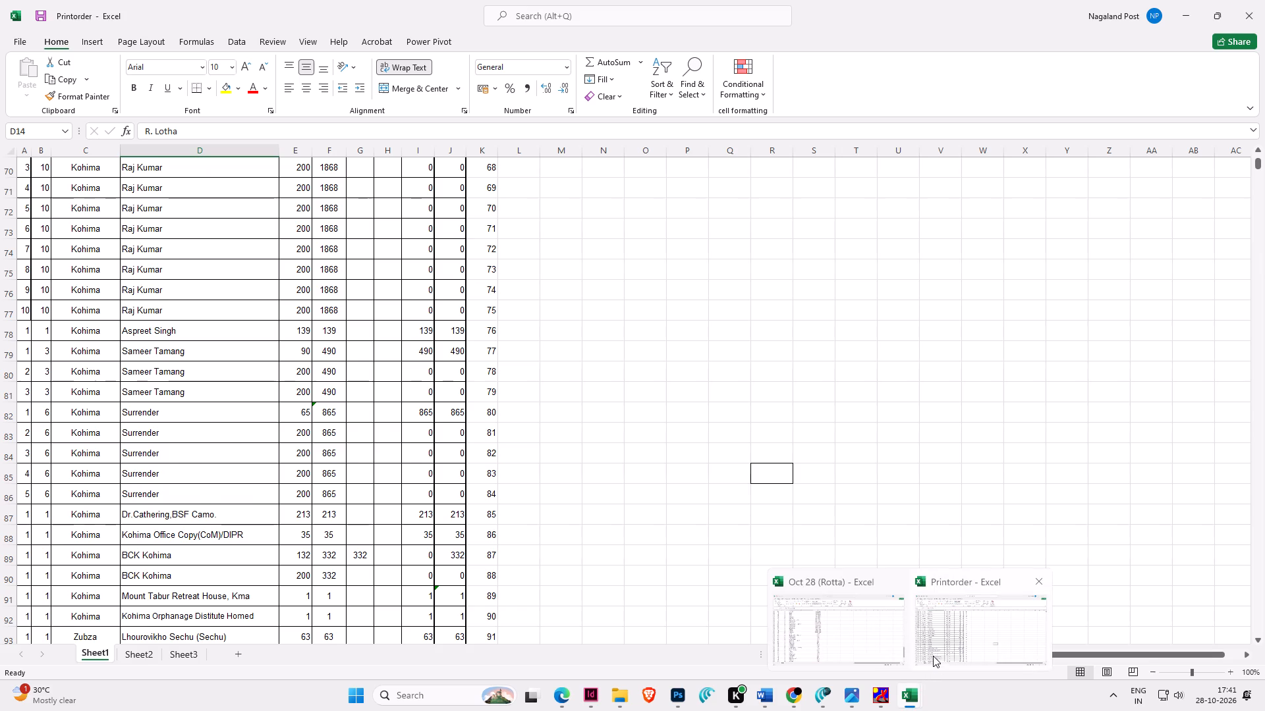
In the Oct 28 (Rotta) workbook, insert a blank row above the Zubza entry, directly below Kohima Office Copy(CoM)/DIPR.
left_click(845, 639)
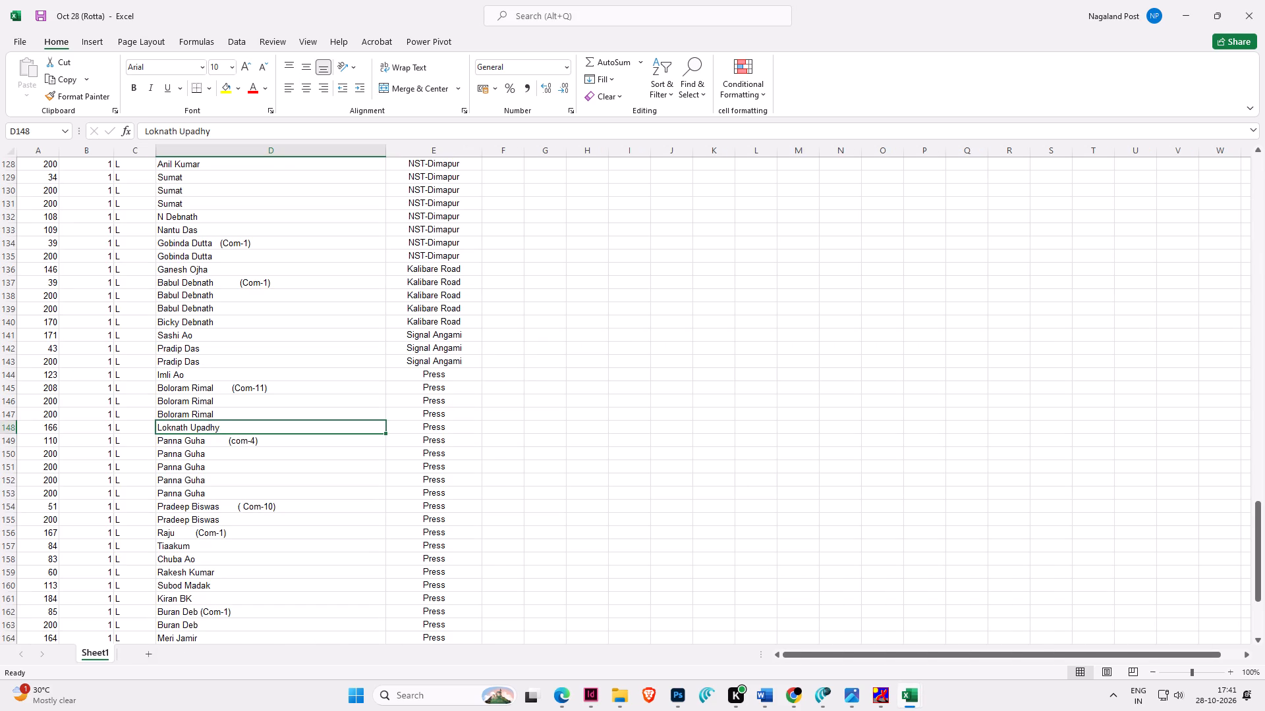
left_click(256, 565)
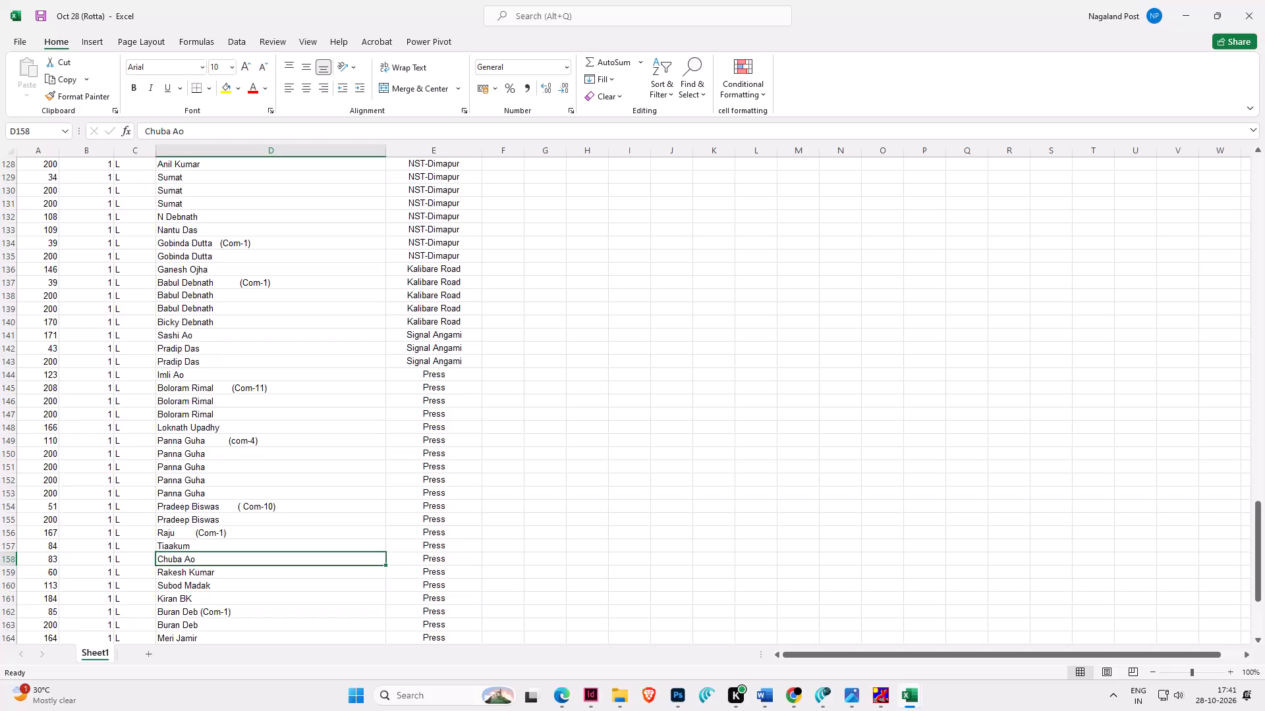
scroll(256, 569, "down", 2)
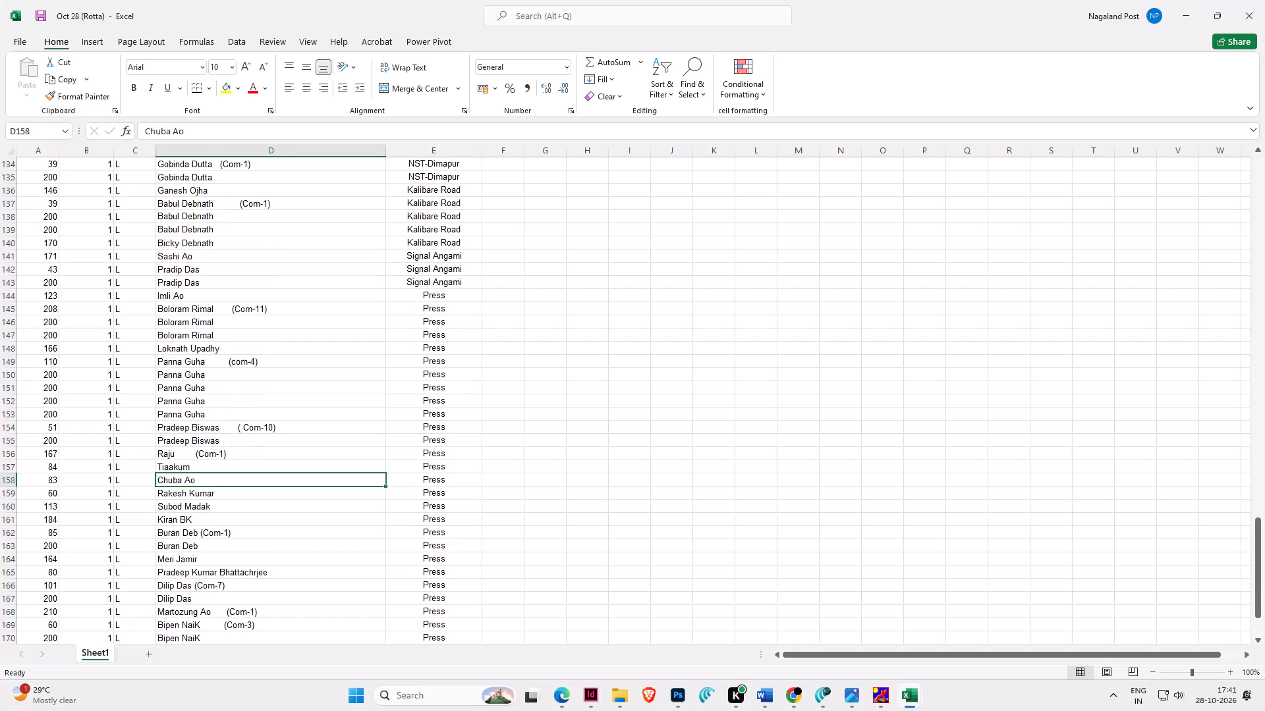
scroll(256, 569, "down", 2)
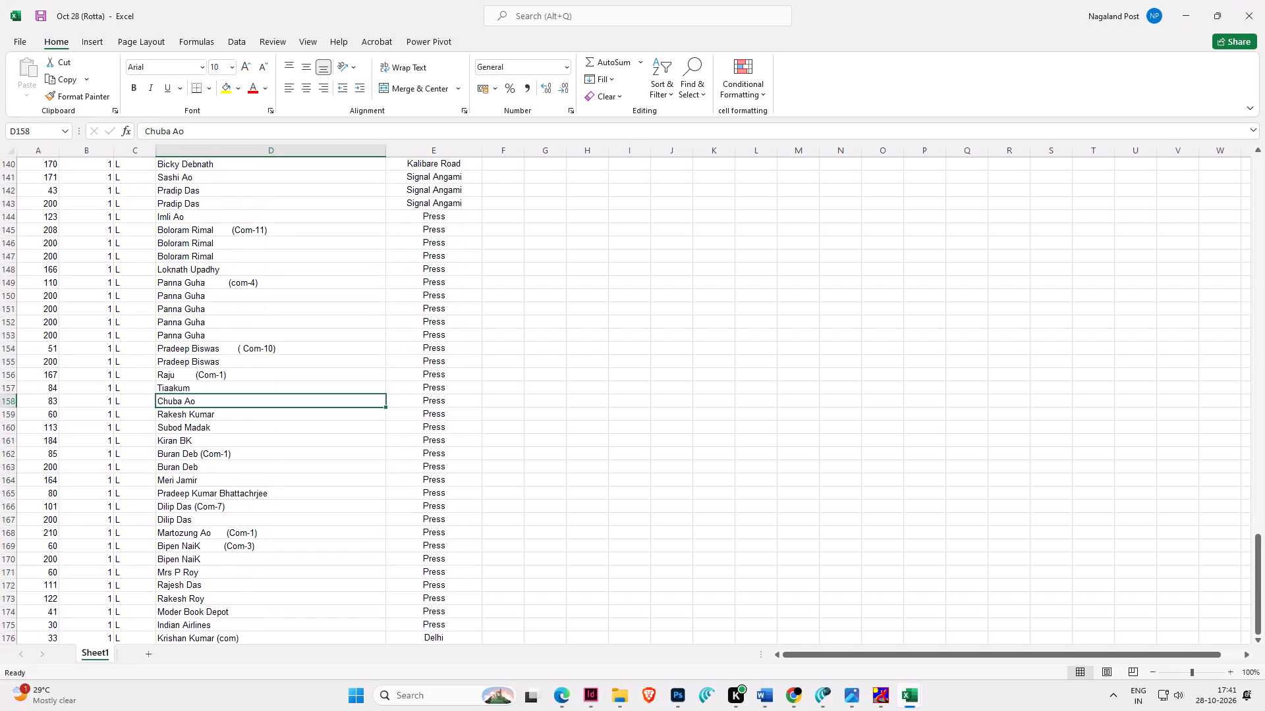
scroll(256, 569, "down", 1)
scroll(256, 569, "up", 14)
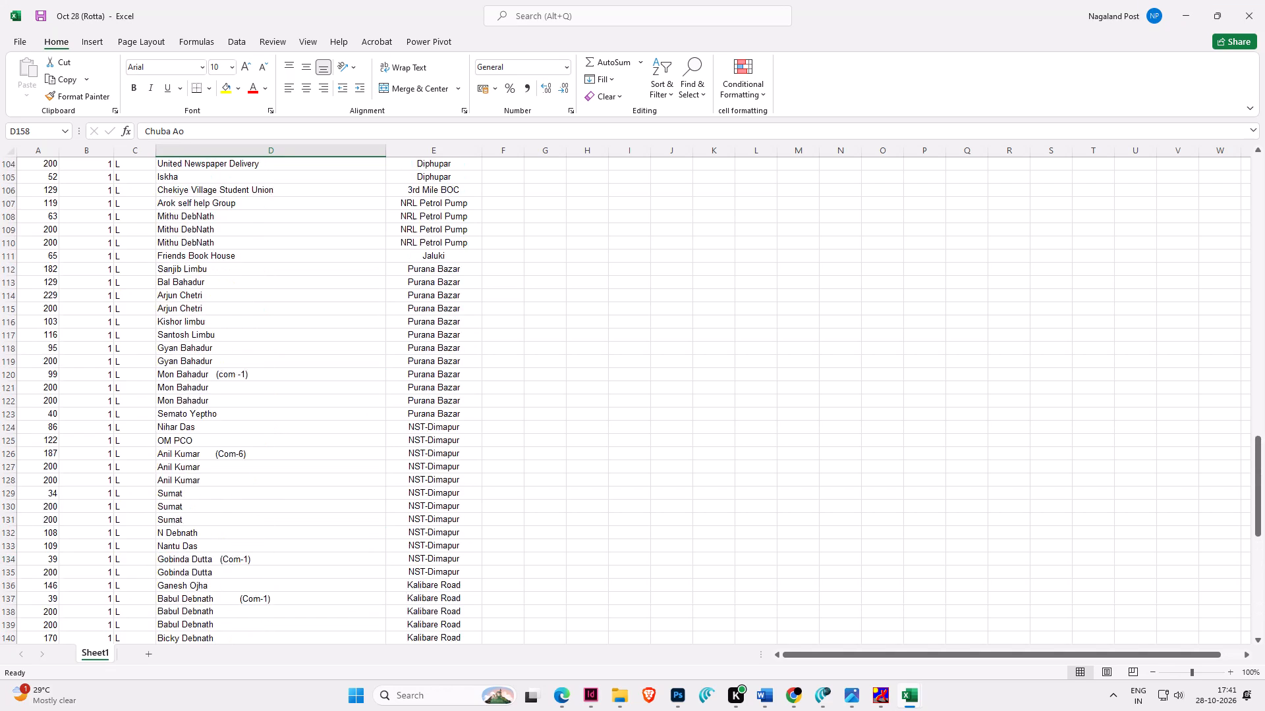
scroll(258, 569, "up", 7)
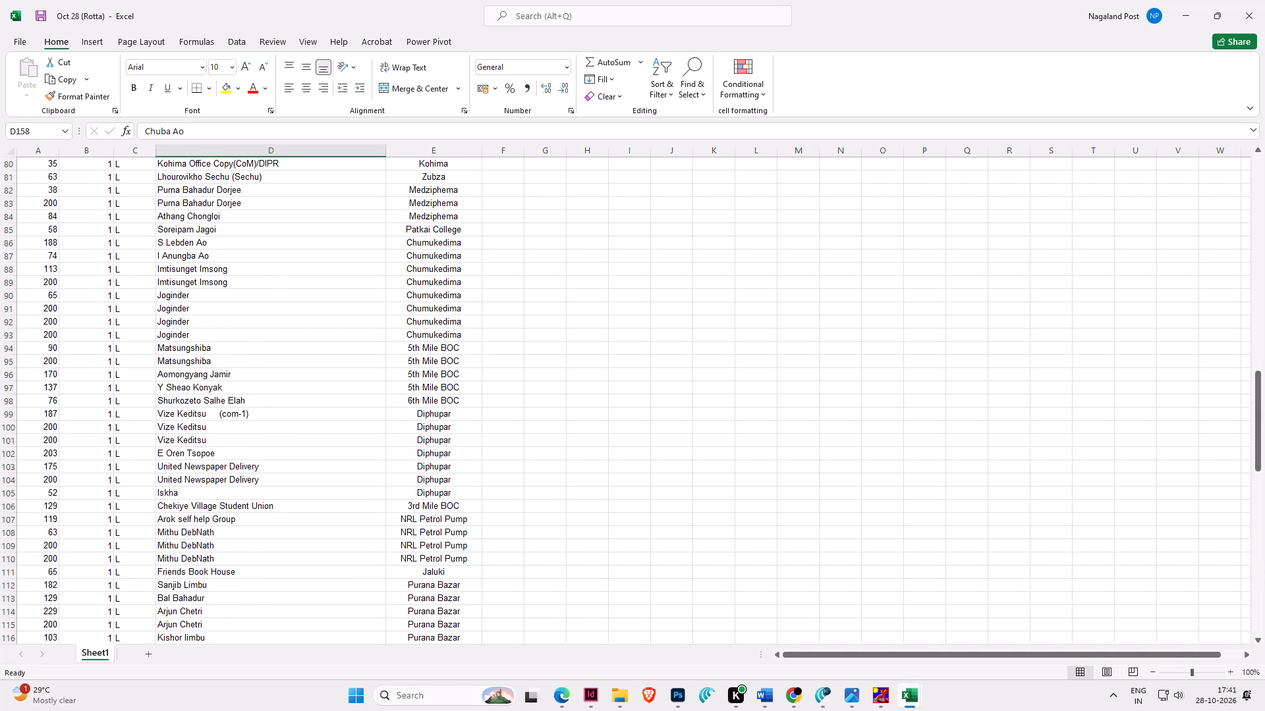
scroll(259, 569, "up", 3)
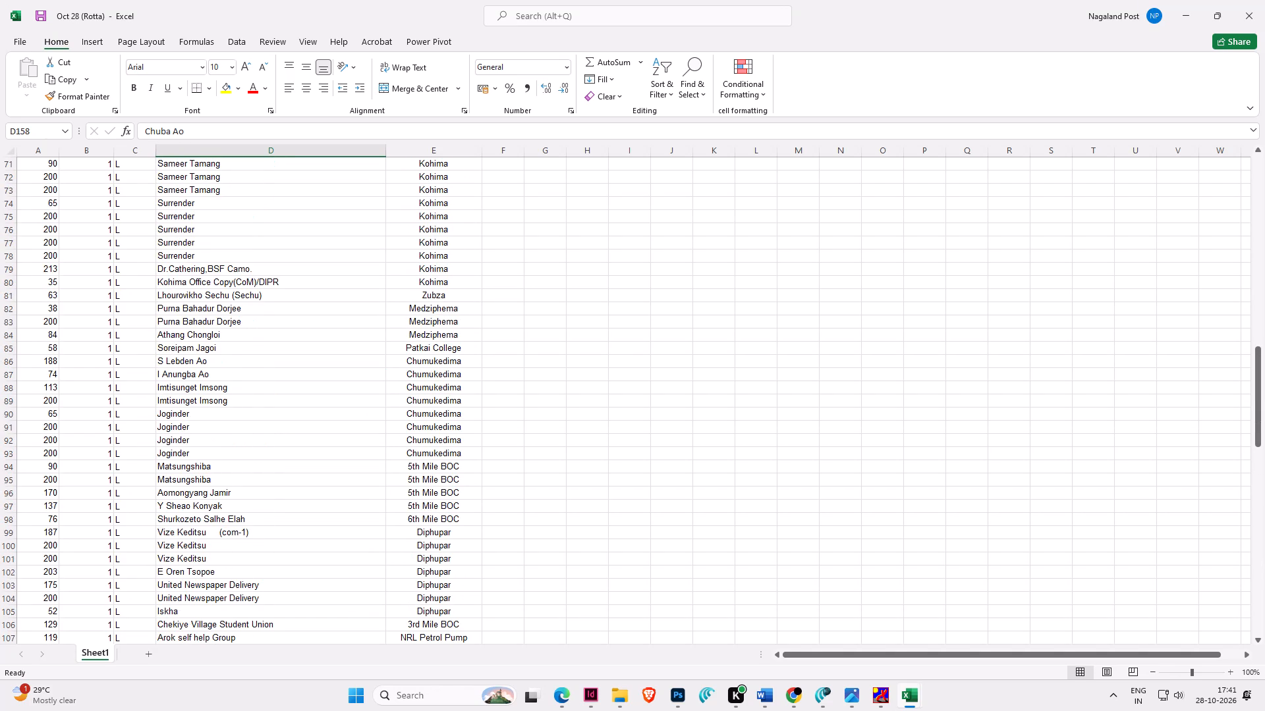
scroll(259, 569, "up", 3)
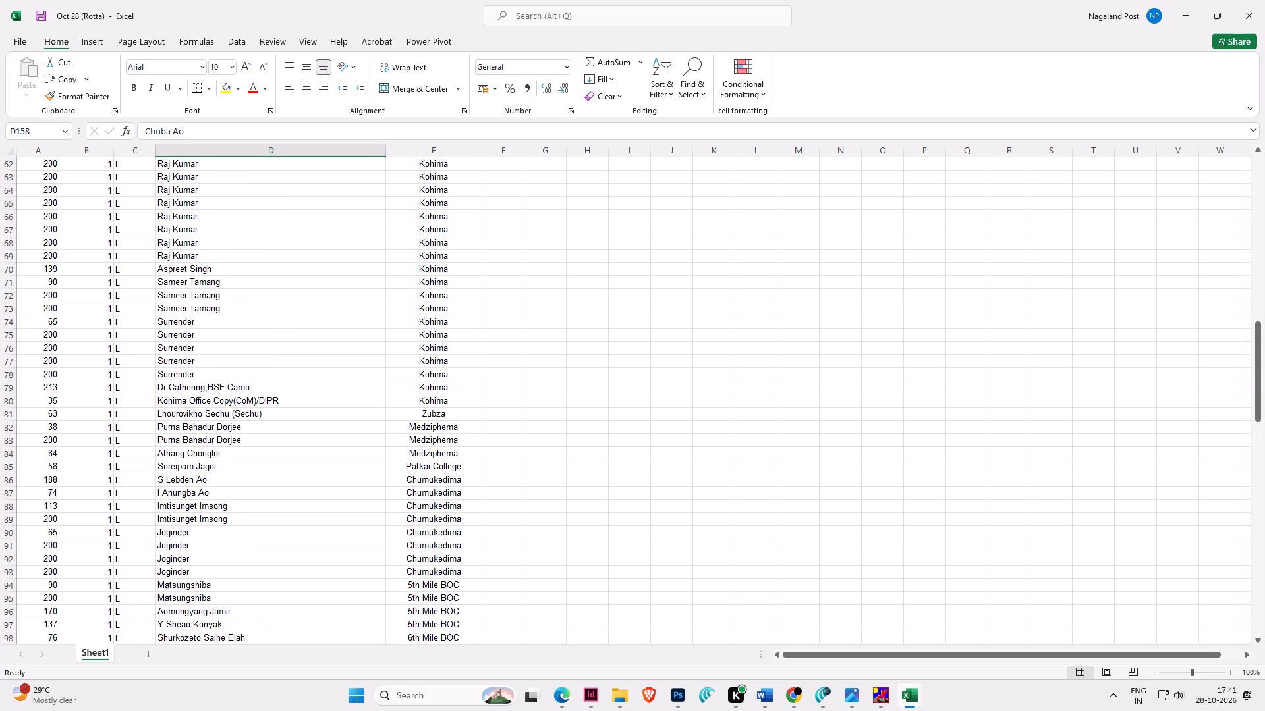
left_click(4, 412)
right_click(4, 412)
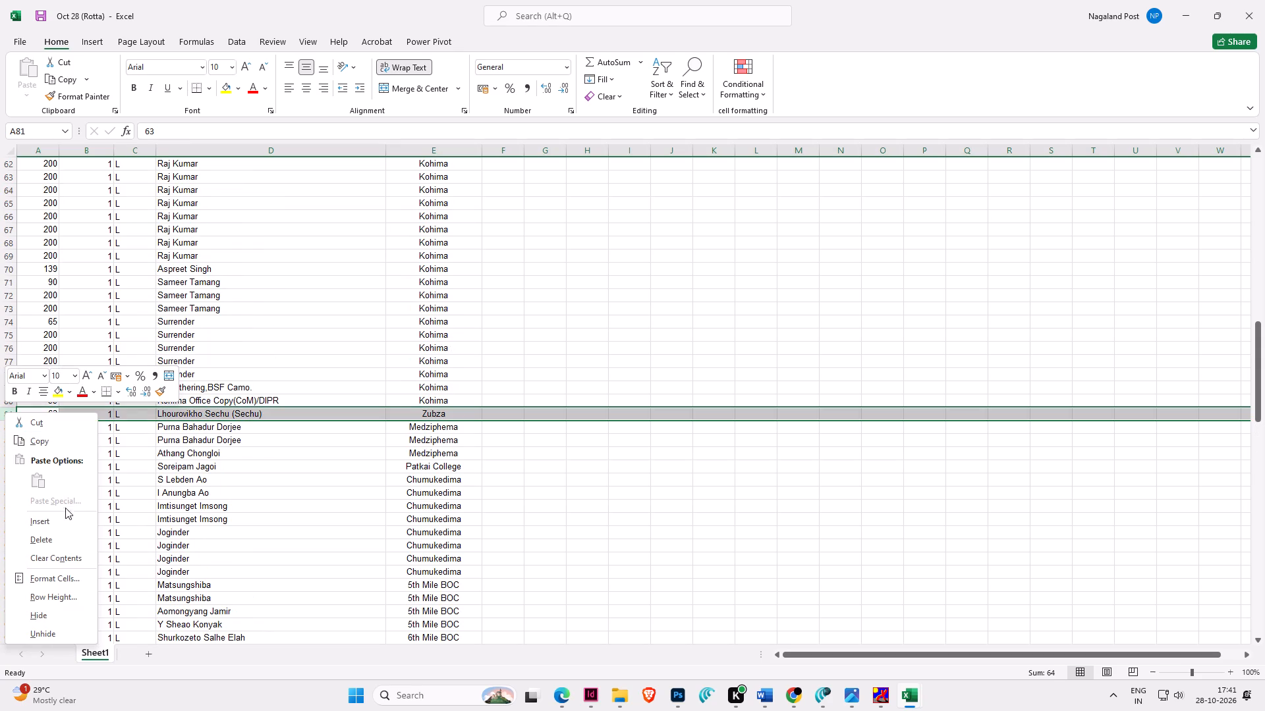
left_click(62, 517)
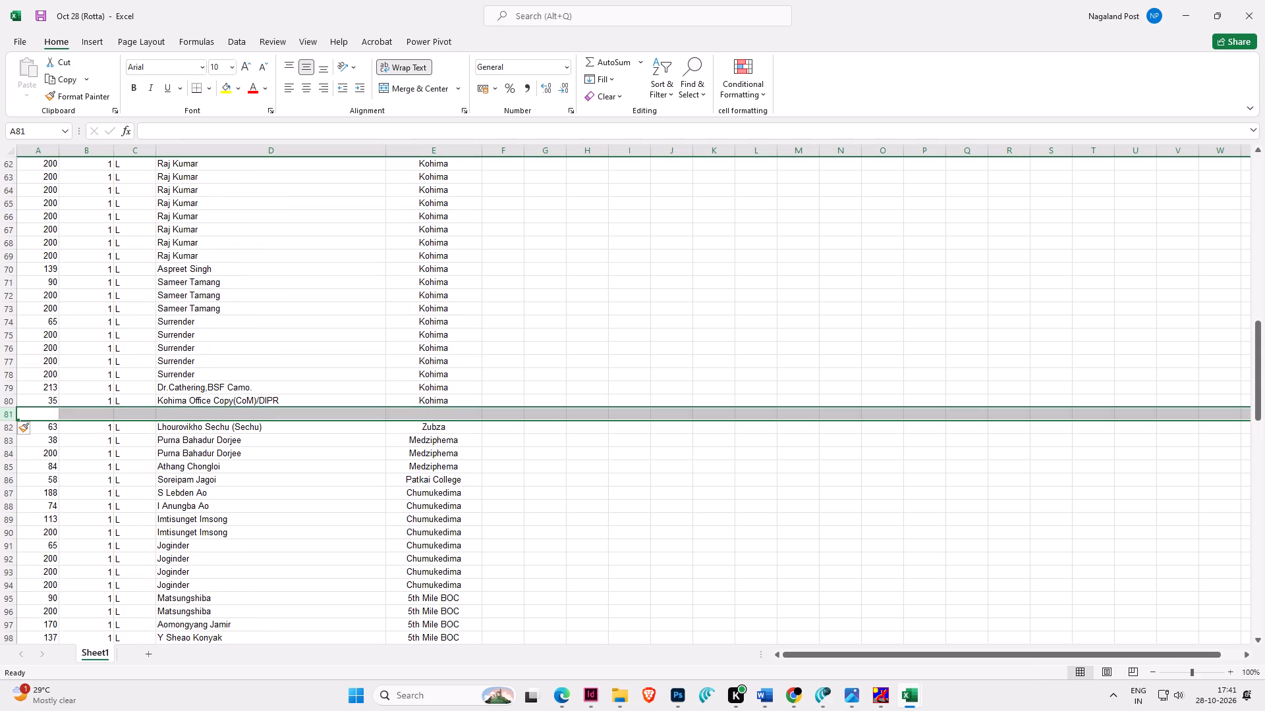
Fill the new row 81 with 132 copies, bundle quantity 1, L, agent name BCK Kohima and station Kohima.
left_click(33, 411)
type("132")
key("Tab")
key("1")
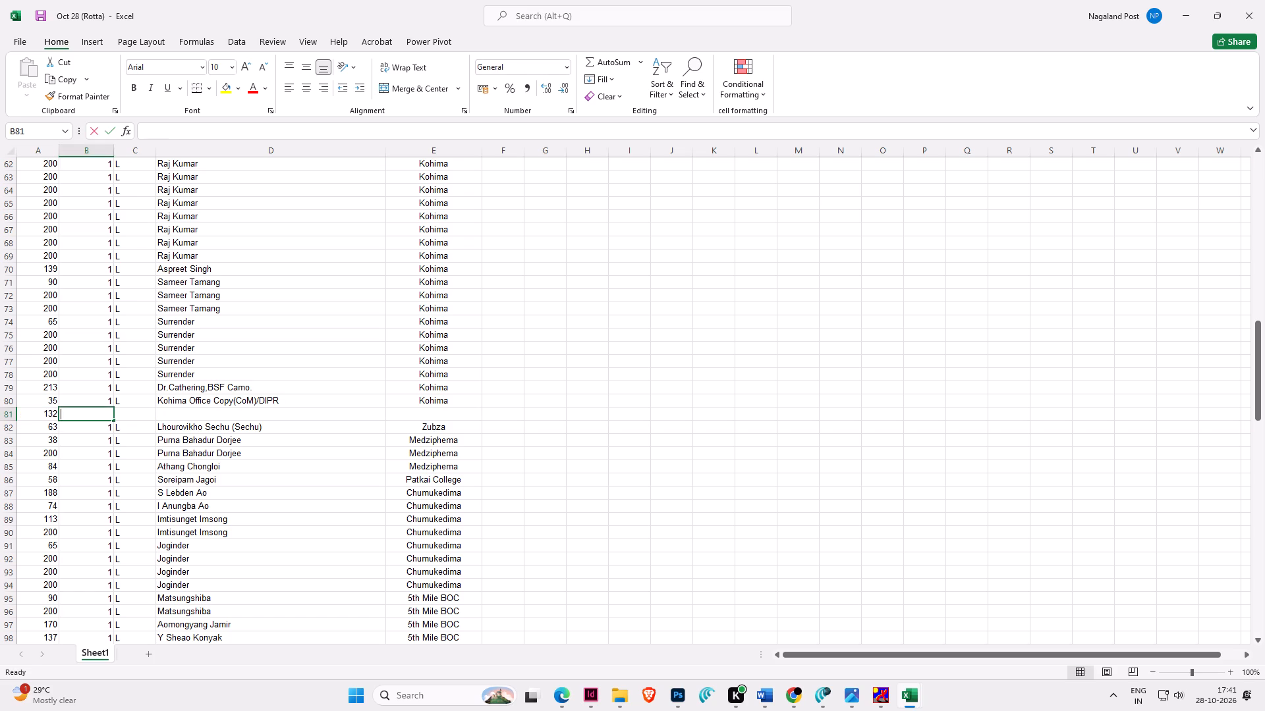
key("Tab")
key("ctrl+d")
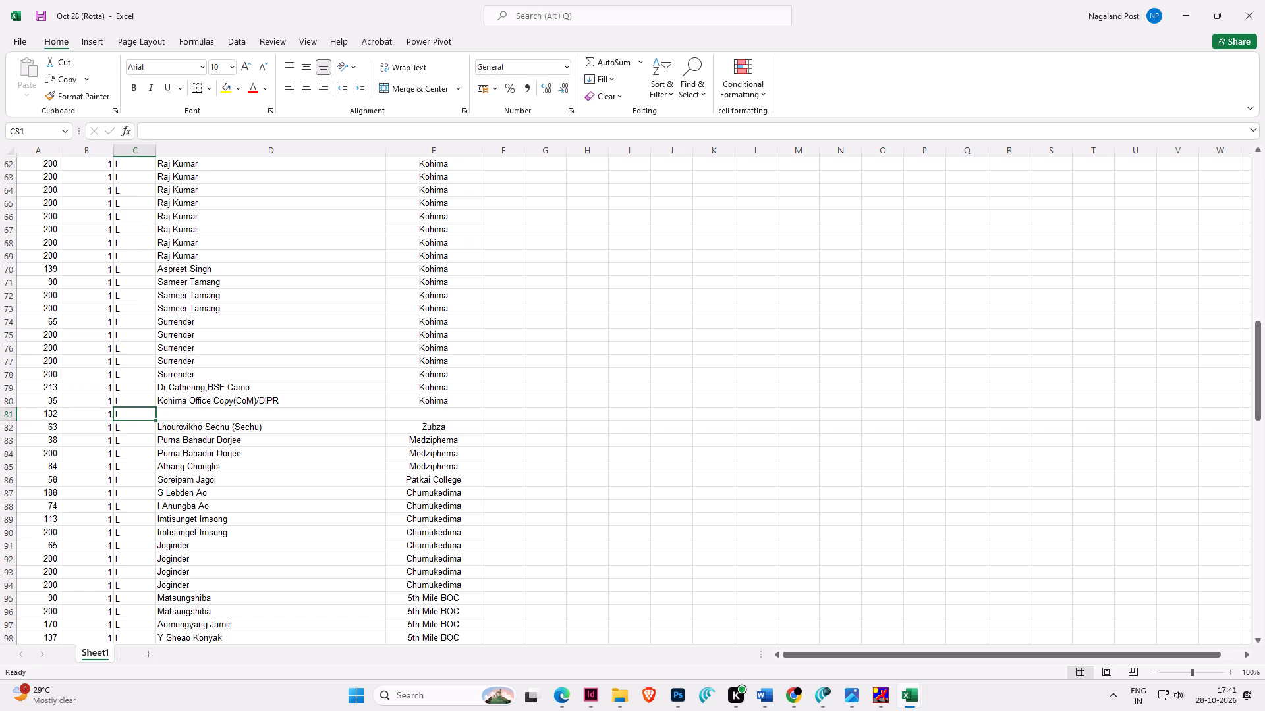
key("Tab")
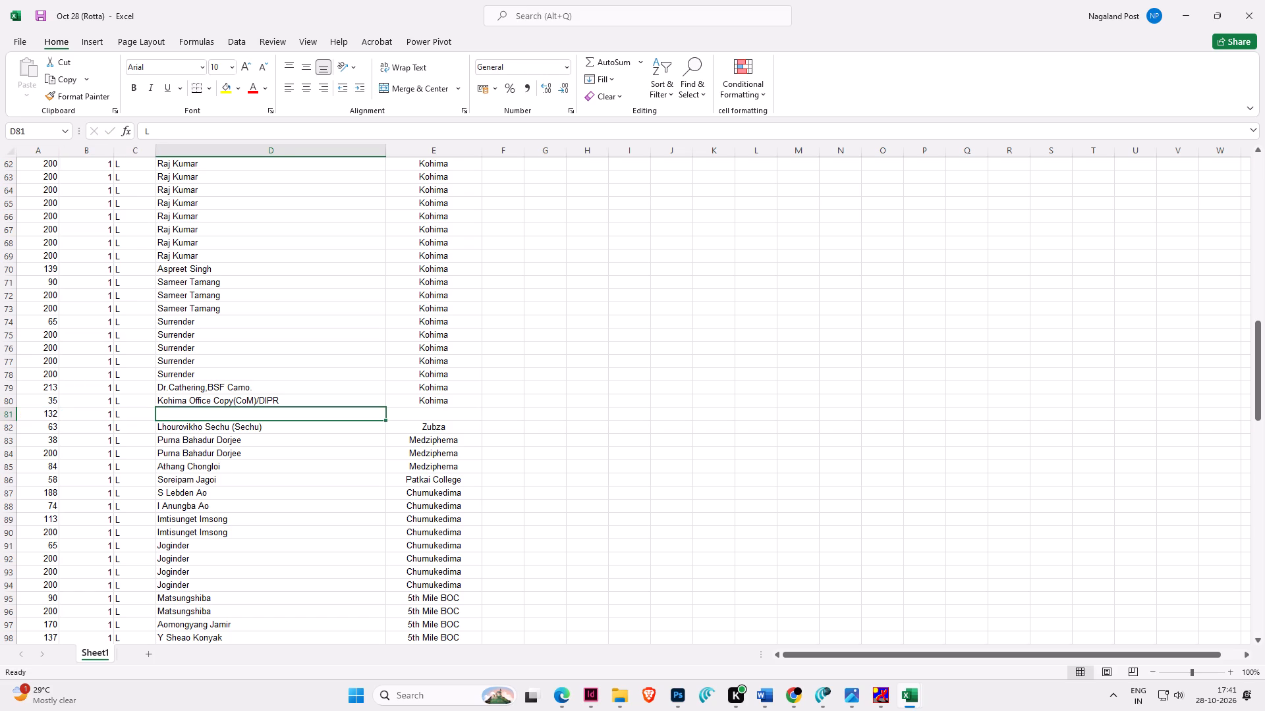
type("BCK")
key("space")
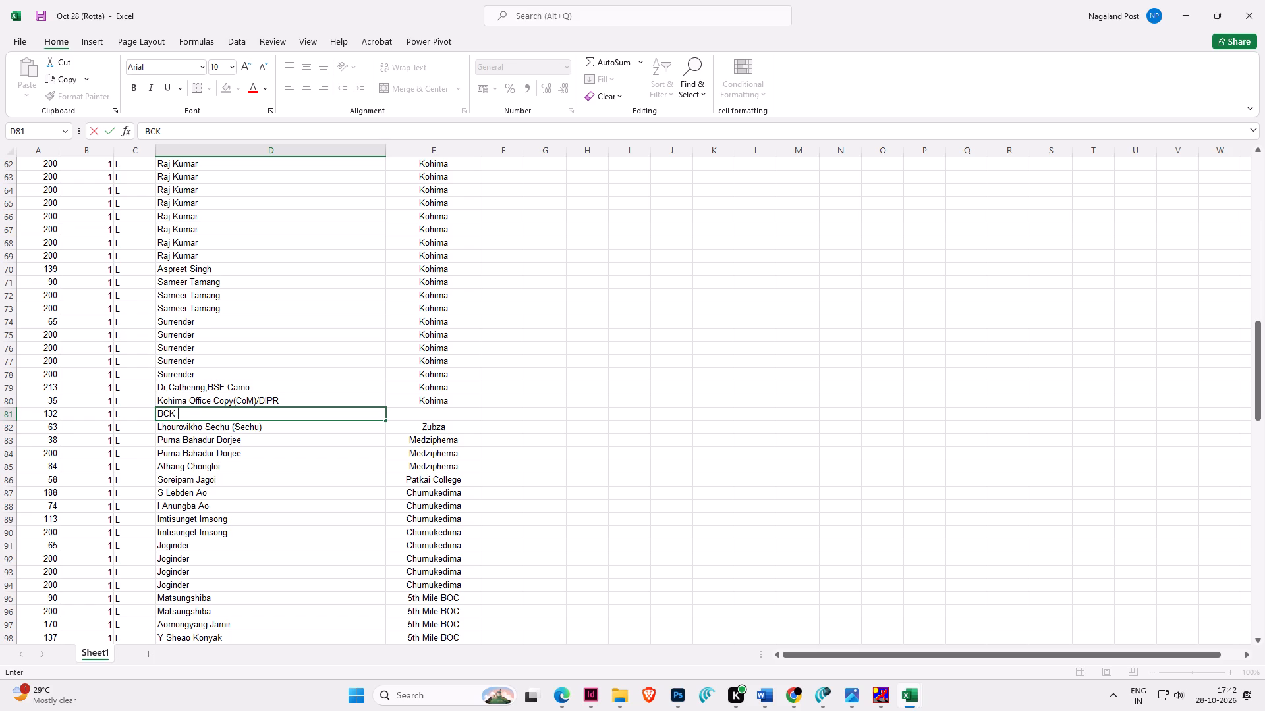
type("Kohima")
key("Tab")
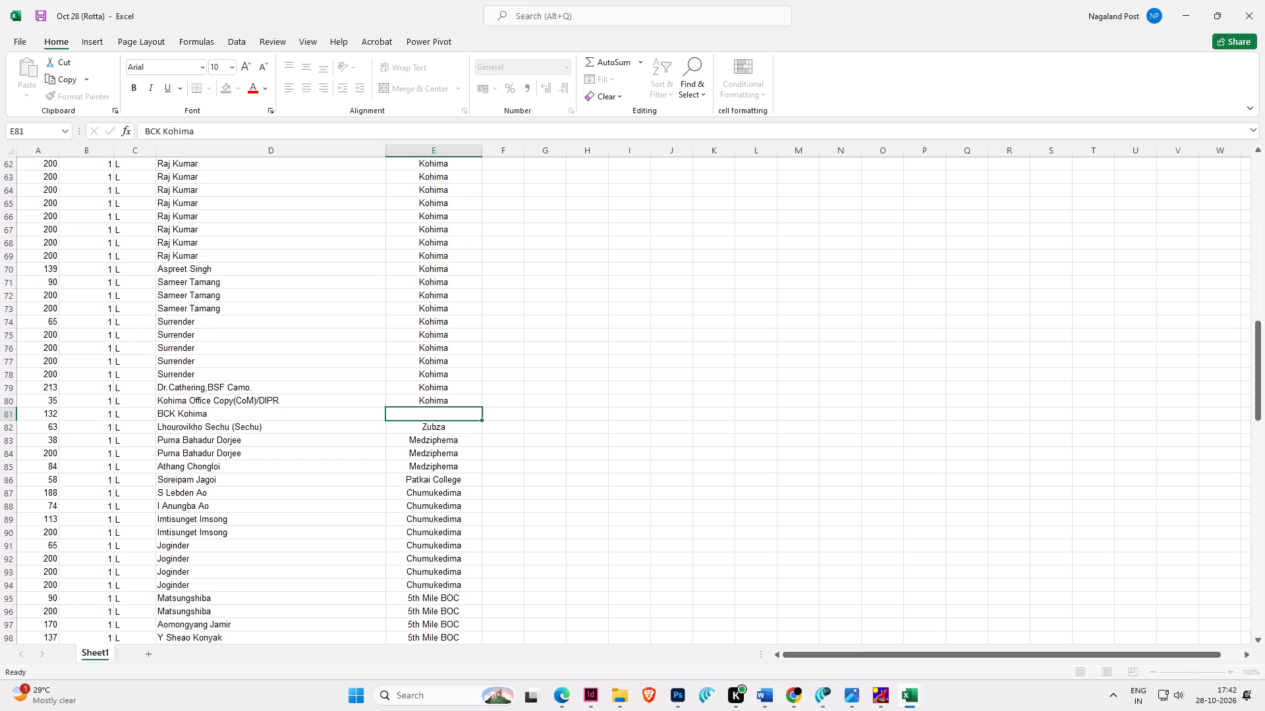
key("ctrl+d")
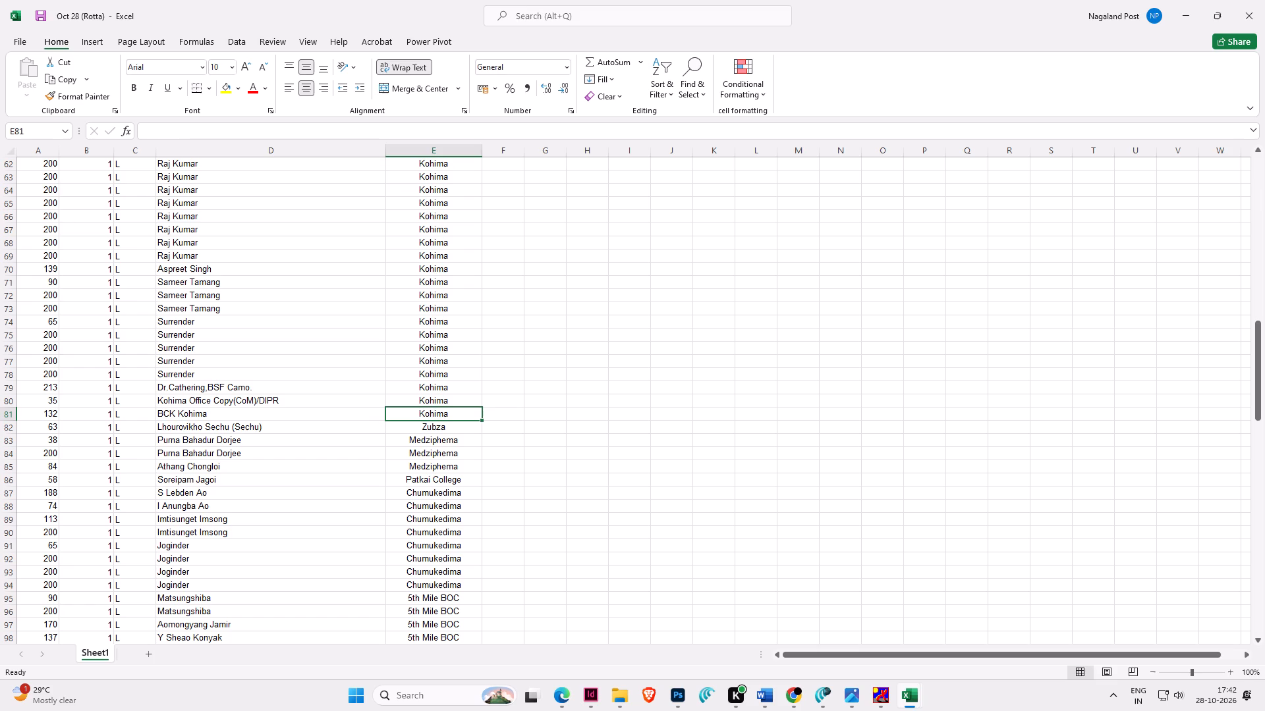
Insert a second BCK Kohima row above the Zubza entry, duplicating the row above it, and set its copies to 200.
left_click(4, 426)
right_click(4, 426)
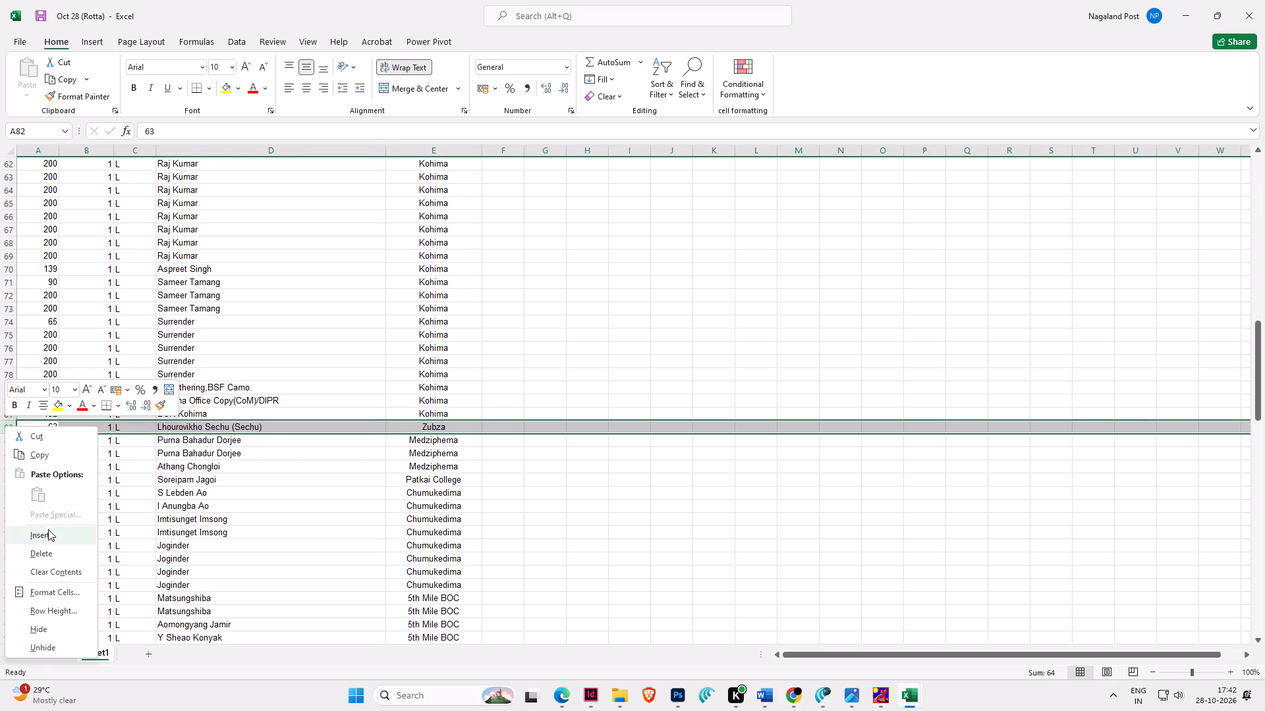
left_click(48, 534)
key("ctrl+d")
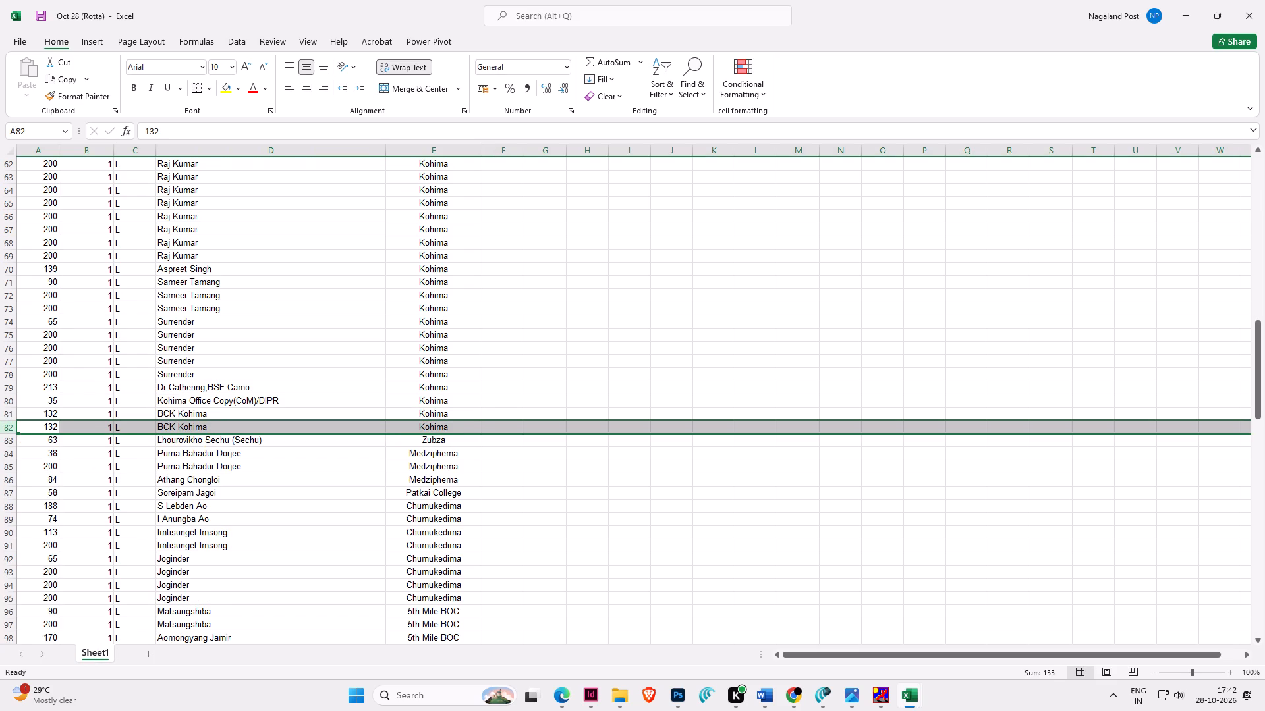
left_click(46, 430)
type("200")
key("Return")
Check the agent rows around the new BCK Kohima entries and on down the list through the Press station rows.
left_click(192, 447)
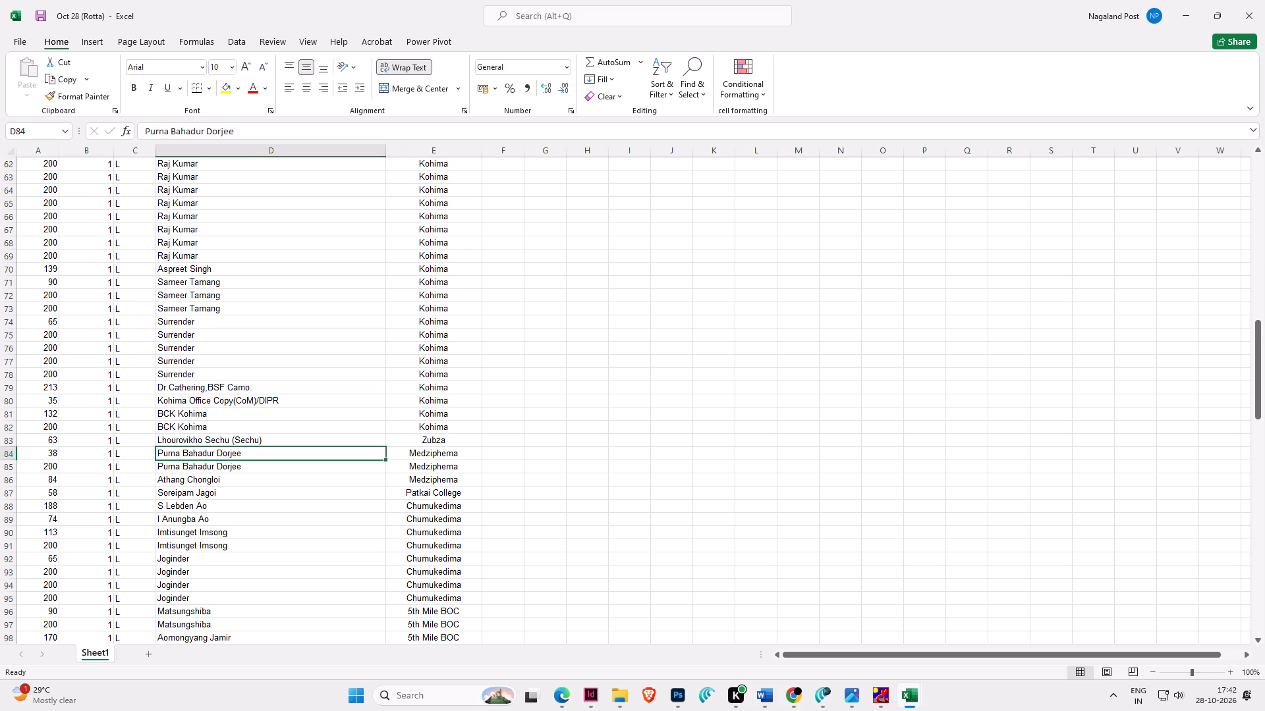
key("Down")
key("Up")
key("Up")
key("Up")
key("Up")
key("Up")
key("Up")
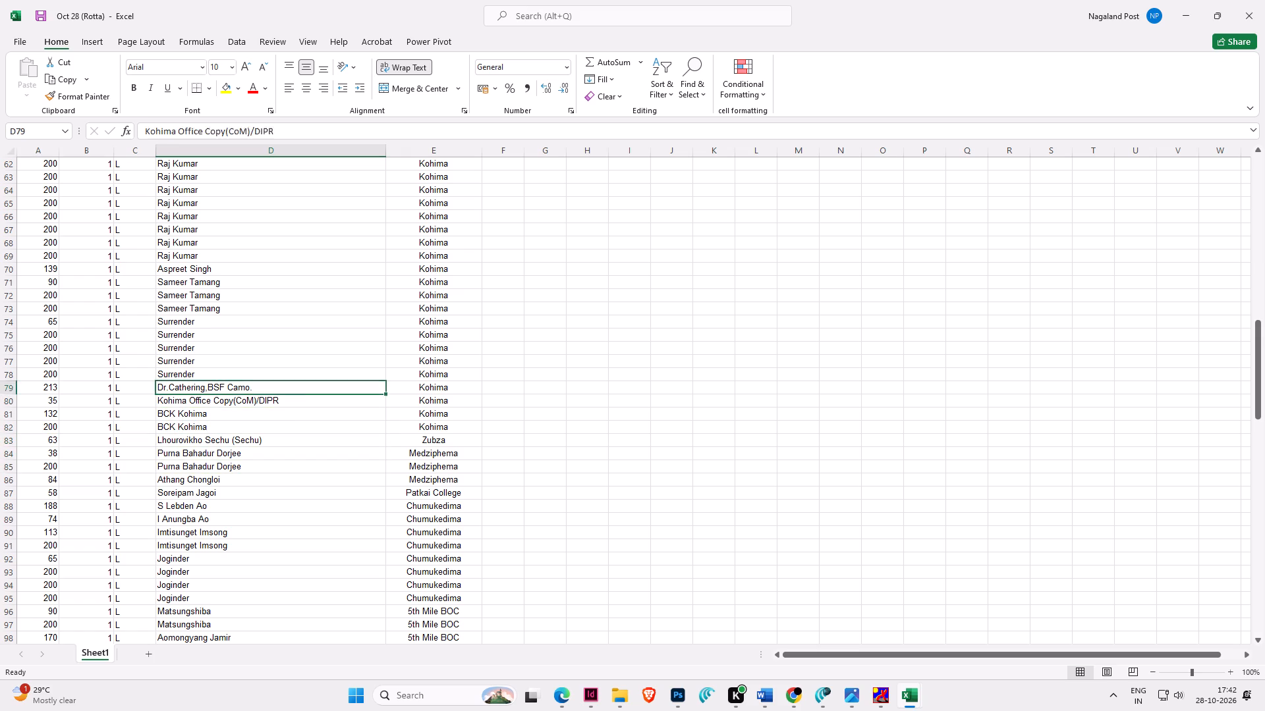
key("Up")
key("Up")
key("Up")
key("Up")
key("Up")
key("Up")
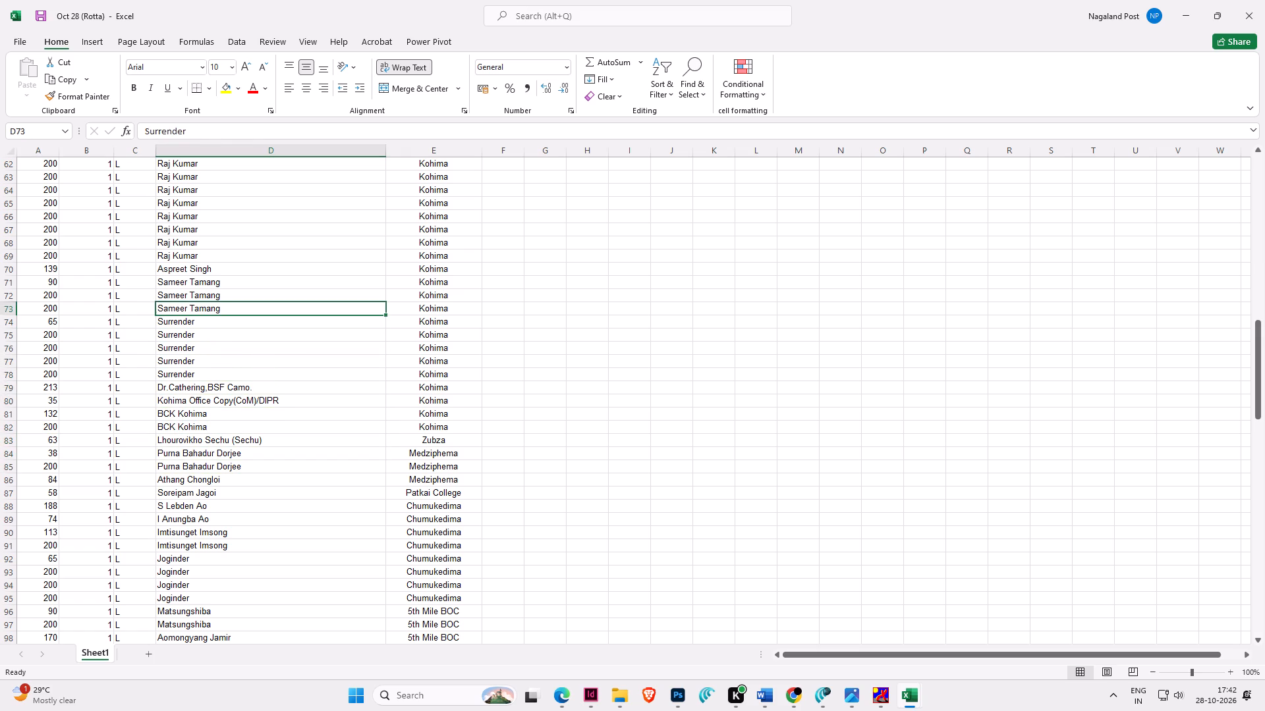
key("Down")
key("Down")
key("Down")
key("Down")
key("Down")
key("Down")
key("Down")
key("Down")
key("Down")
key("Down")
key("Down")
key("Down")
key("Down")
key("Down")
key("Down")
key("Down")
key("Down")
key("Down")
key("Down")
key("Down")
key("Down")
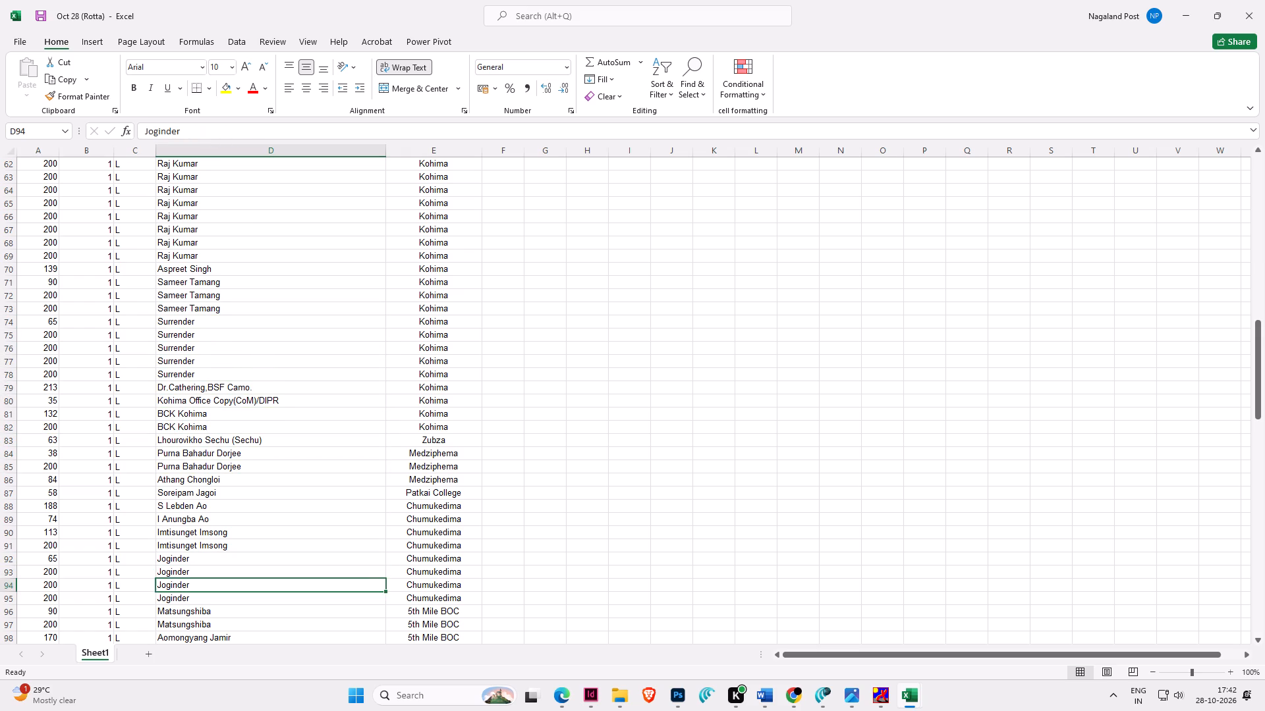
key("Down")
key("Down")
key("Down")
key("Down")
key("Down")
key("Down")
key("Down")
key("Down")
key("Down")
key("Down")
key("Down")
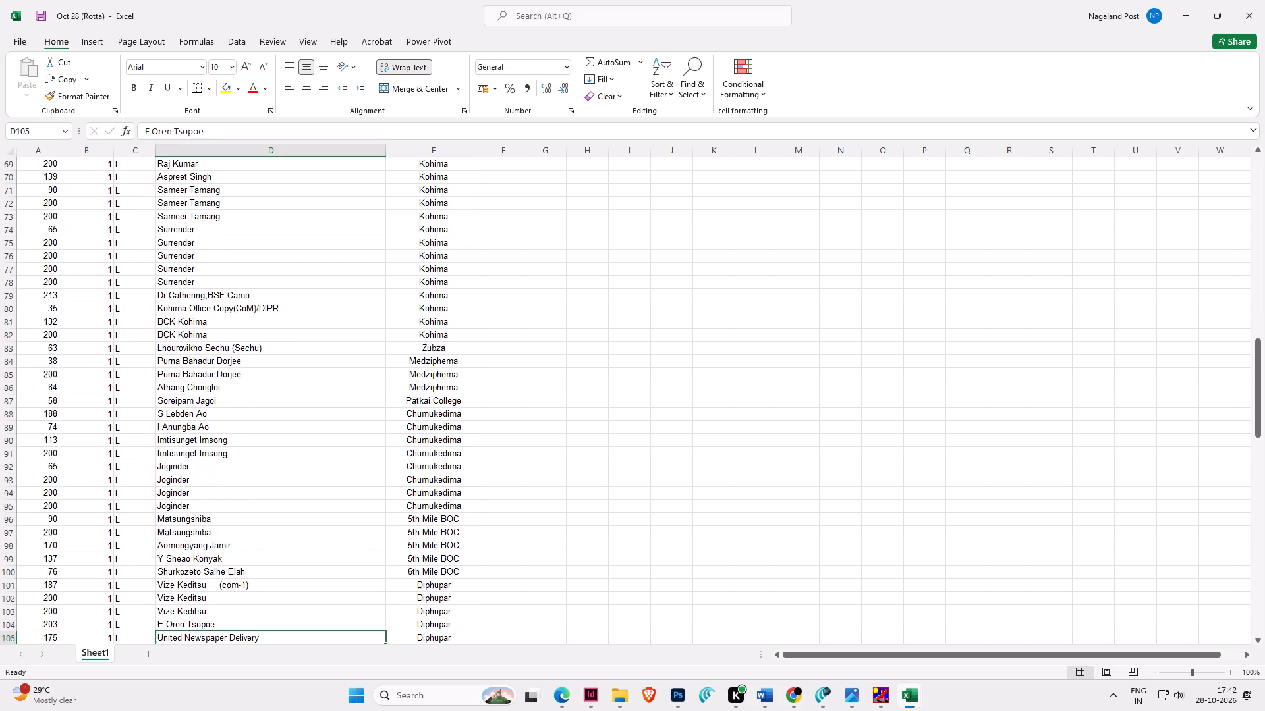
key("Down")
key("Down")
key("Down")
key("Down")
key("Down")
key("Down")
key("Down")
key("Down")
key("Down")
key("Down")
key("Down")
key("Down")
key("Down")
key("Down")
key("Down")
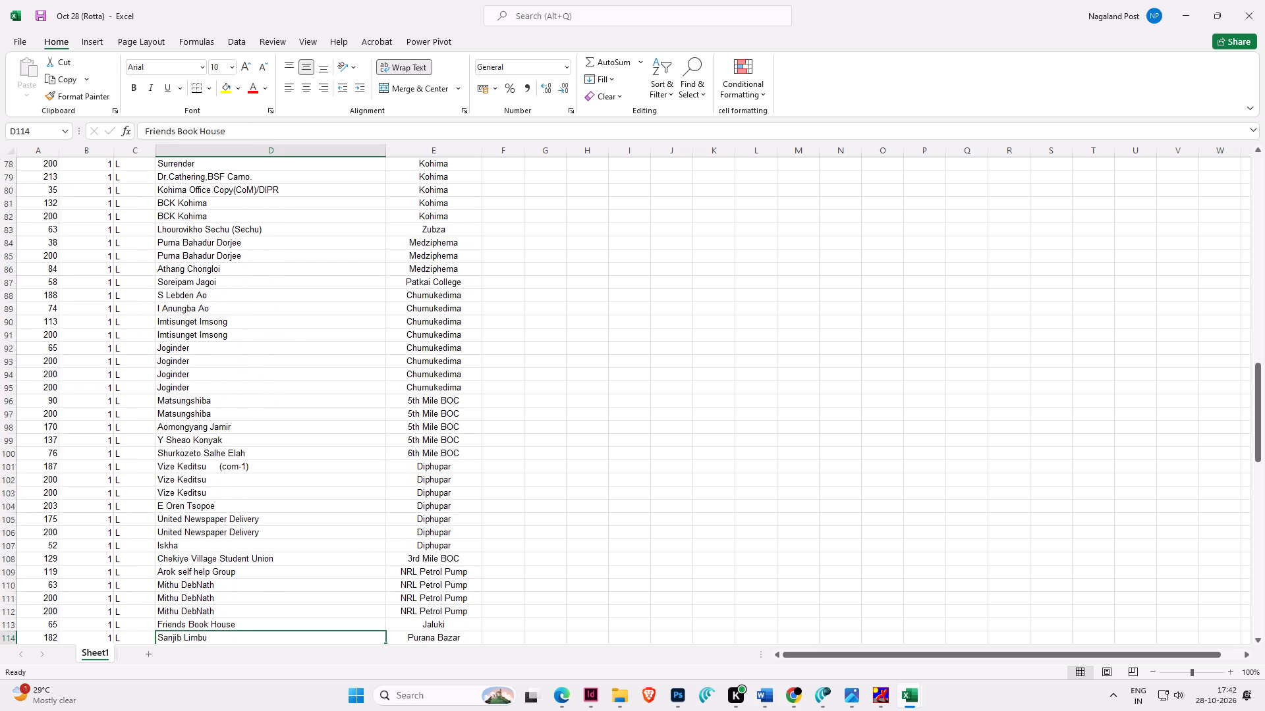
key("Down")
key("Down")
key("Down")
key("Down")
key("Down")
key("Down")
key("Down")
key("Down")
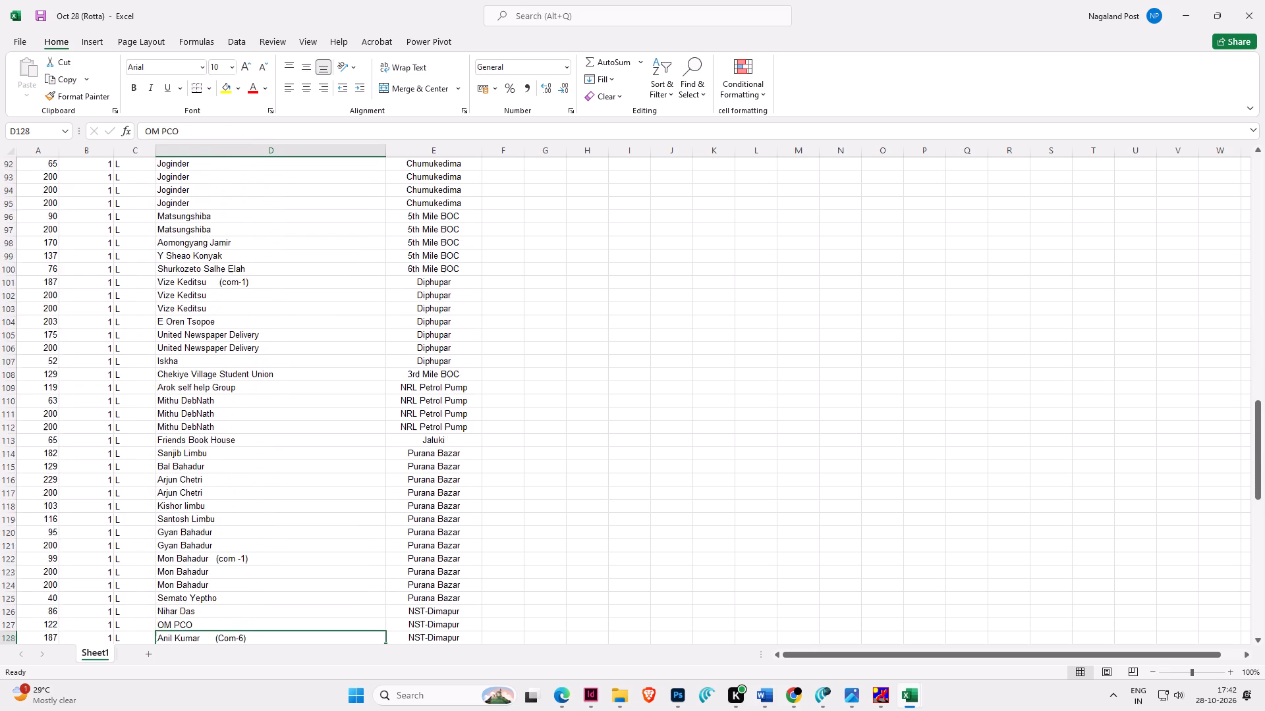
key("Down")
key("Down")
key("Down")
key("Down")
key("Down")
key("Down")
key("Down")
key("Down")
key("Down")
key("Down")
key("Down")
key("Down")
key("Down")
key("Down")
key("Down")
key("Down")
key("Down")
key("Down")
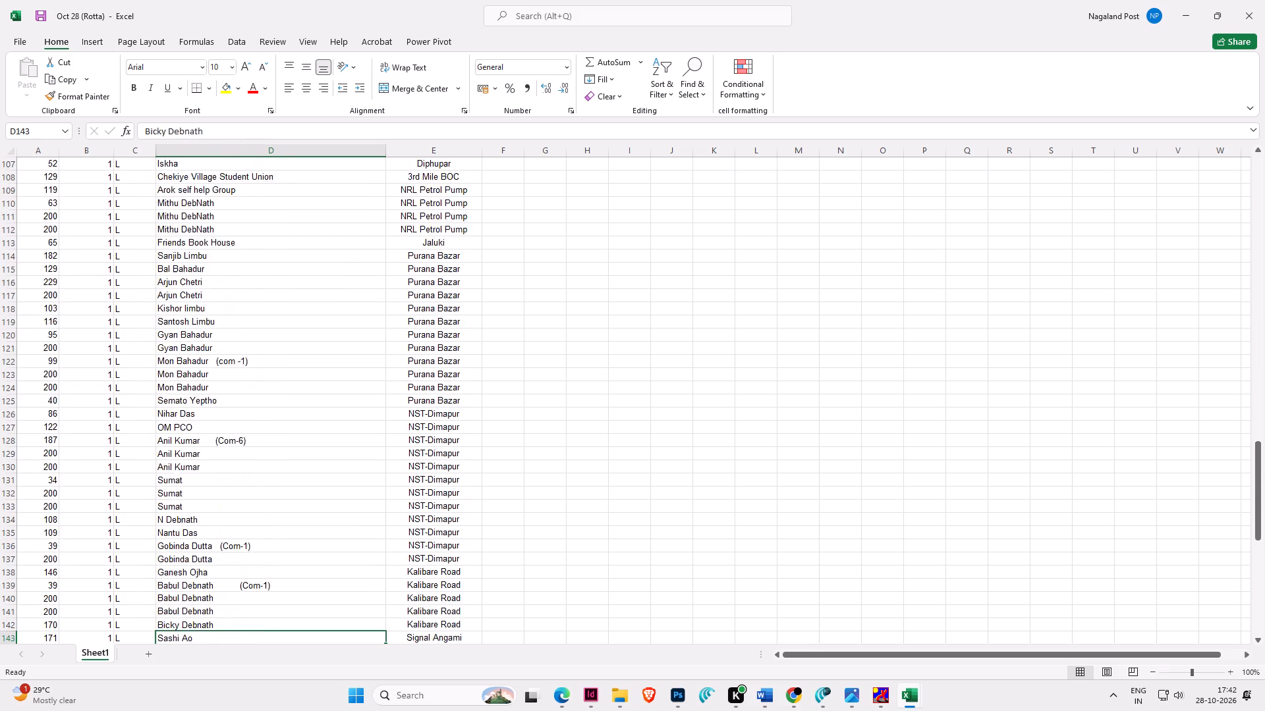
key("Down")
key("Down")
key("Down")
key("Down")
key("Down")
key("Down")
key("Down")
key("Down")
key("Down")
key("Down")
key("Down")
key("Down")
key("Down")
key("Down")
key("Down")
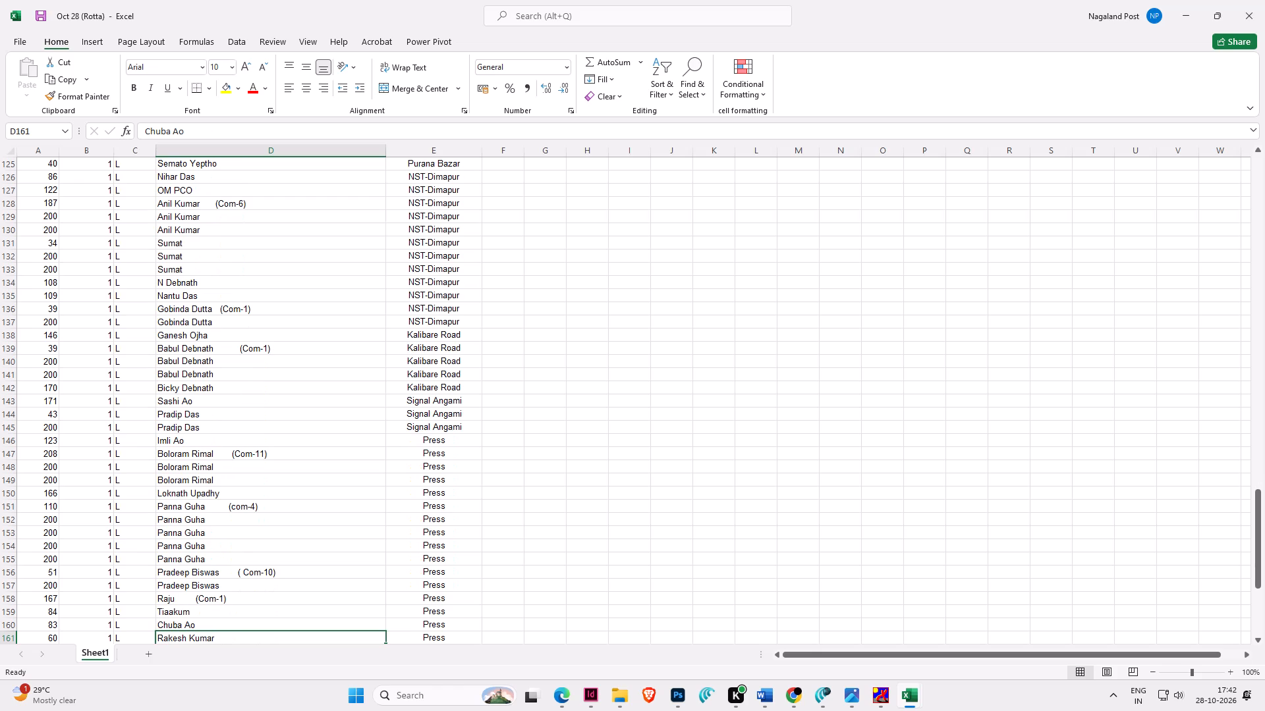
Review the whole Oct 28 (Rotta) list, from the free copies row at the top to the final Delhi entry.
scroll(195, 447, "up", 19)
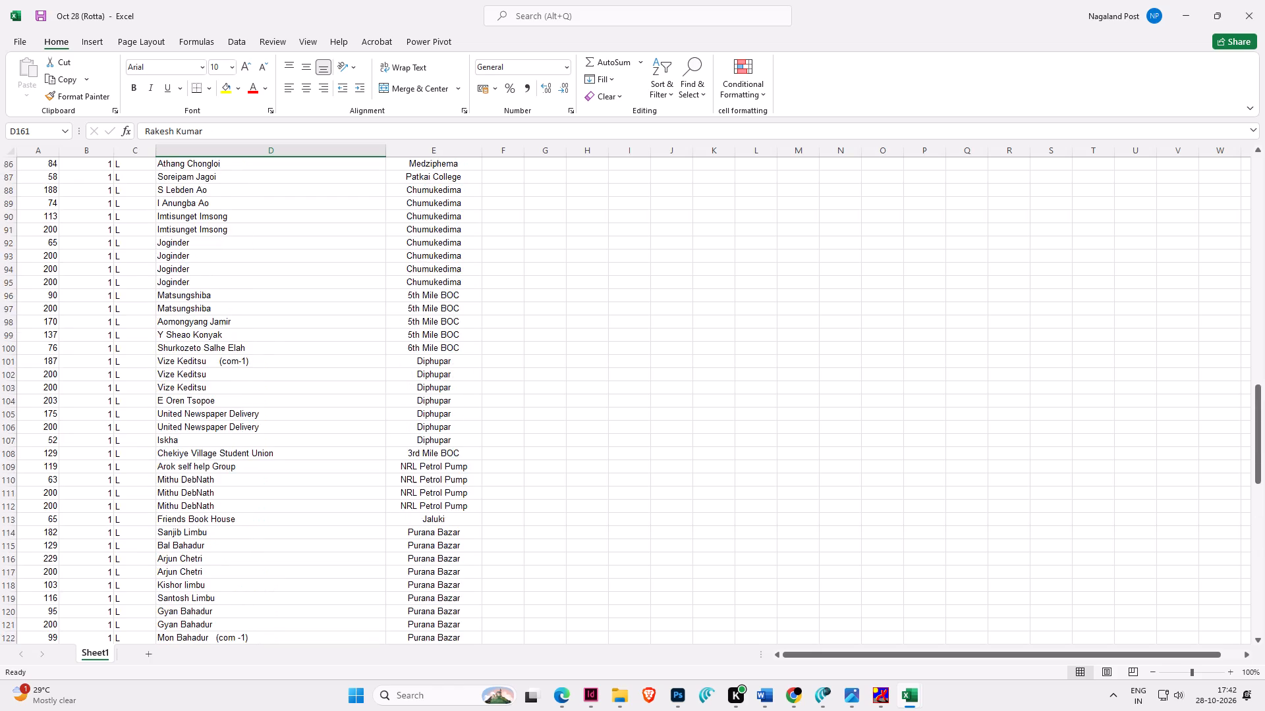
scroll(198, 445, "up", 20)
scroll(198, 445, "up", 2)
scroll(198, 445, "down", 4)
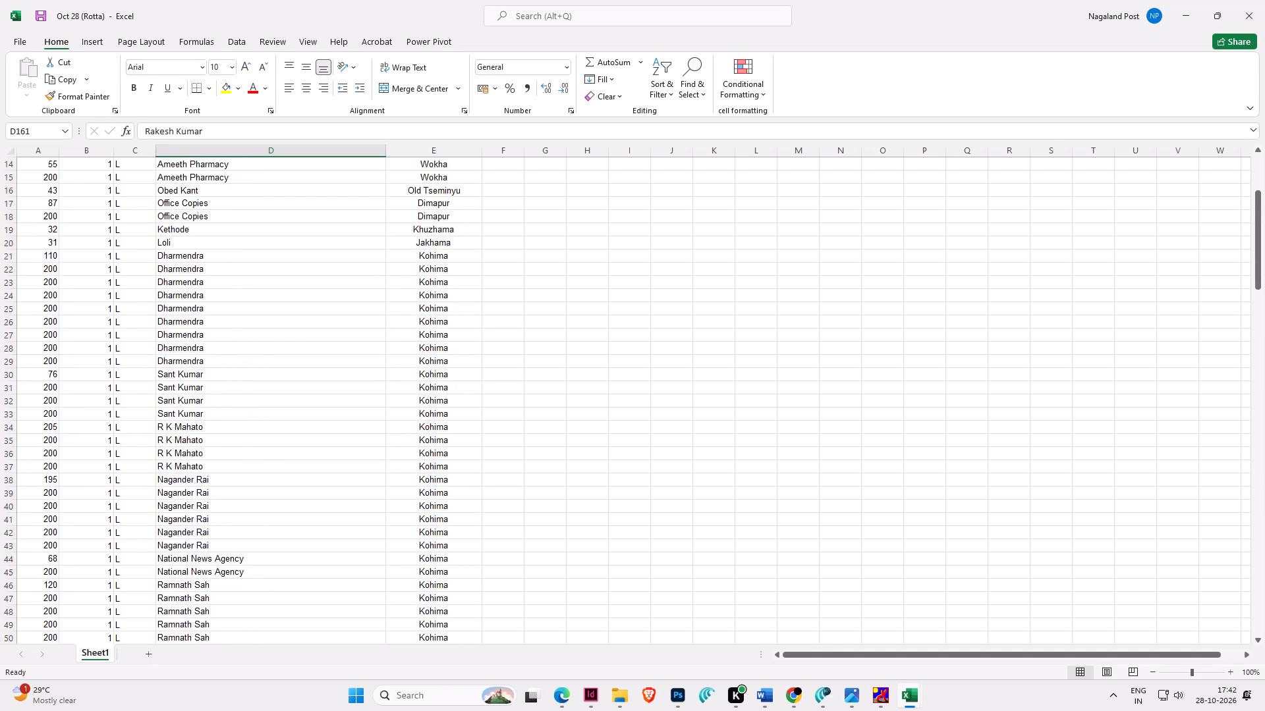
scroll(198, 445, "up", 5)
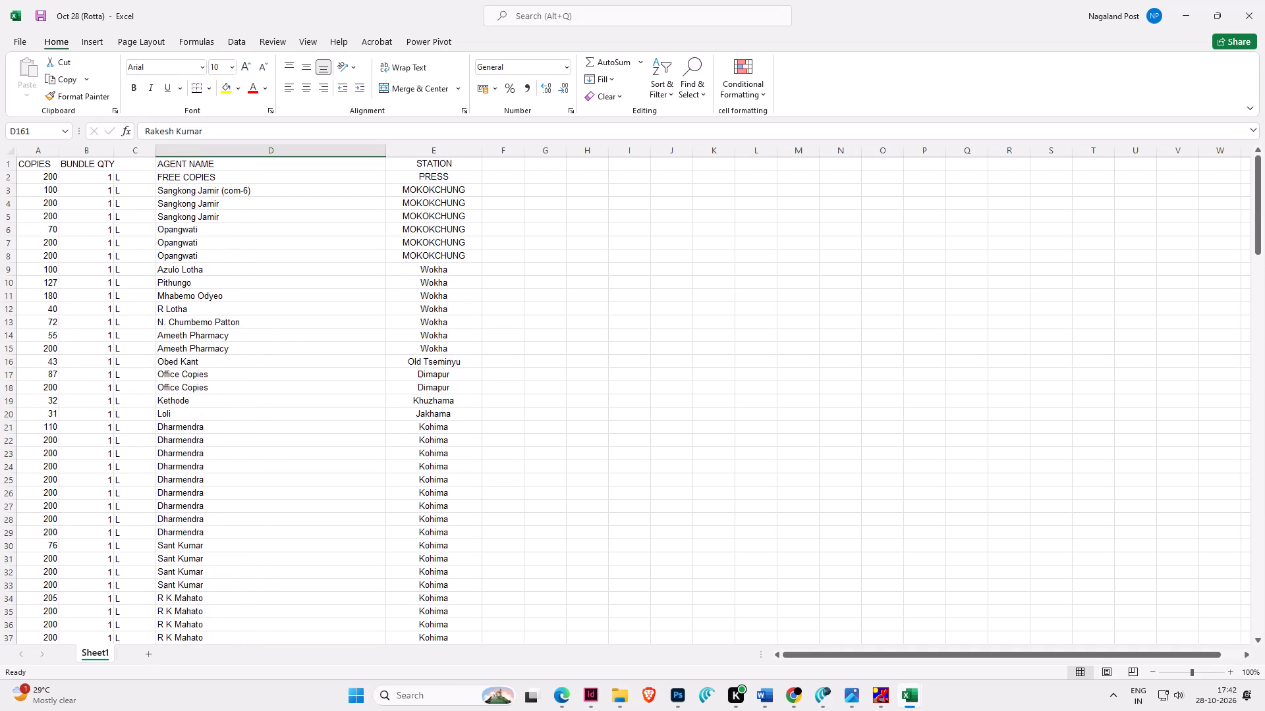
scroll(198, 445, "up", 5)
scroll(198, 445, "down", 6)
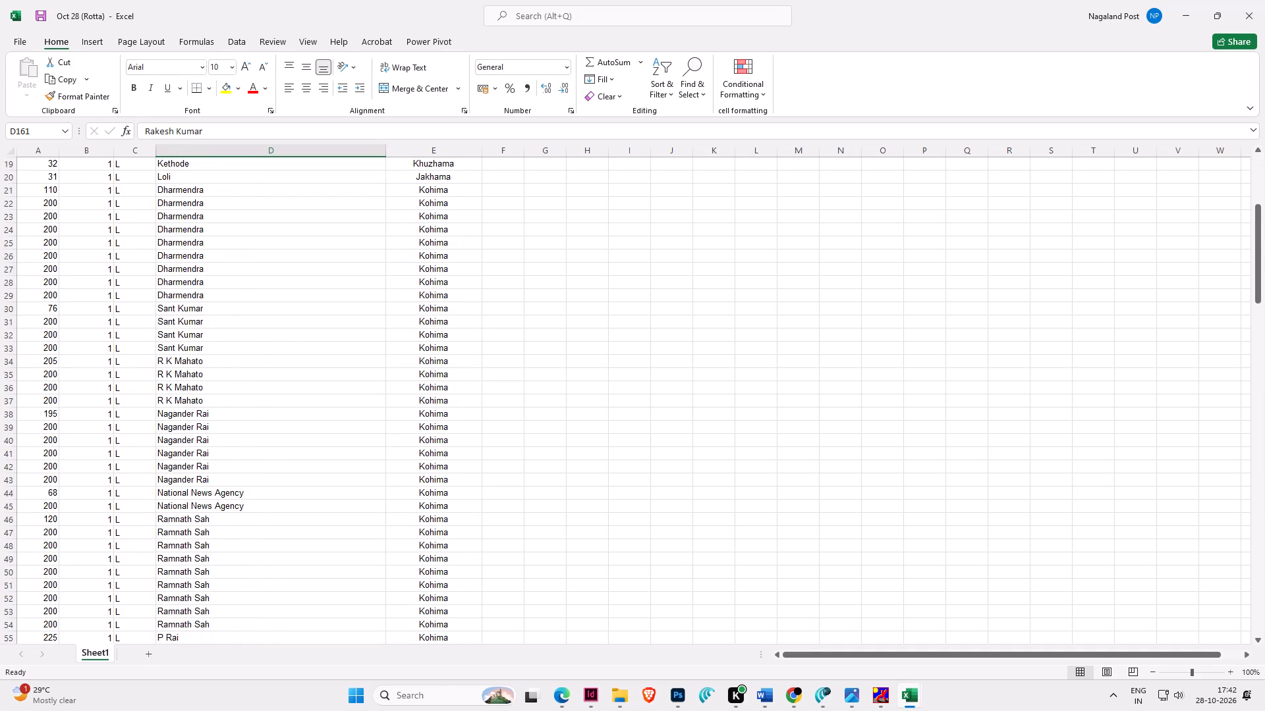
scroll(198, 445, "down", 11)
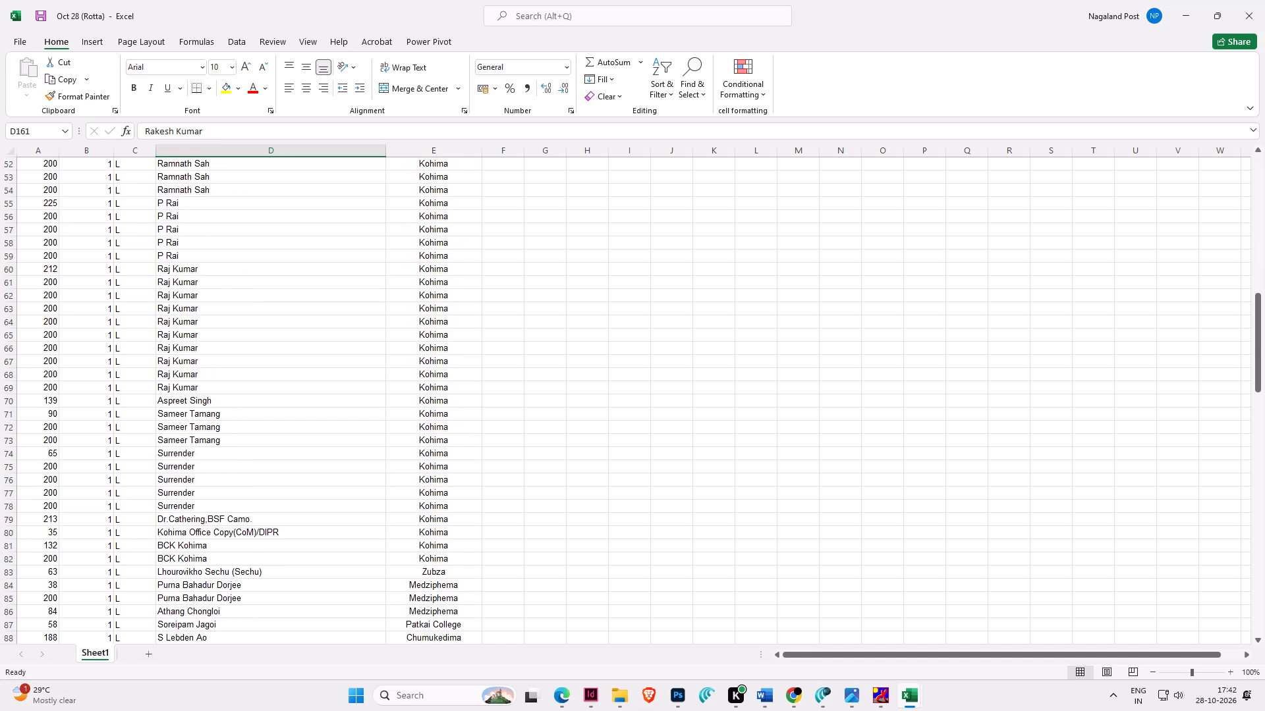
scroll(198, 445, "down", 1)
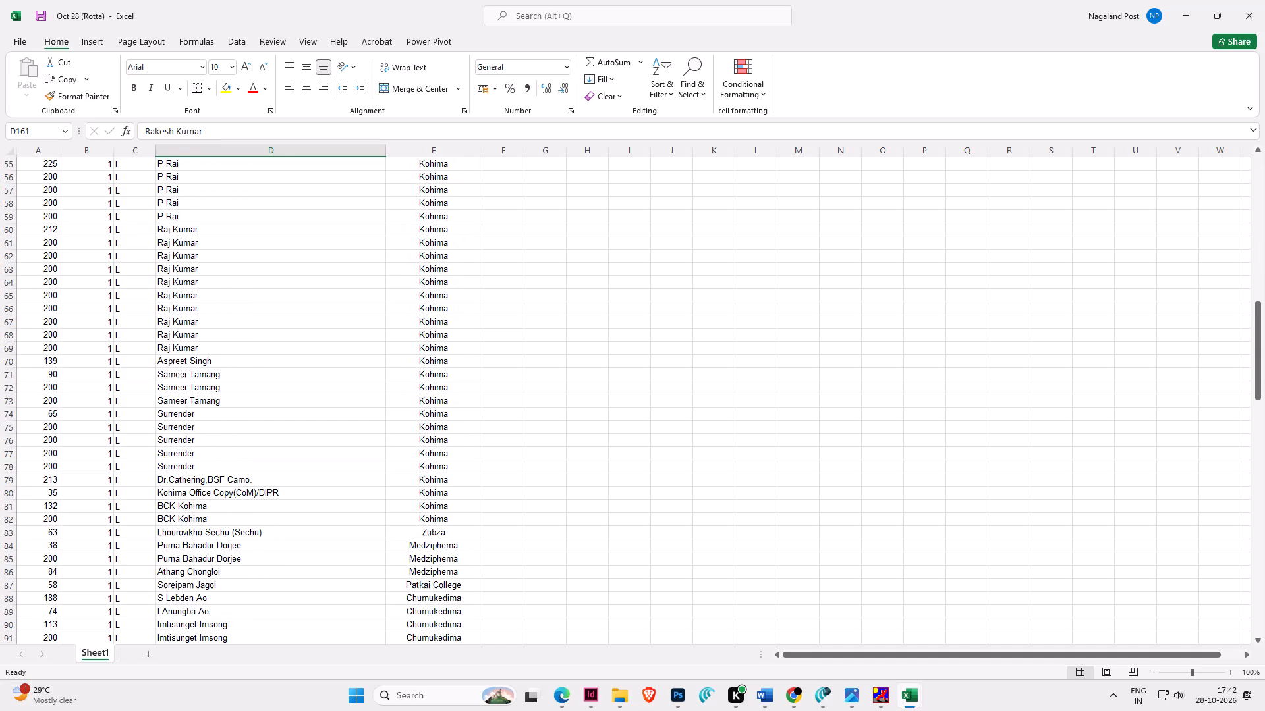
scroll(198, 445, "down", 4)
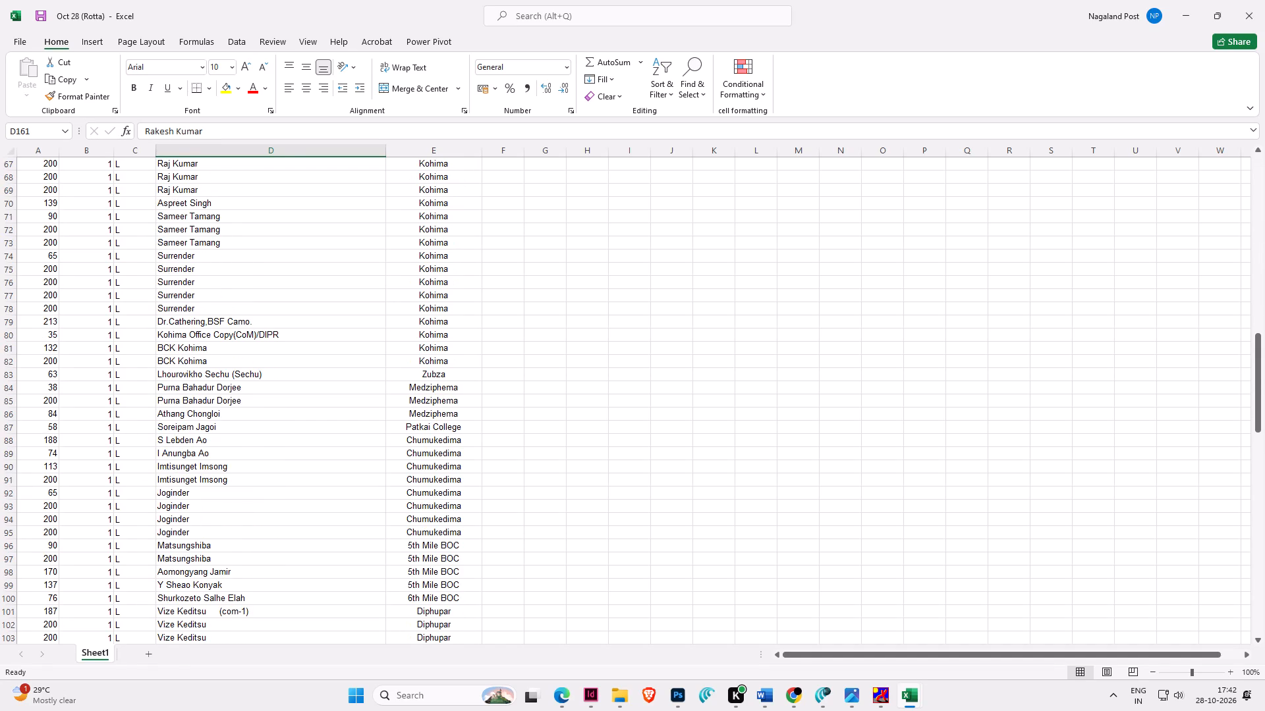
scroll(198, 445, "down", 2)
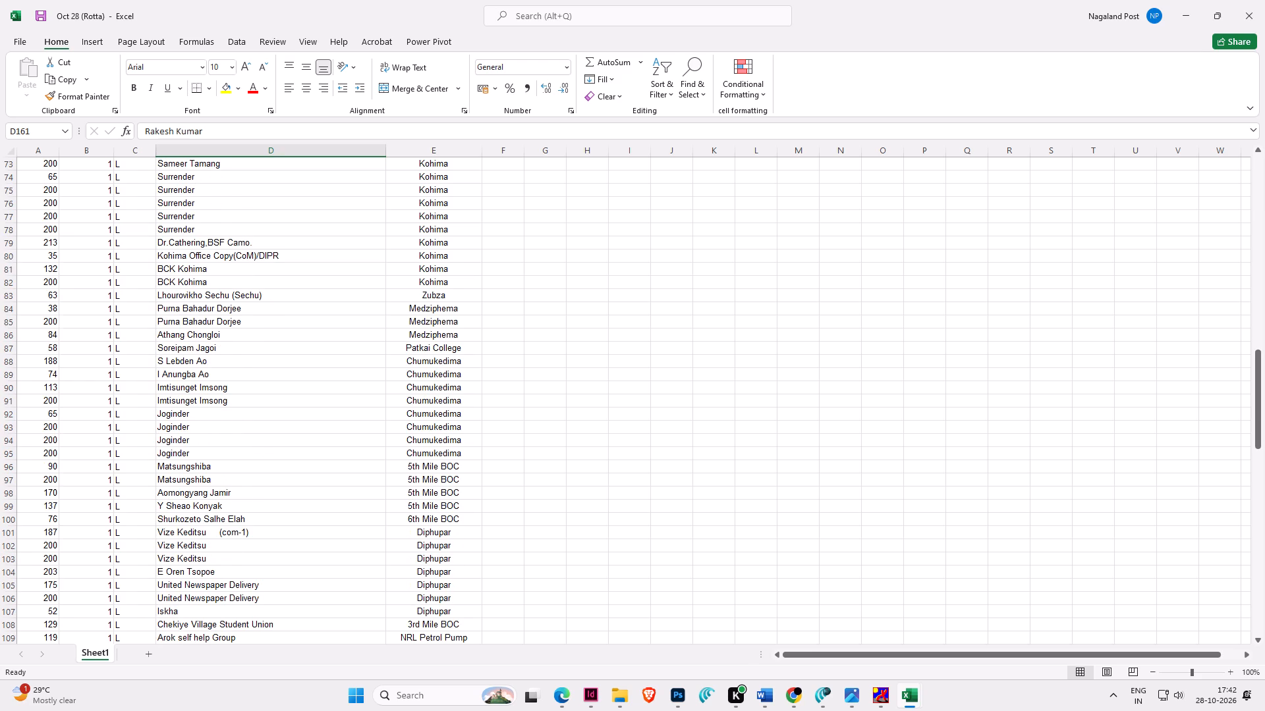
scroll(198, 445, "down", 9)
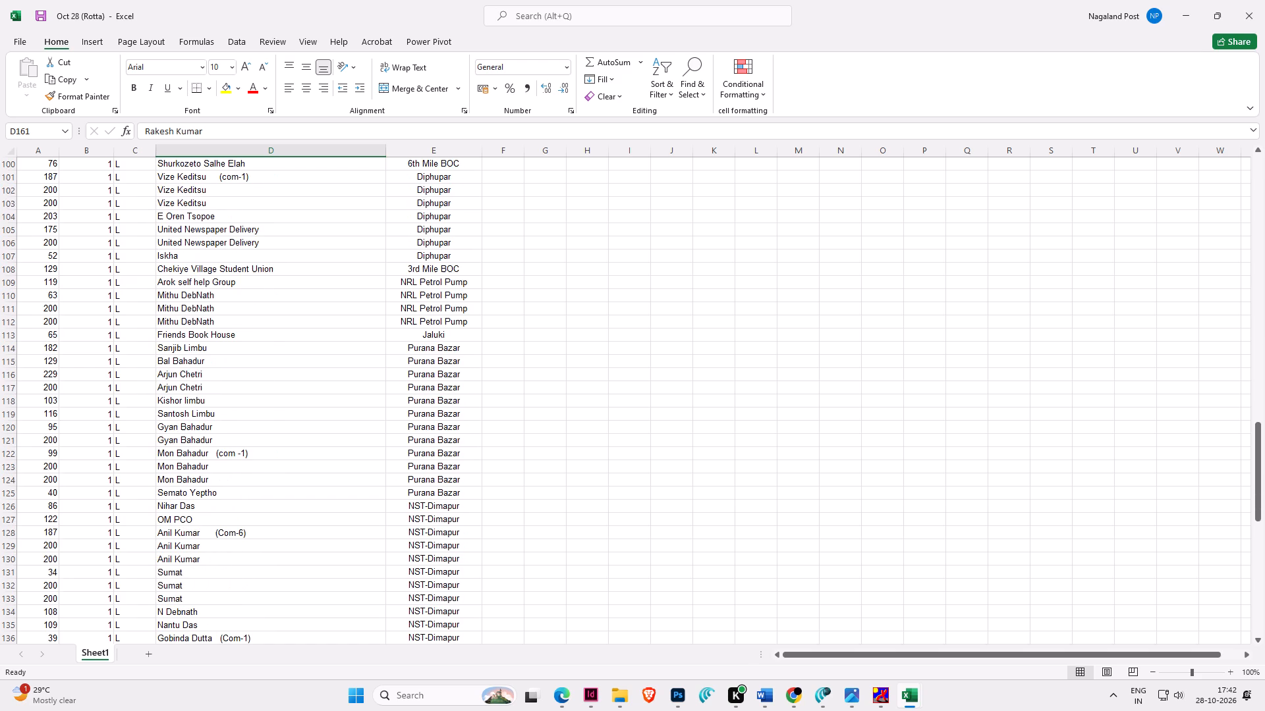
scroll(198, 445, "down", 3)
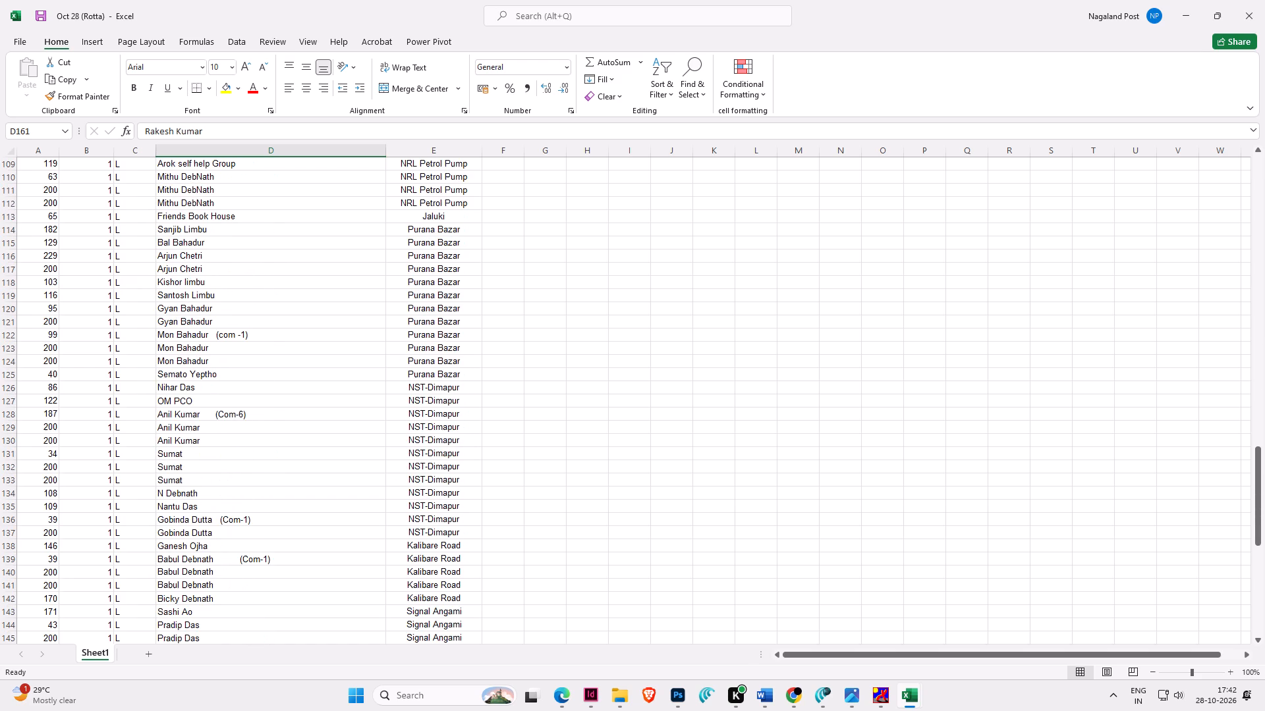
scroll(198, 445, "down", 5)
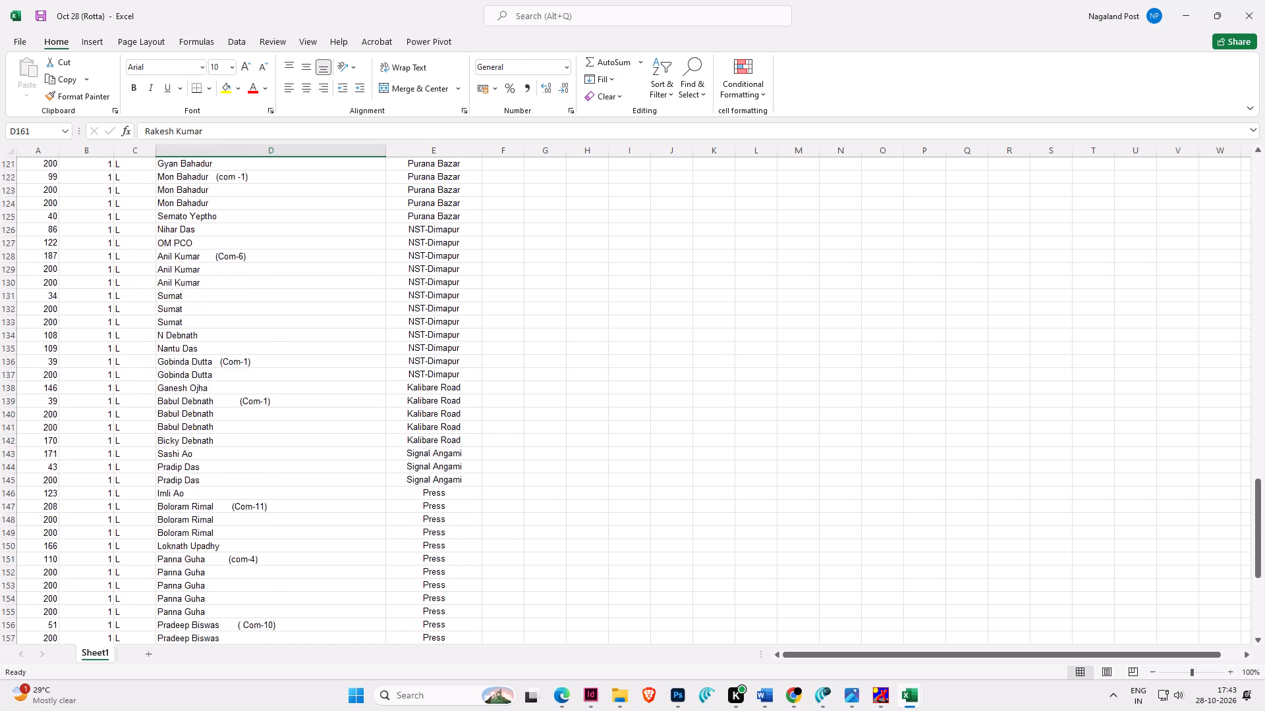
scroll(198, 445, "down", 7)
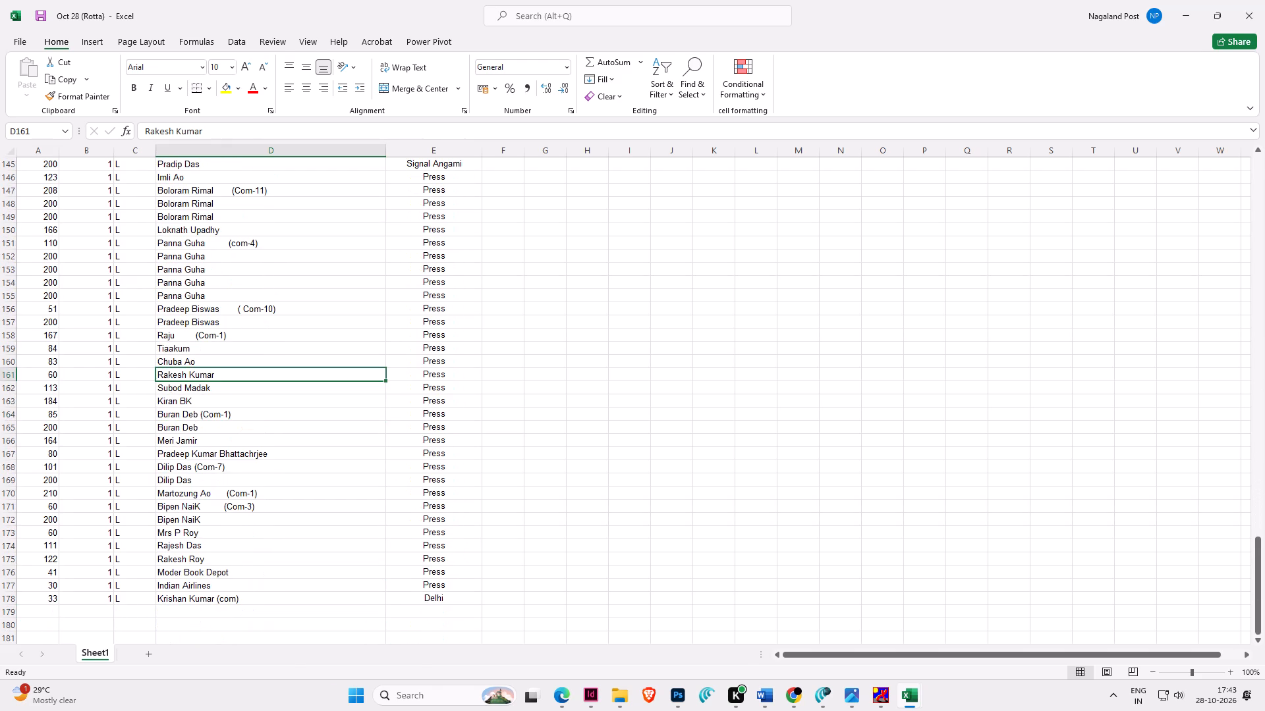
left_click(362, 519)
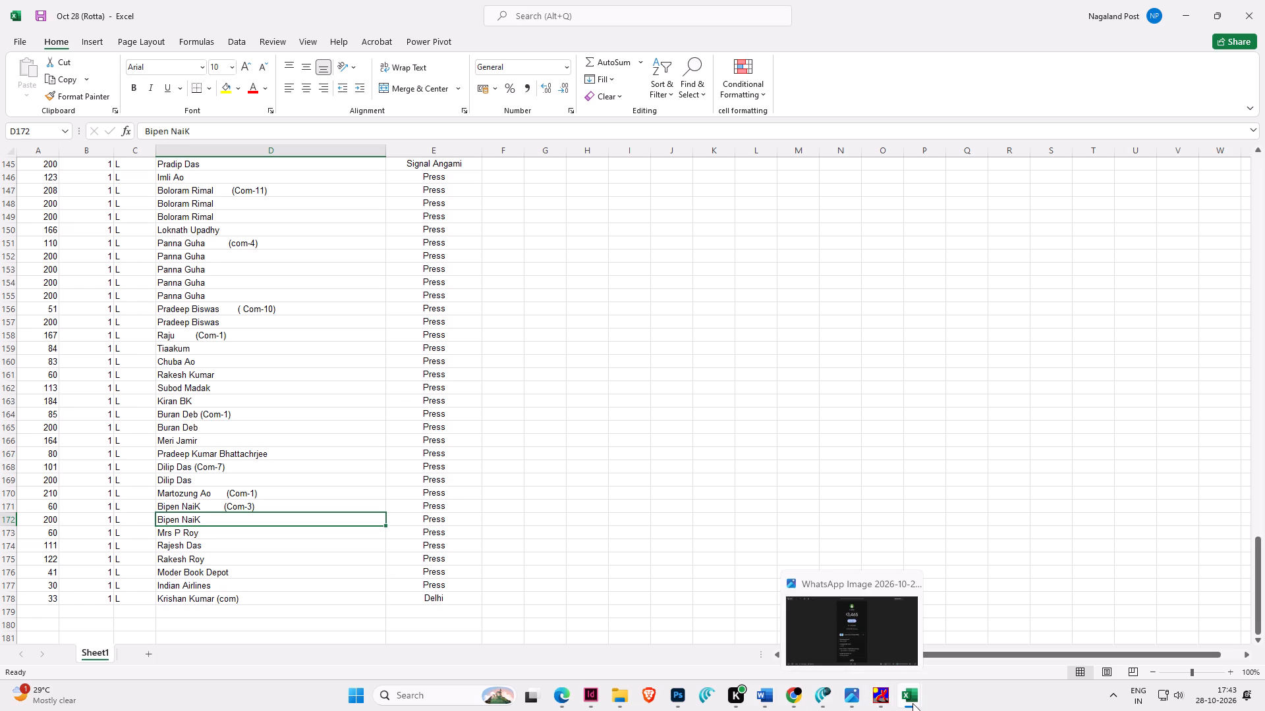
Compare the Kohima rows with the Printorder workbook and set the first National News Agency row in Oct 28 (Rotta) to 64 copies.
left_click(913, 703)
left_click(935, 650)
left_click(199, 488)
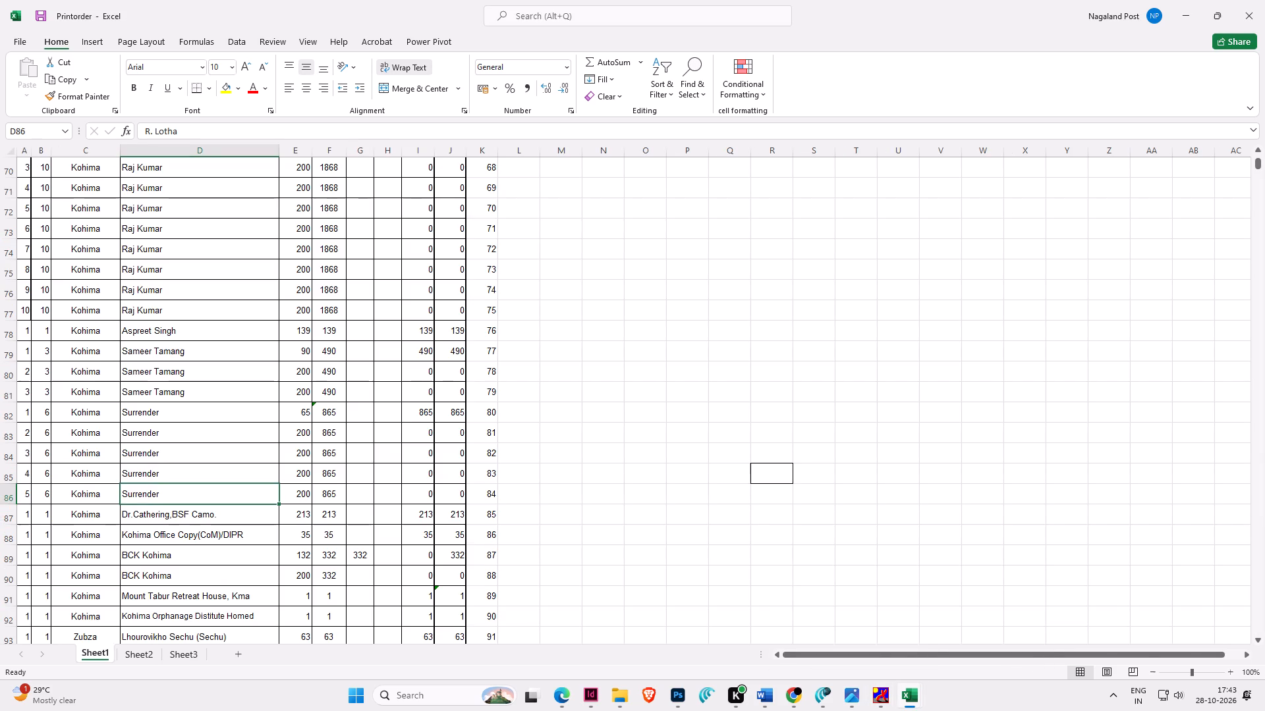
scroll(199, 488, "up", 3)
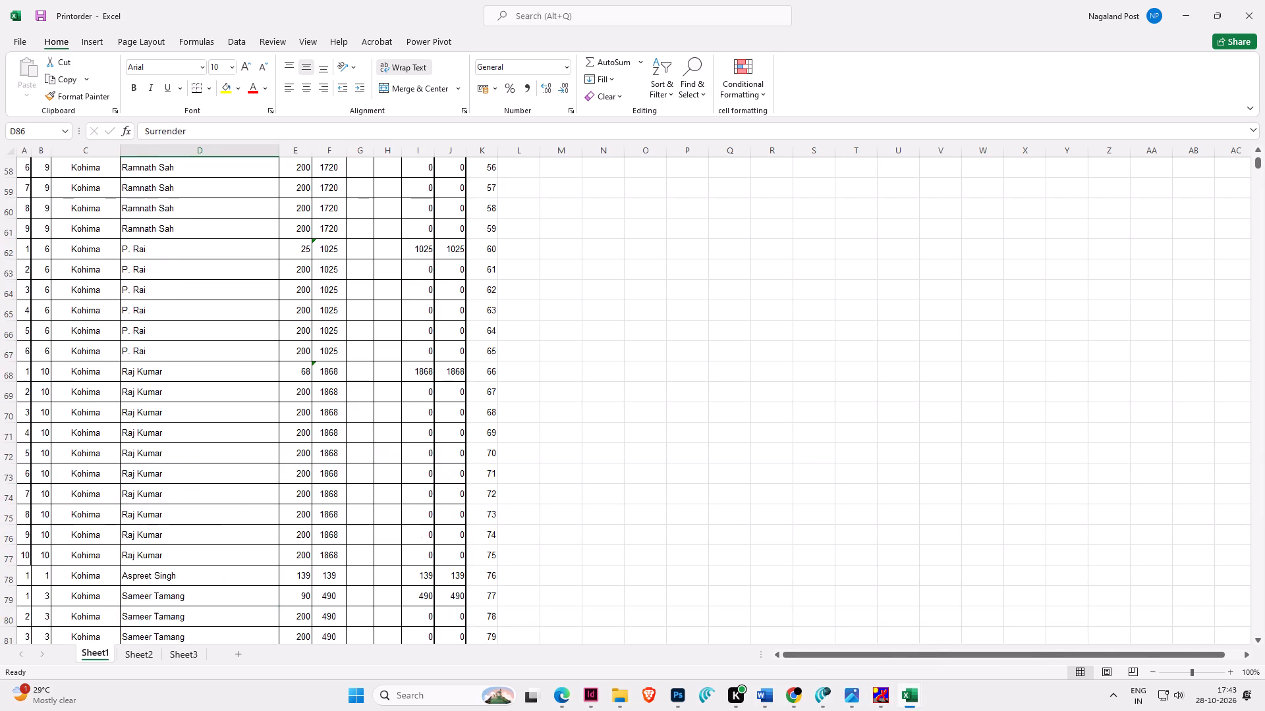
scroll(199, 488, "up", 7)
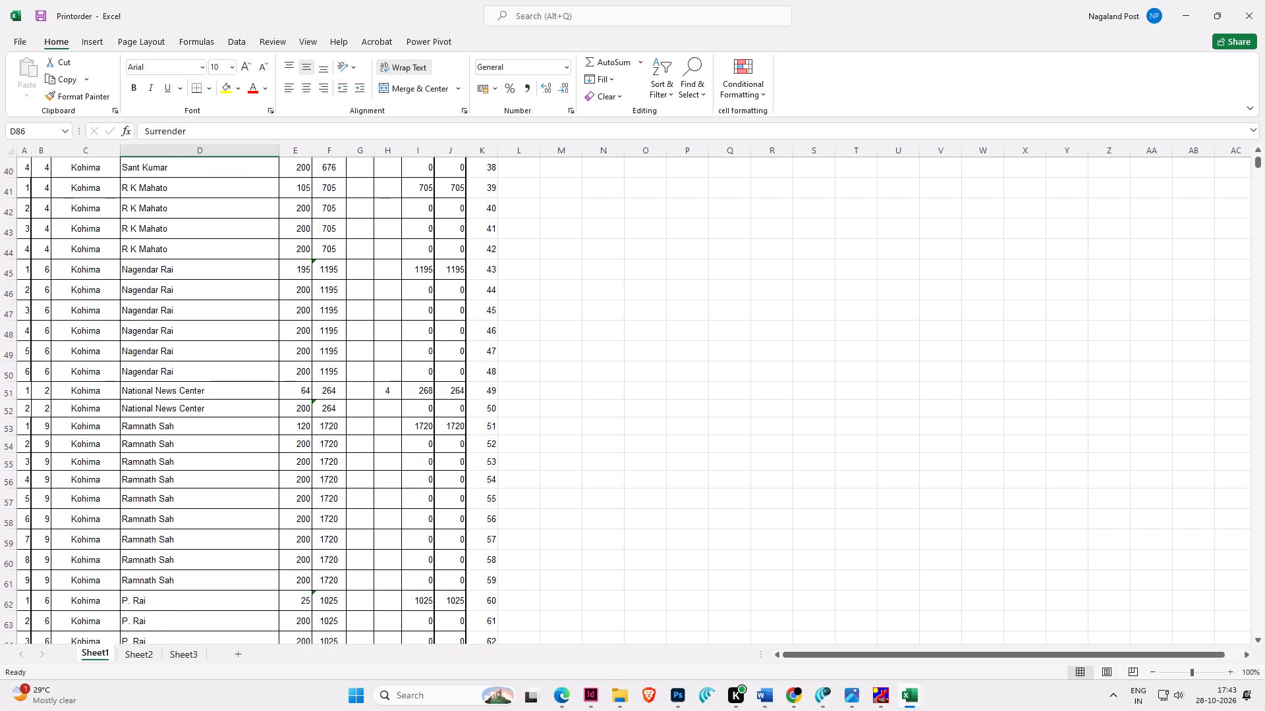
left_click(165, 373)
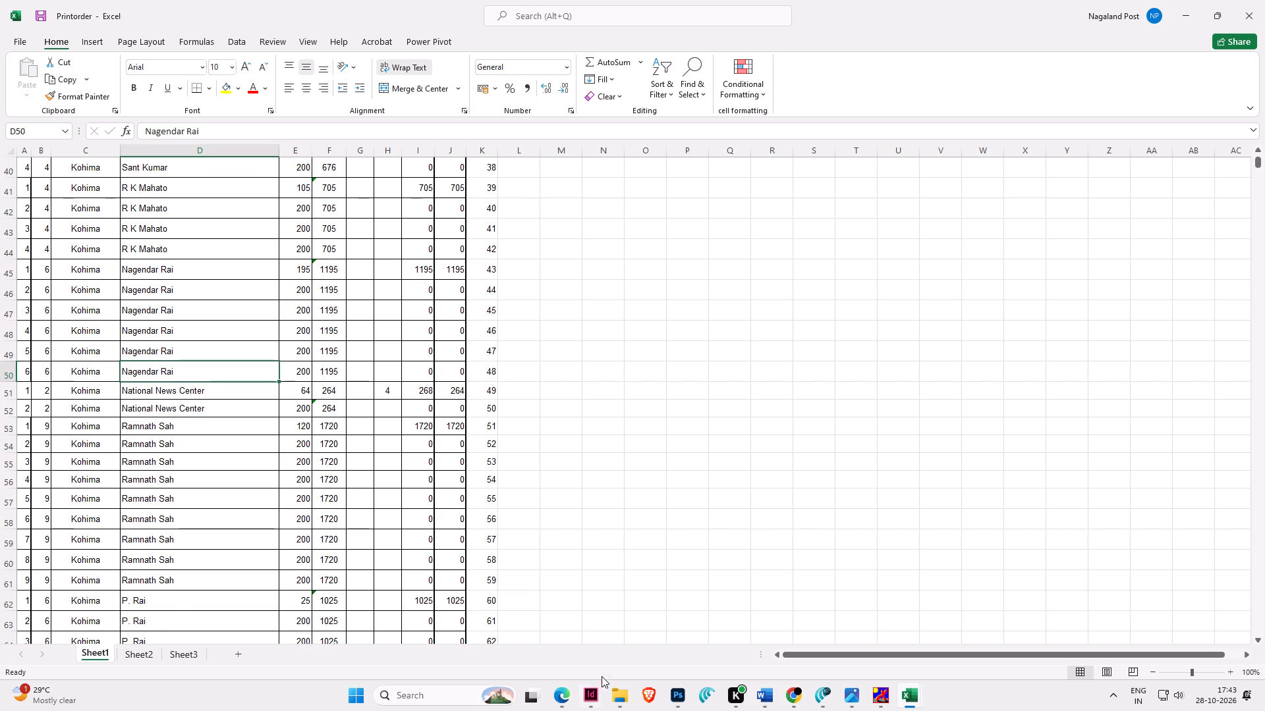
left_click(912, 689)
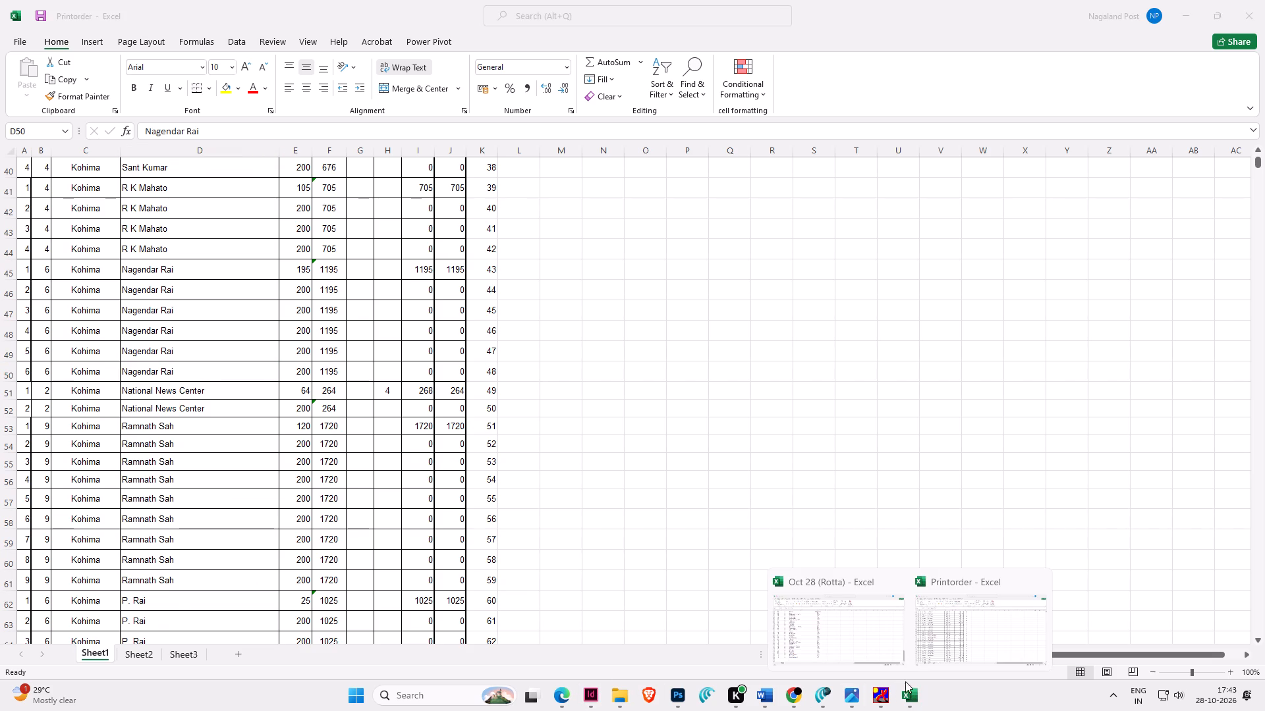
left_click(824, 623)
scroll(229, 481, "up", 12)
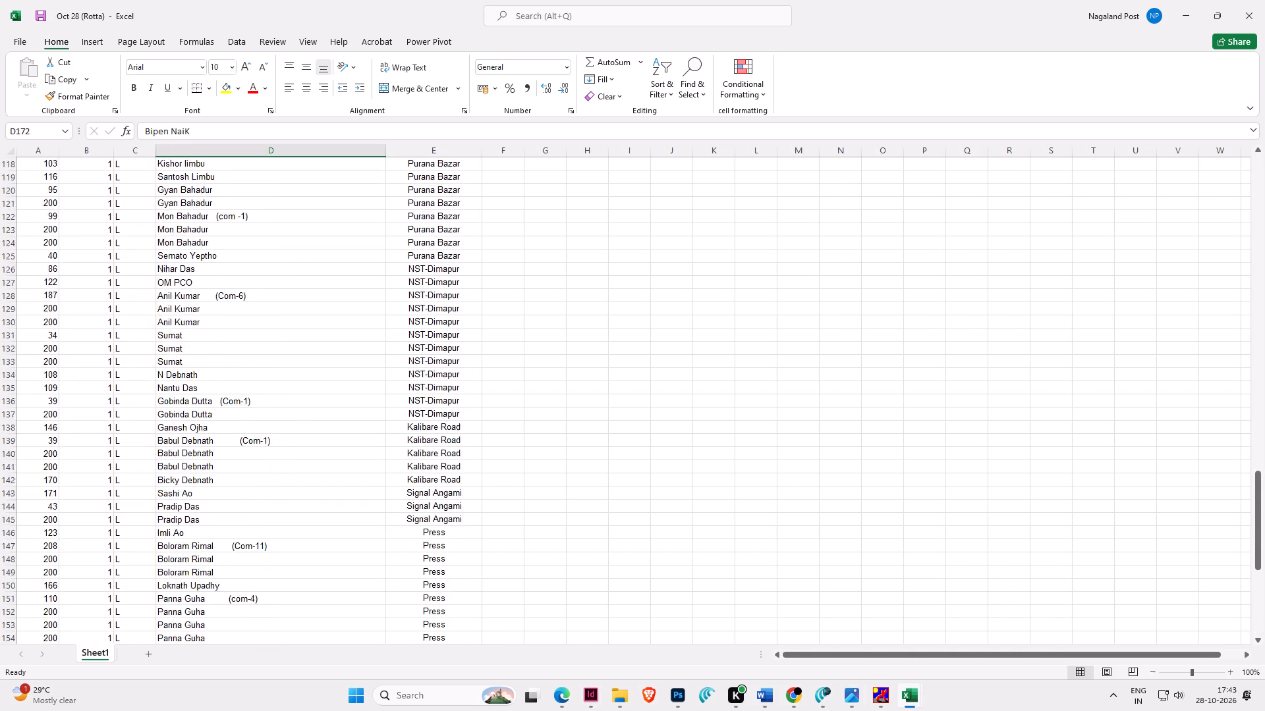
scroll(229, 481, "up", 13)
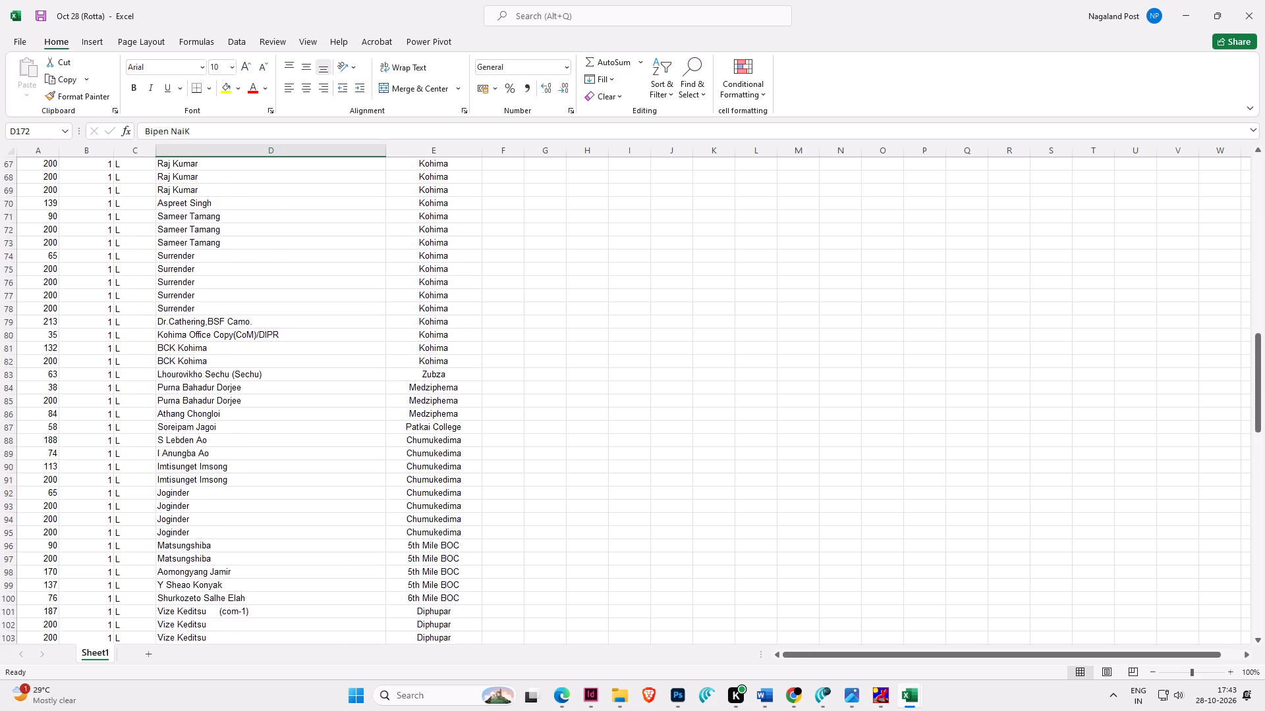
scroll(229, 481, "up", 12)
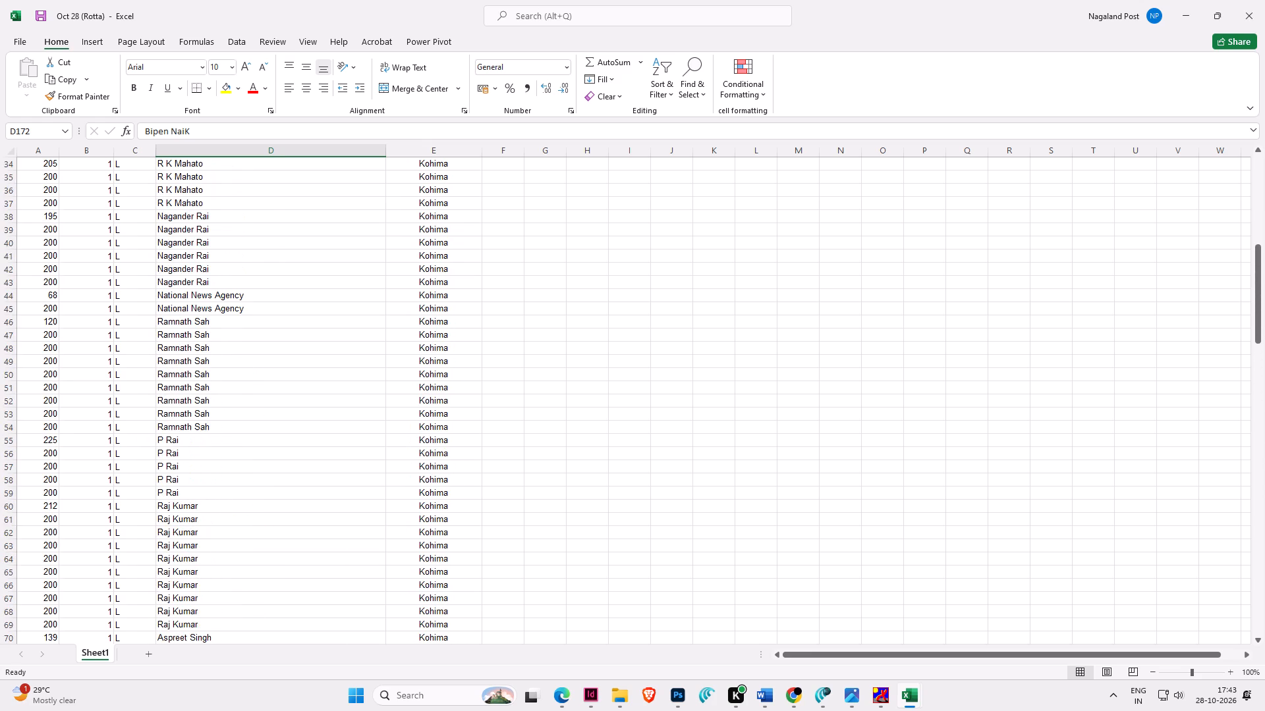
left_click(46, 294)
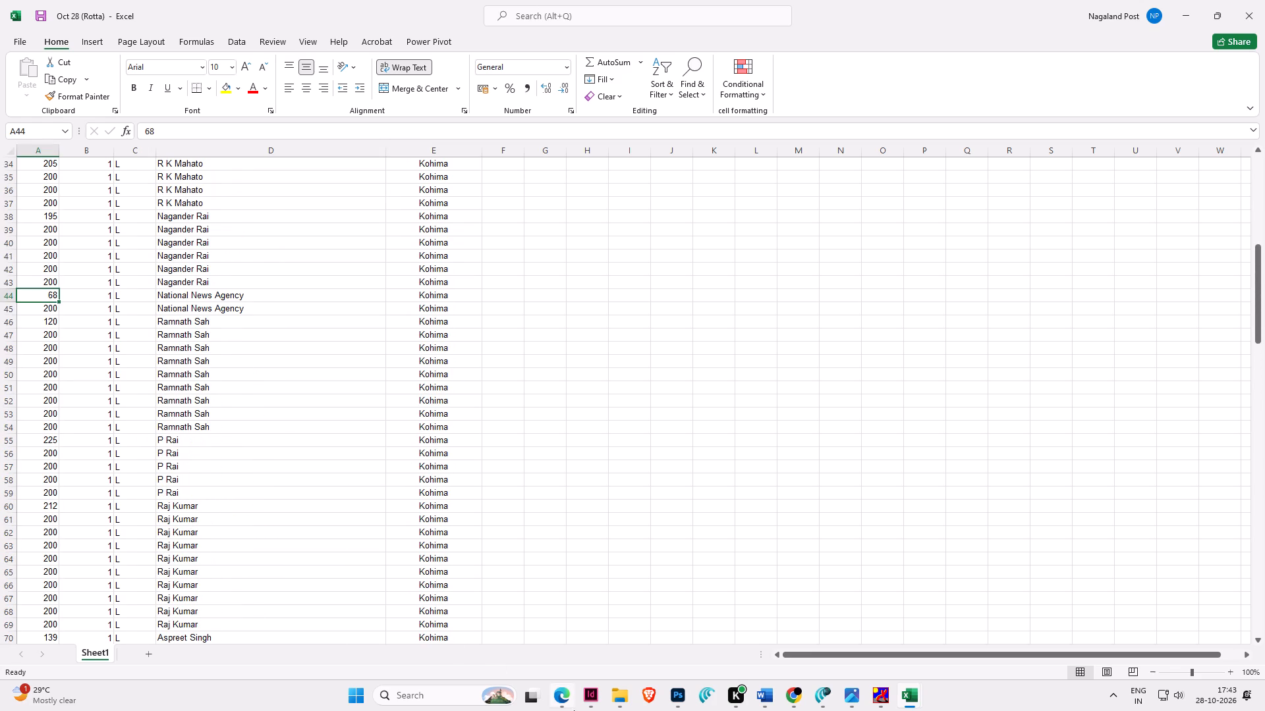
left_click(912, 695)
left_click(953, 627)
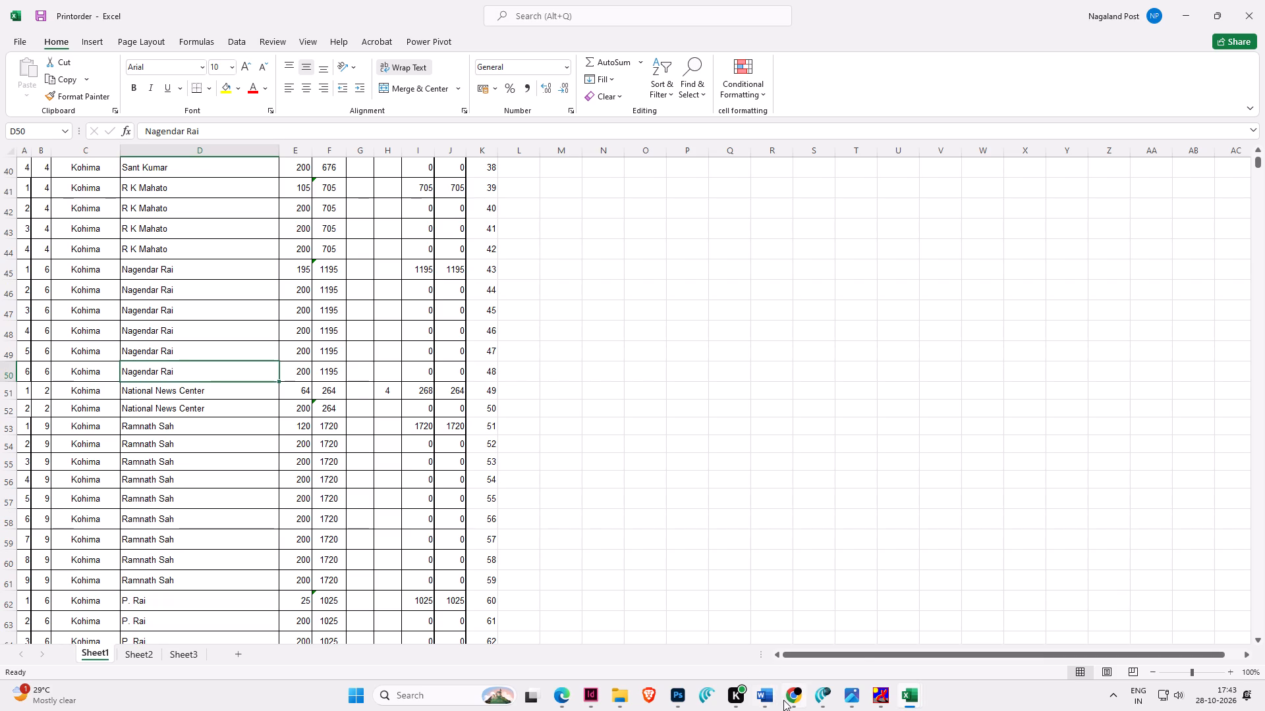
left_click(905, 693)
left_click(815, 641)
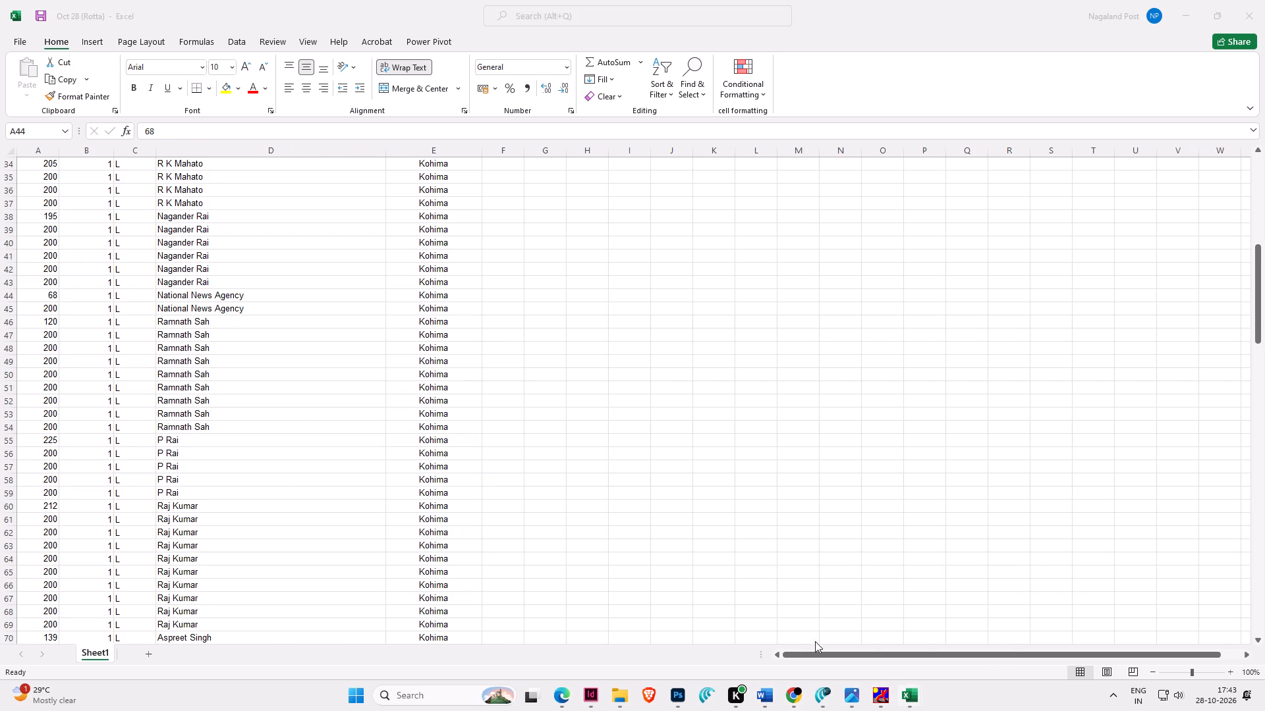
type("64")
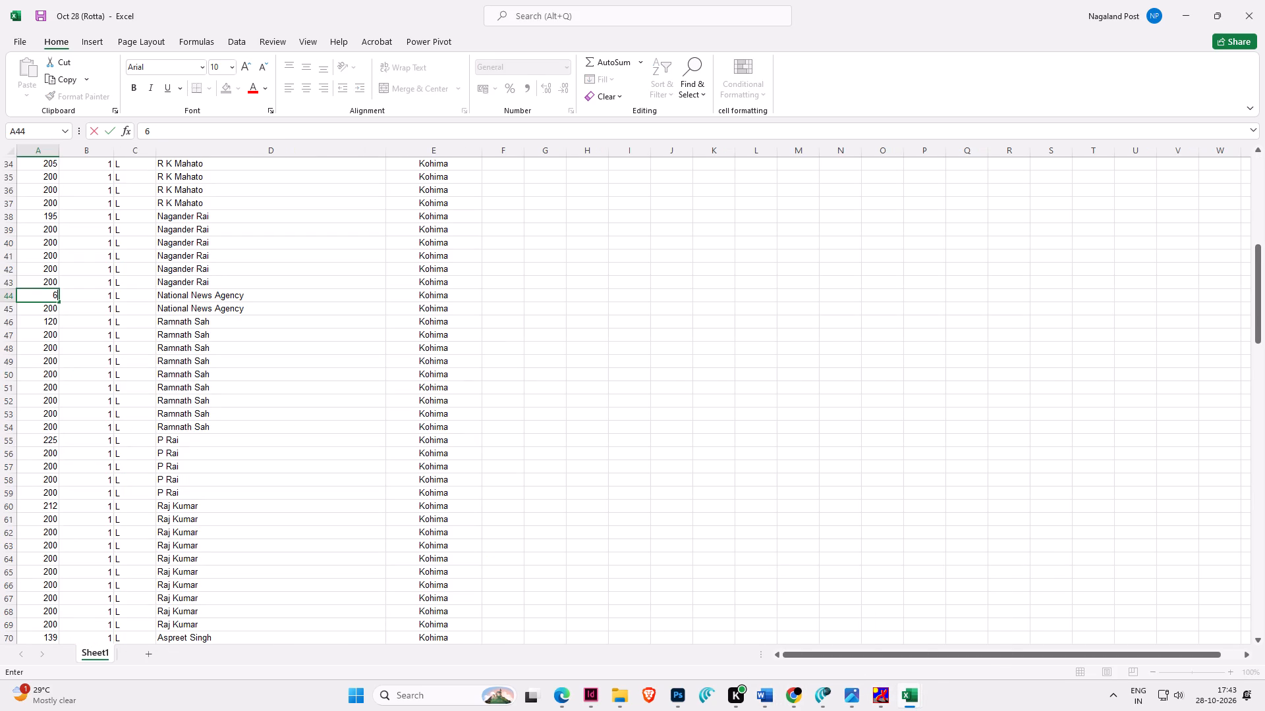
key("Return")
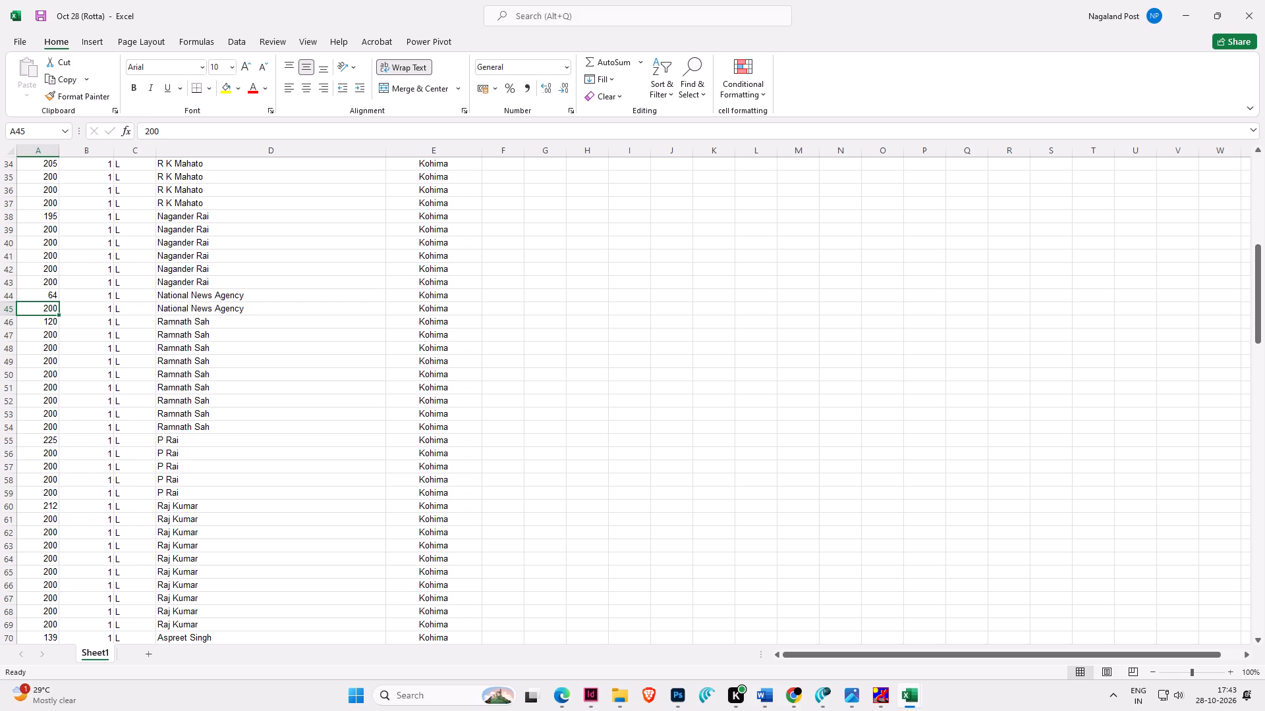
Check the remaining stations in Printorder, set Chekiye Village Student Union to 133 copies in Oct 28 (Rotta), and save the workbook.
left_click(905, 692)
left_click(951, 638)
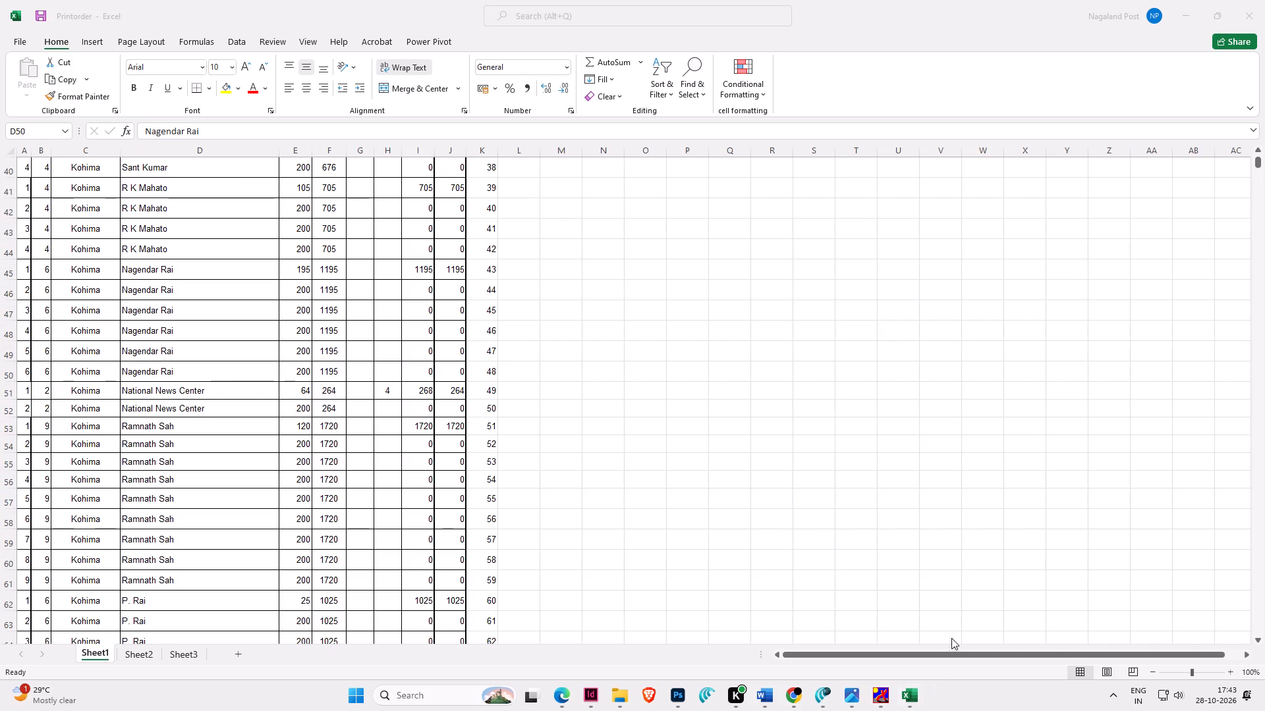
scroll(467, 500, "up", 1)
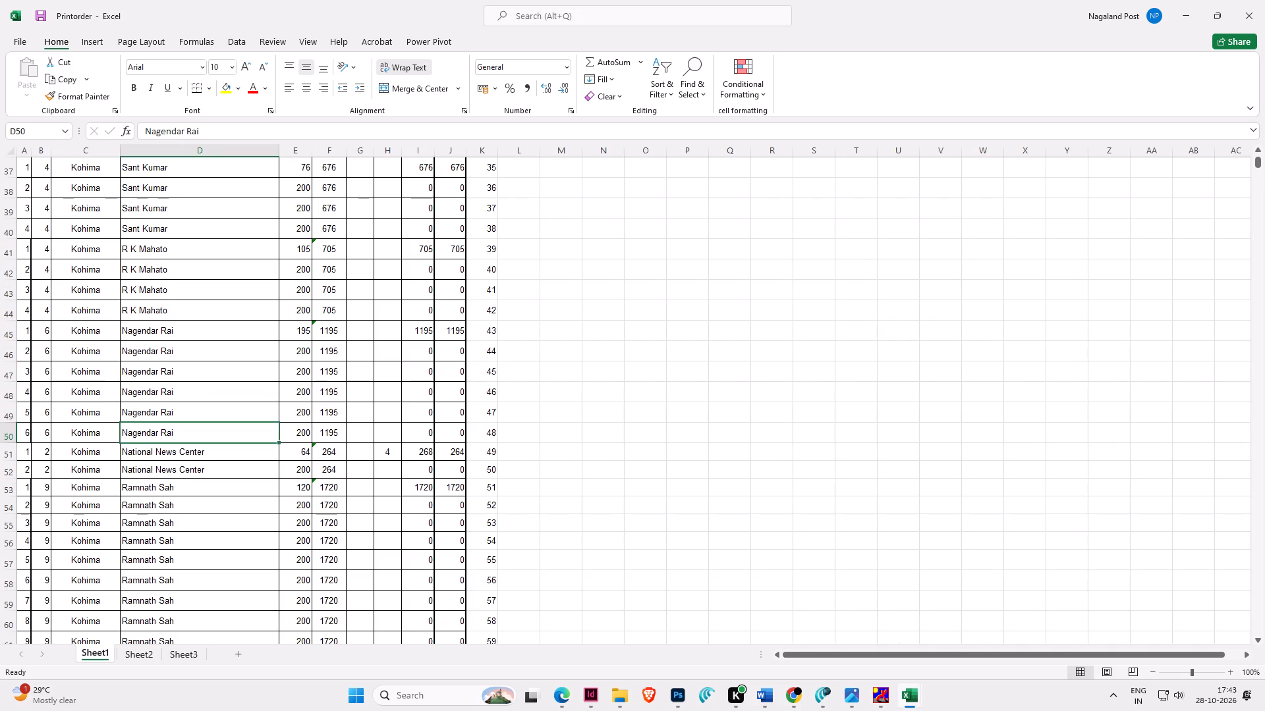
scroll(467, 500, "down", 14)
scroll(467, 500, "up", 1)
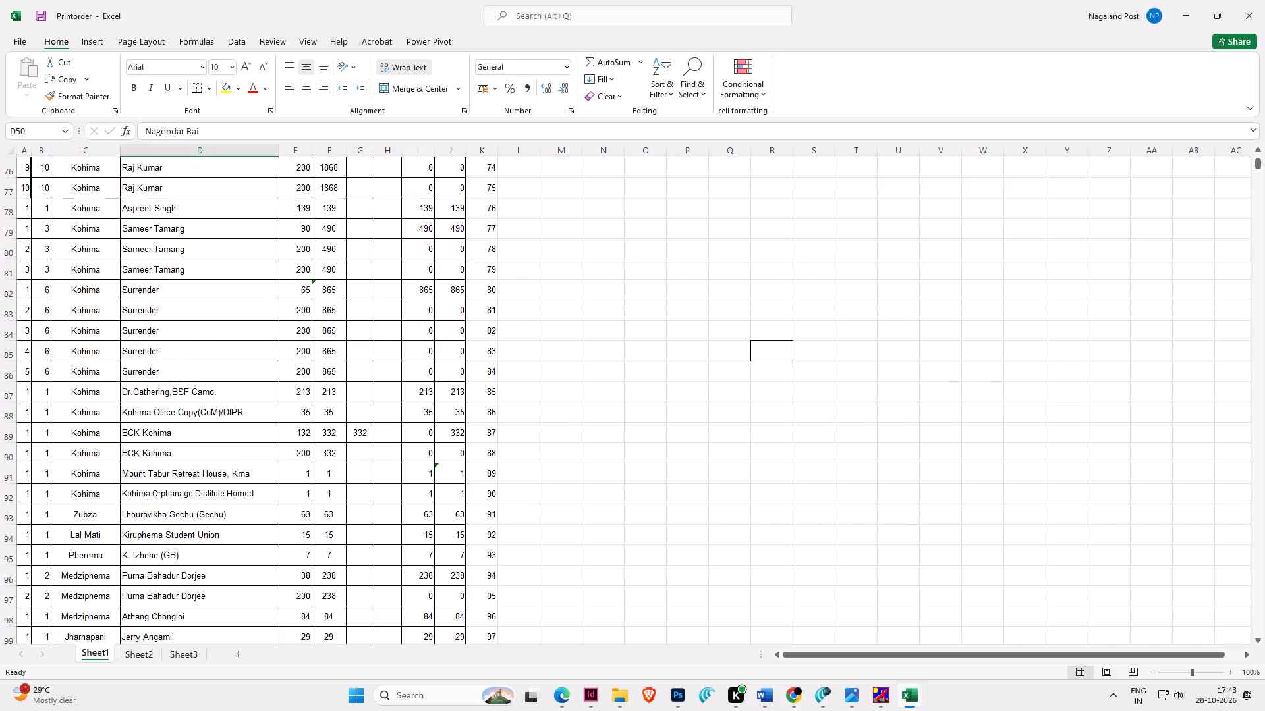
scroll(467, 500, "down", 8)
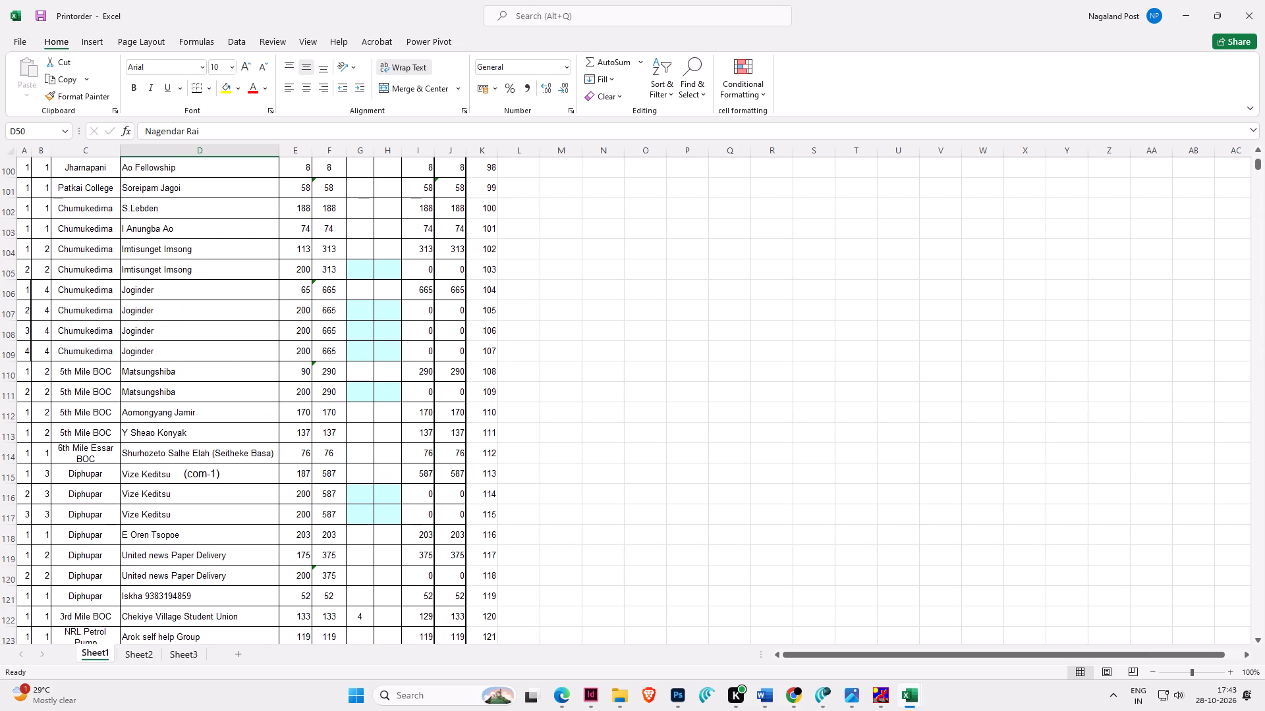
scroll(467, 500, "down", 1)
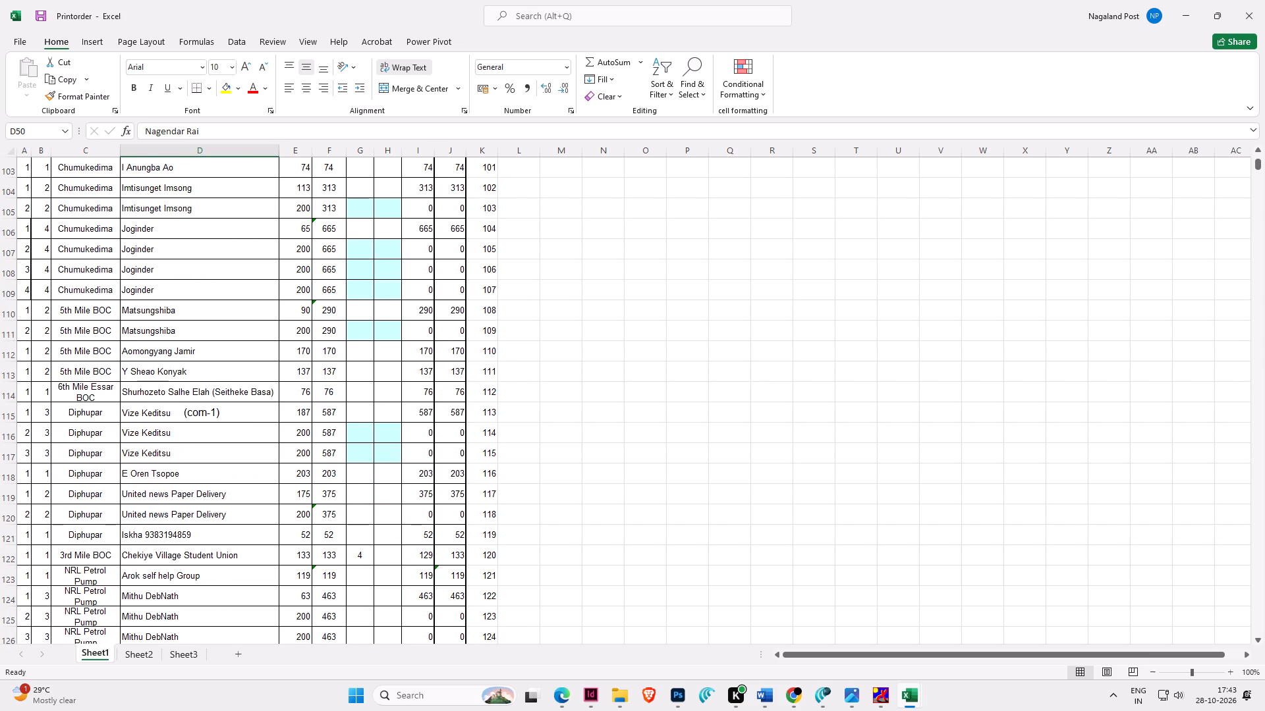
left_click(907, 700)
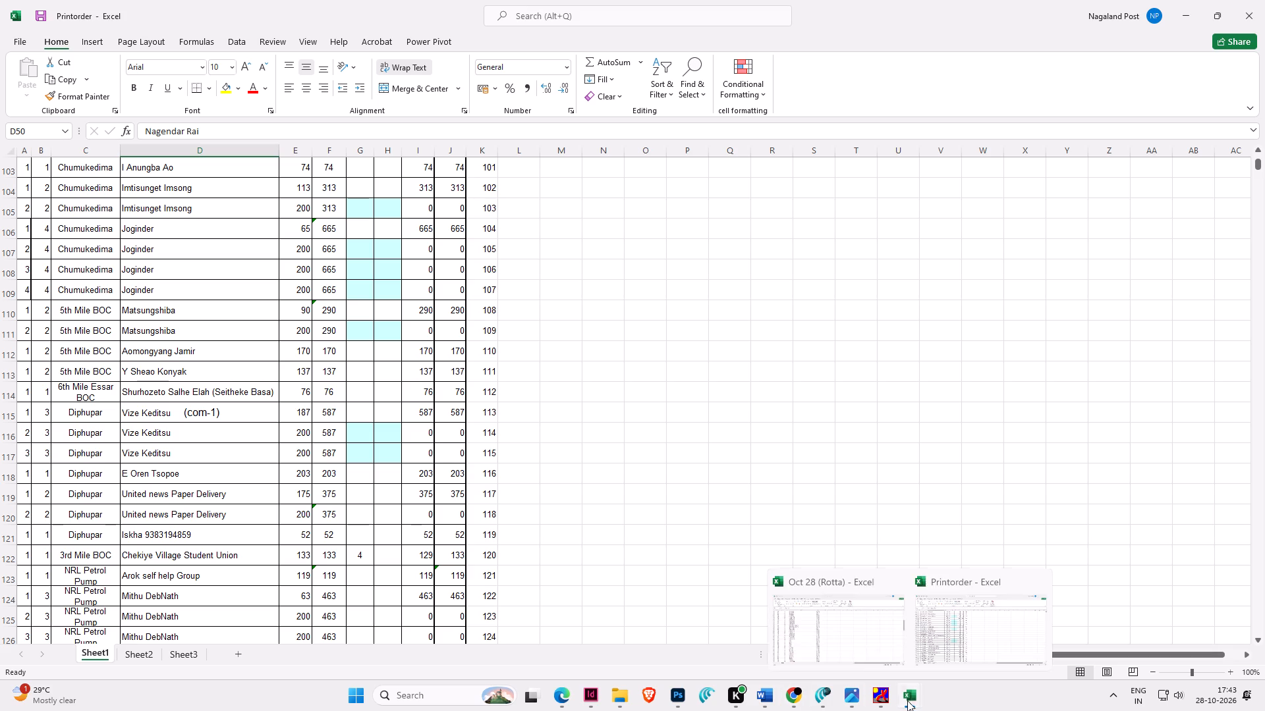
left_click(797, 629)
scroll(260, 538, "down", 10)
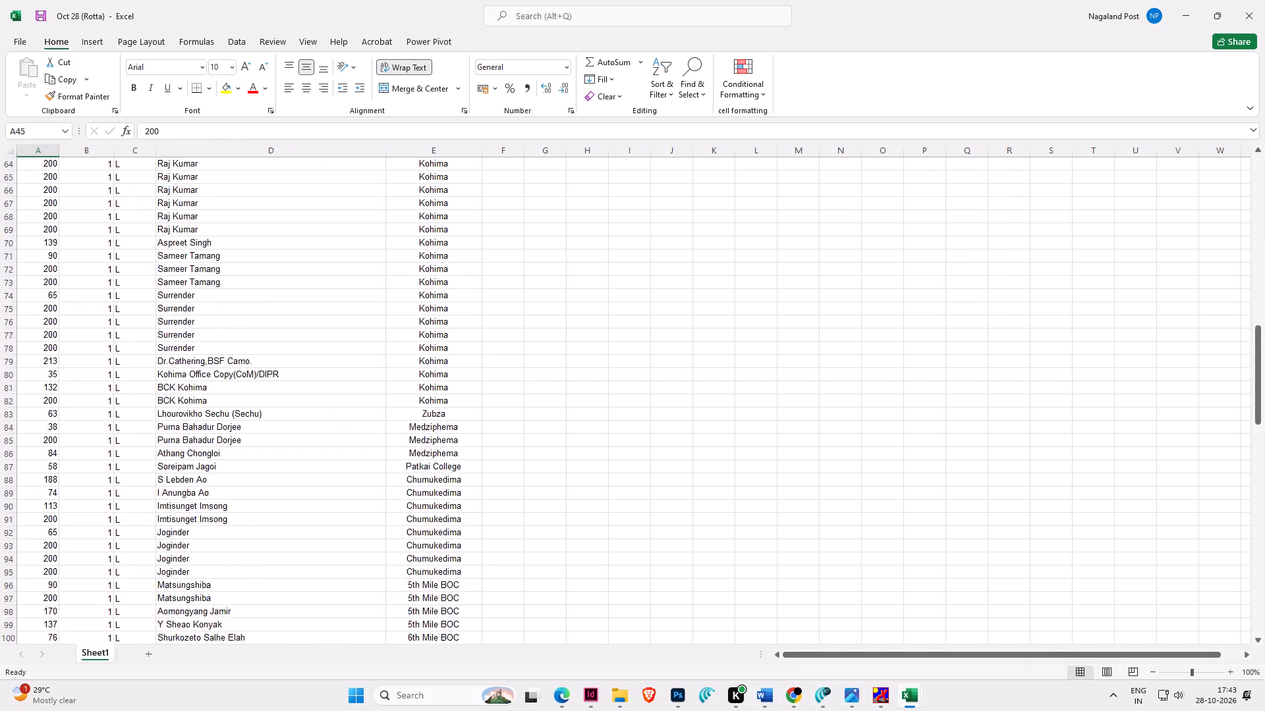
scroll(260, 538, "down", 7)
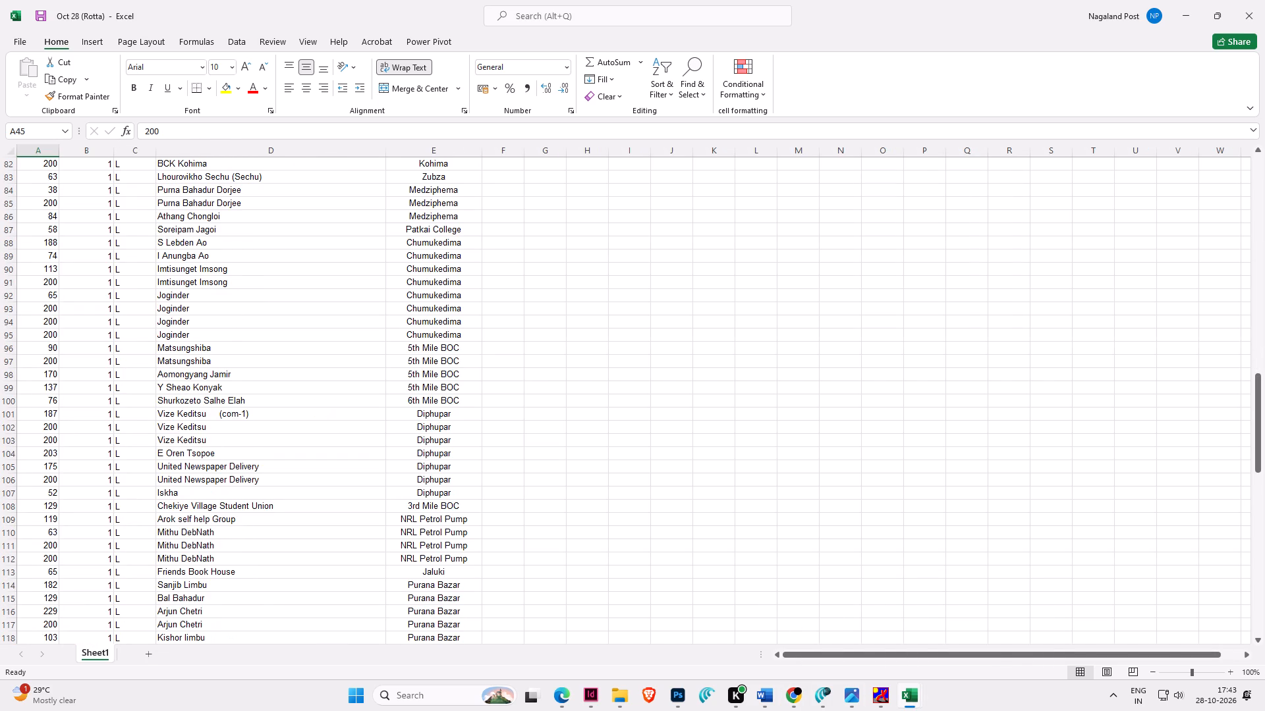
left_click(43, 462)
type("133")
key("Return")
key("ctrl+s")
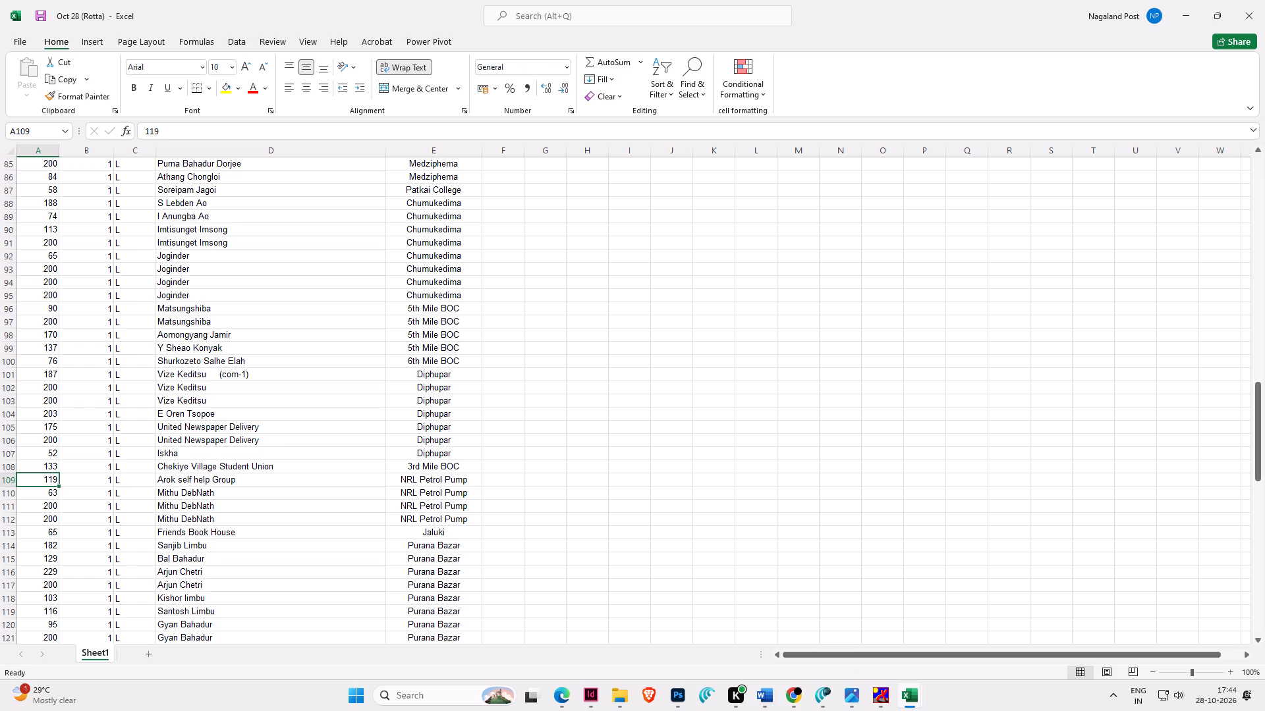
Glance back at Printorder, set the Purana Bazar com -1 row in Oct 28 (Rotta) to 100 copies, then save and close Oct 28 (Rotta).
left_click(913, 699)
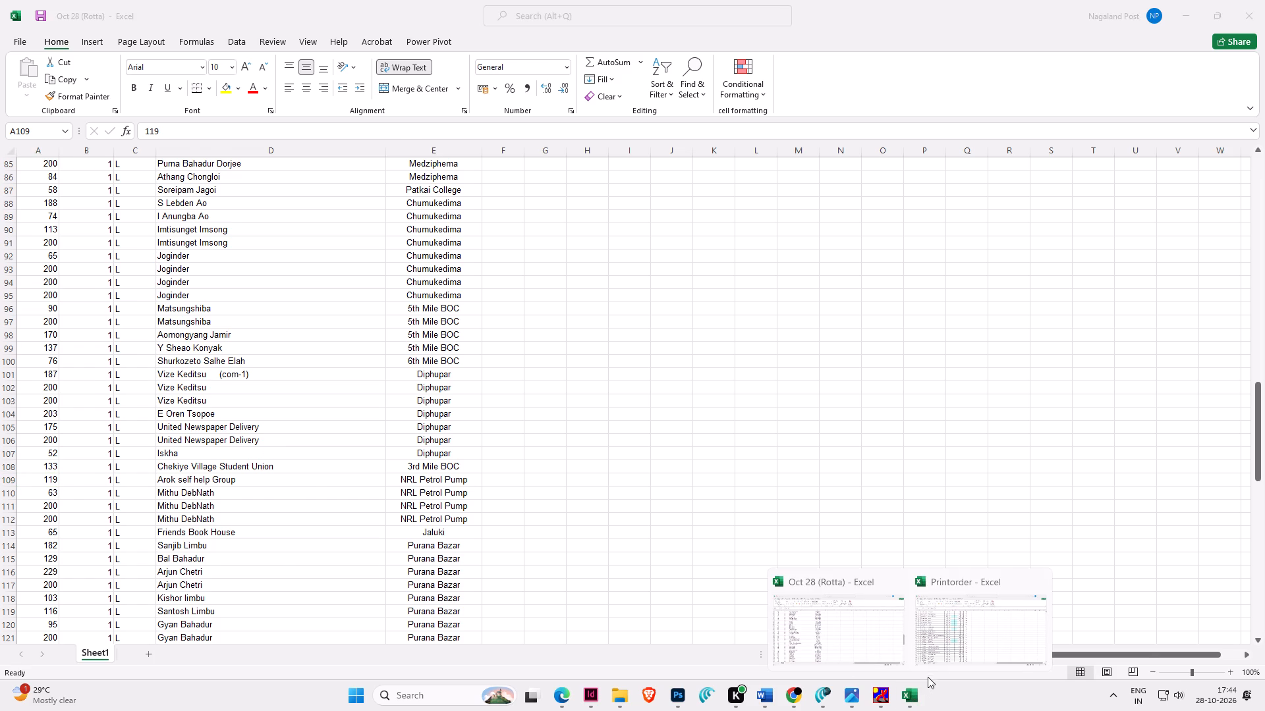
left_click(940, 648)
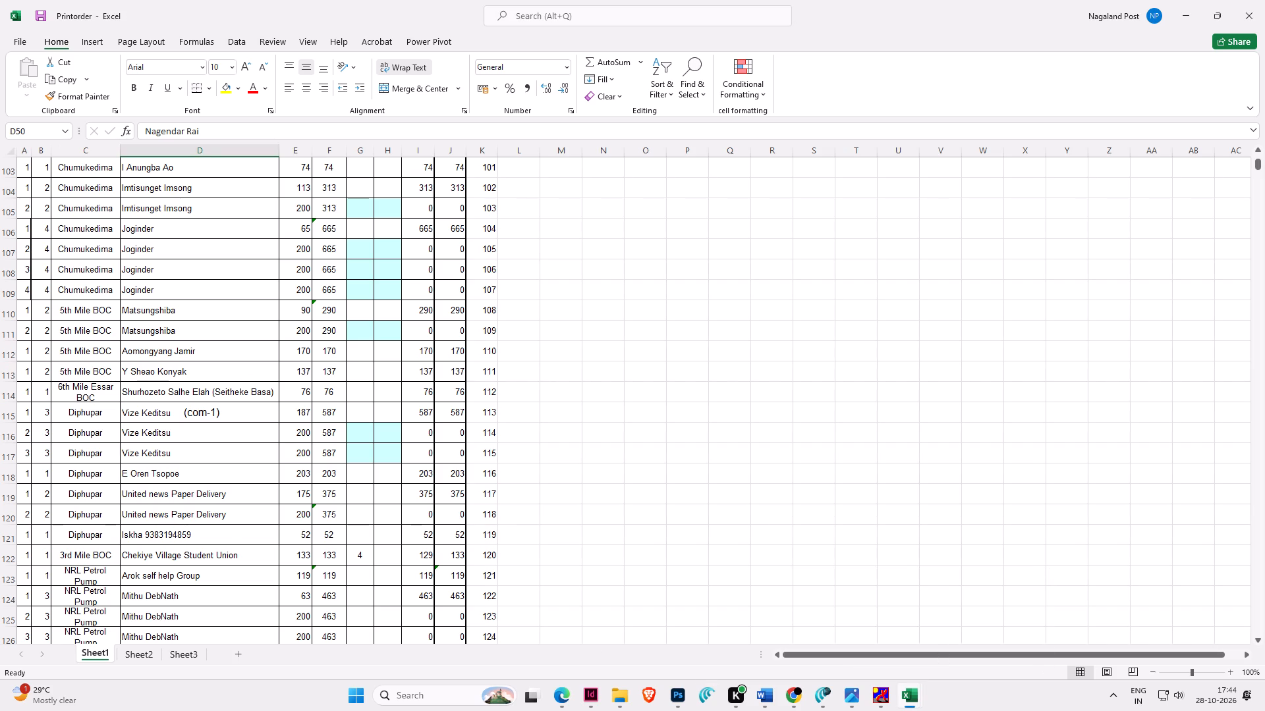
left_click(901, 693)
left_click(806, 631)
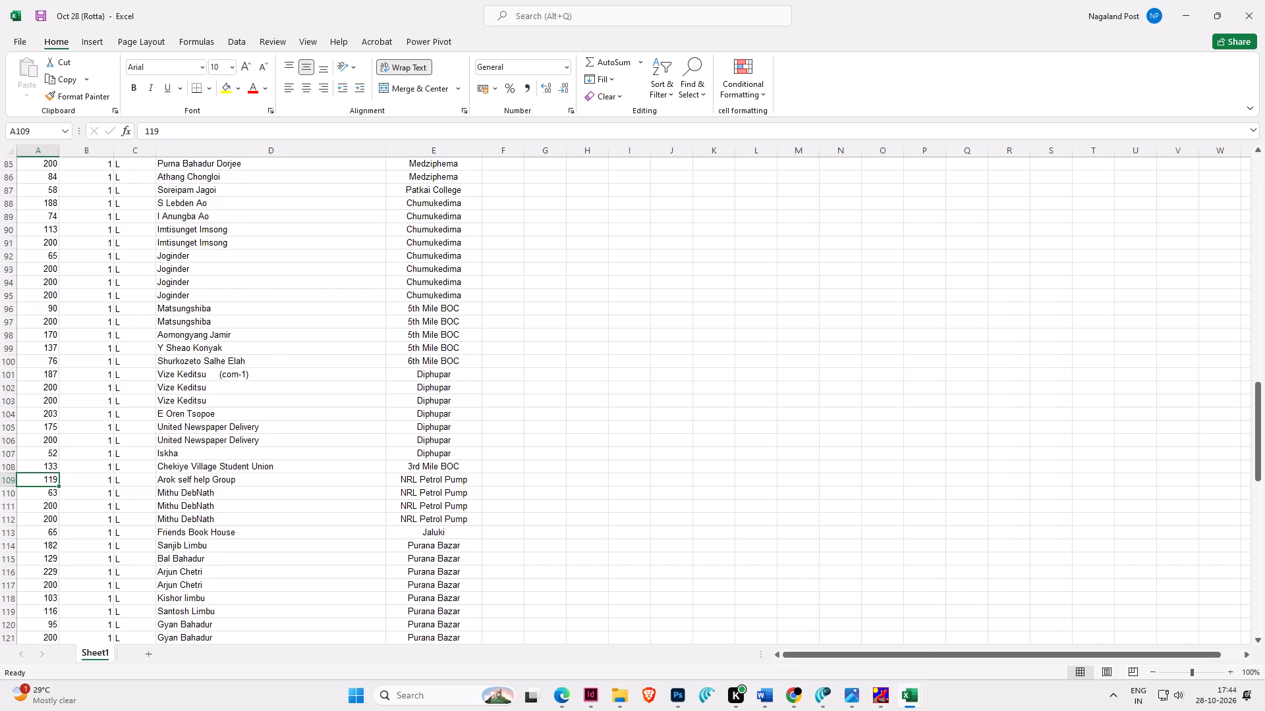
scroll(263, 537, "down", 3)
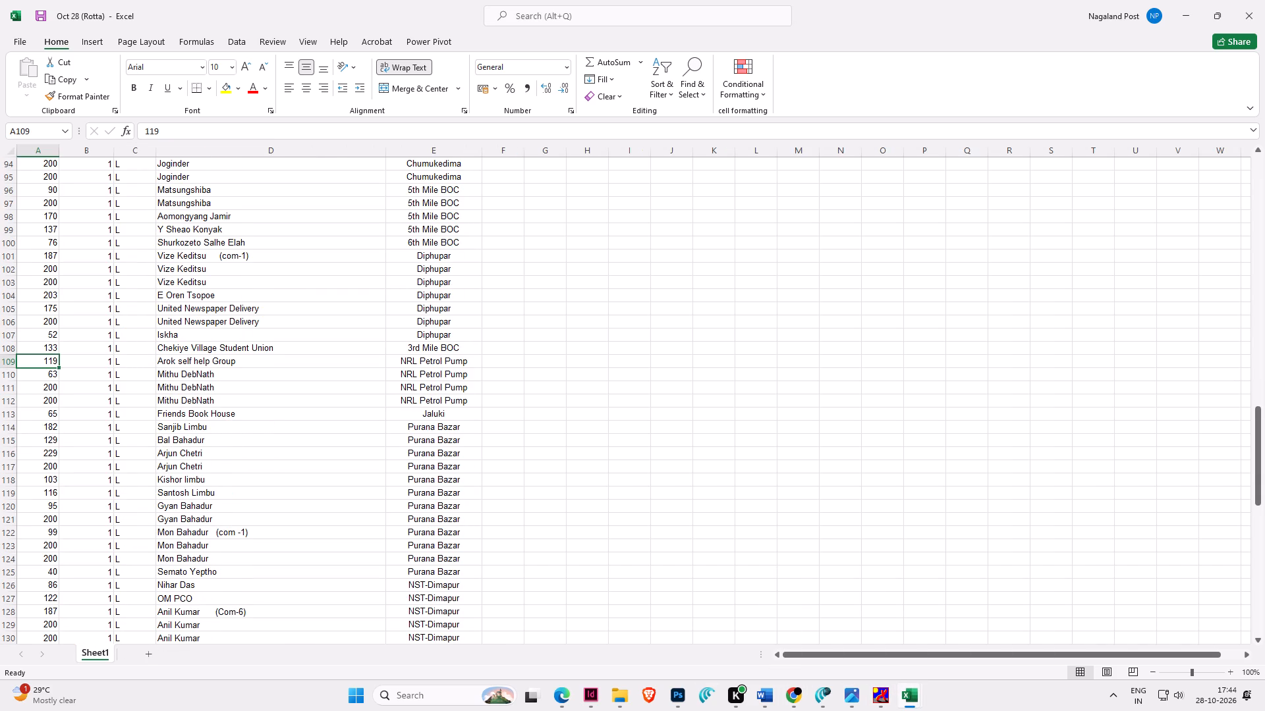
left_click(41, 533)
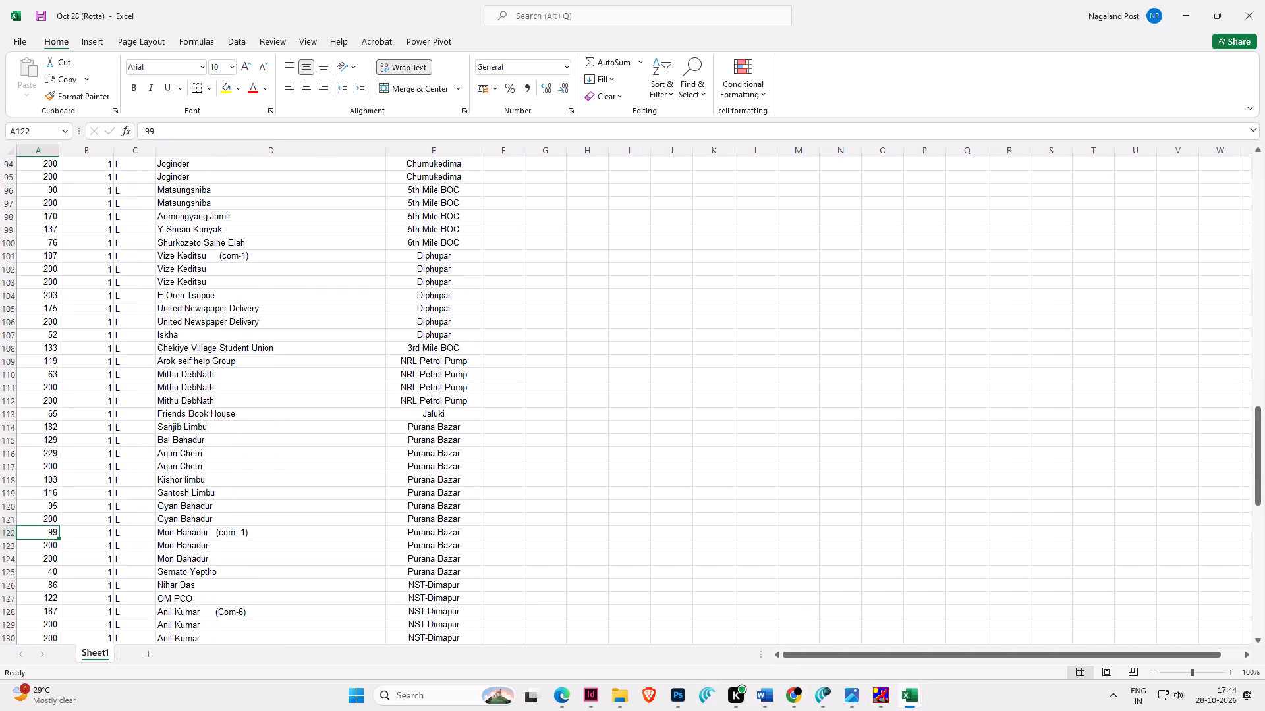
type("100")
key("Return")
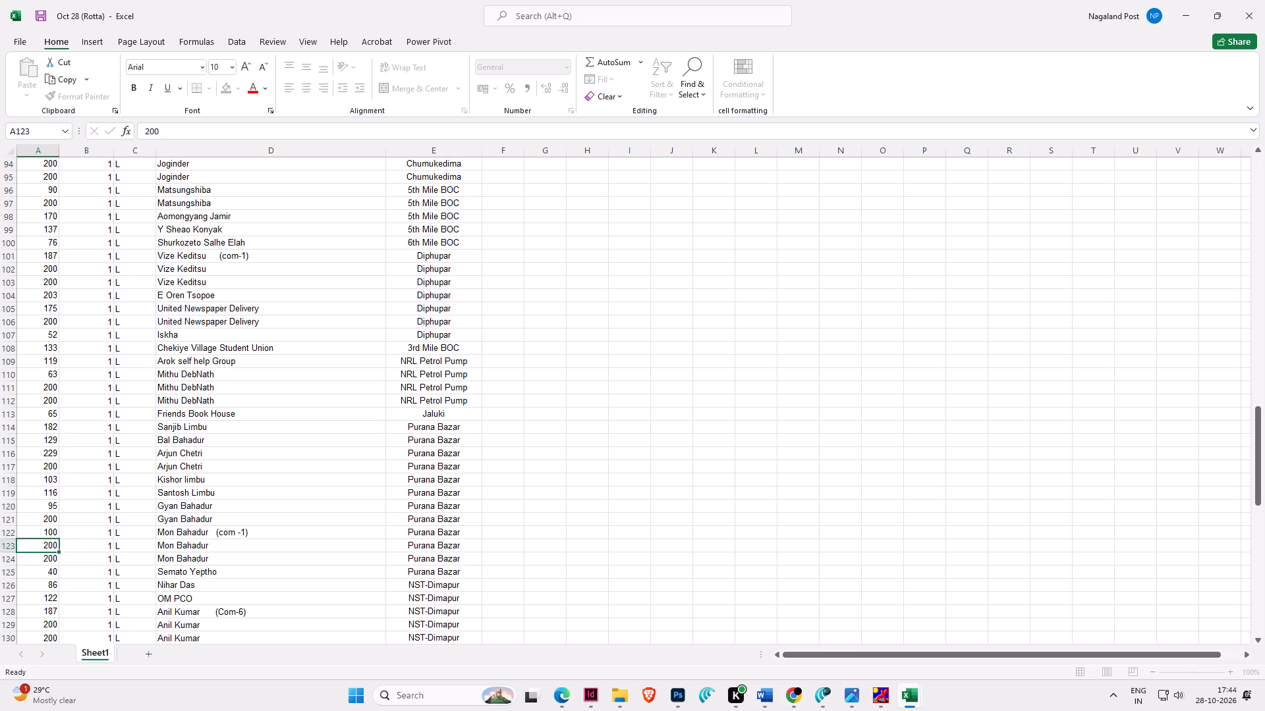
key("ctrl+s")
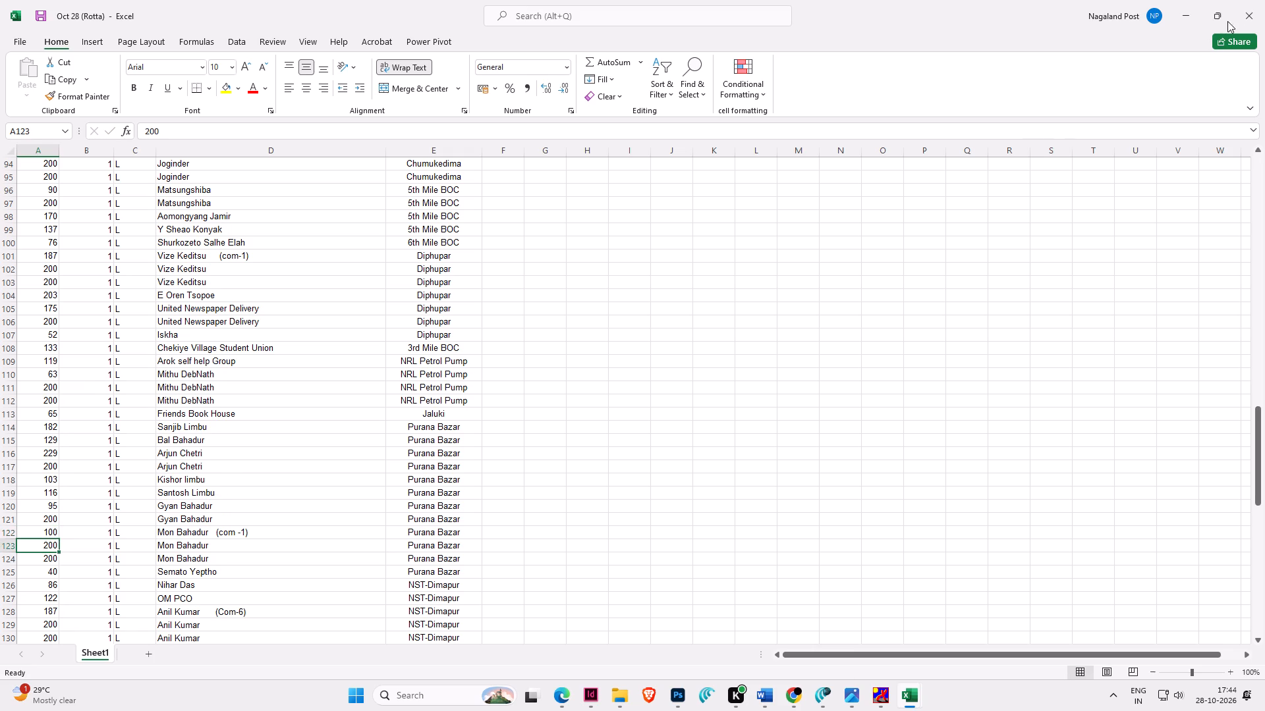
left_click(1245, 14)
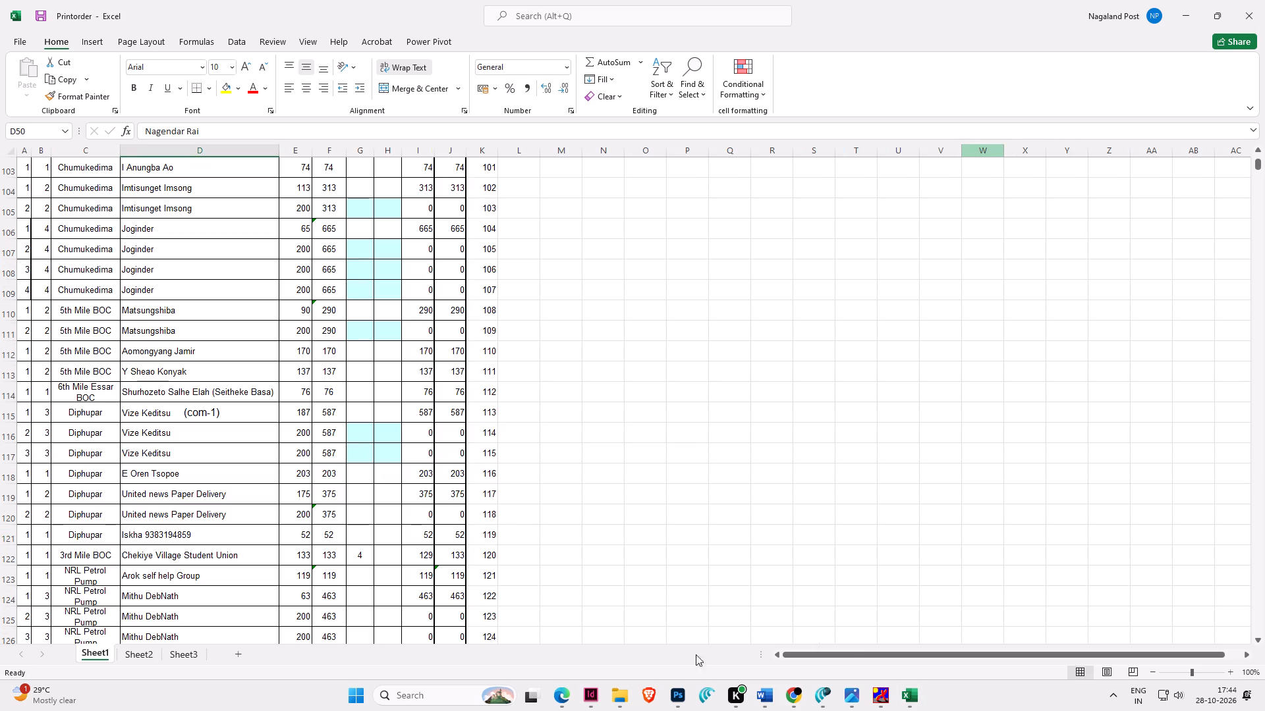
Switch to the Oct 29 folder in File Explorer, go up to the USB drive's root and open the Oct 28 (Manugraph) workbook.
left_click(613, 693)
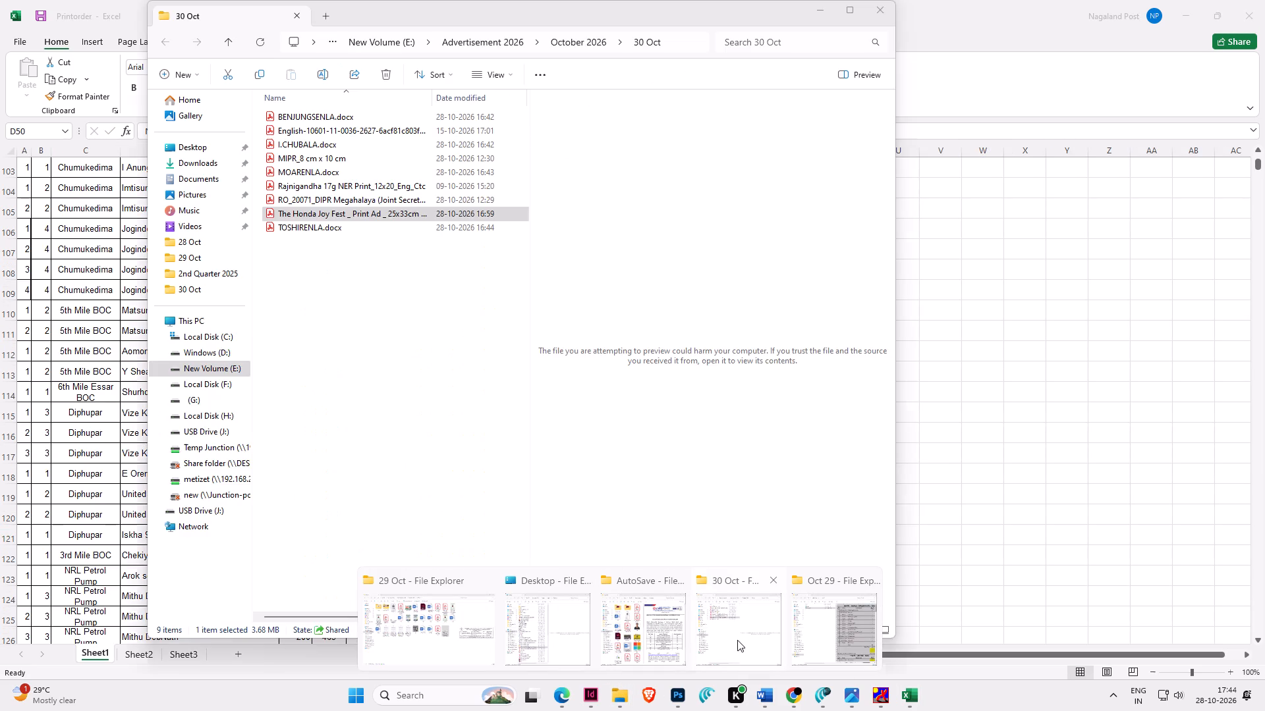
left_click(820, 623)
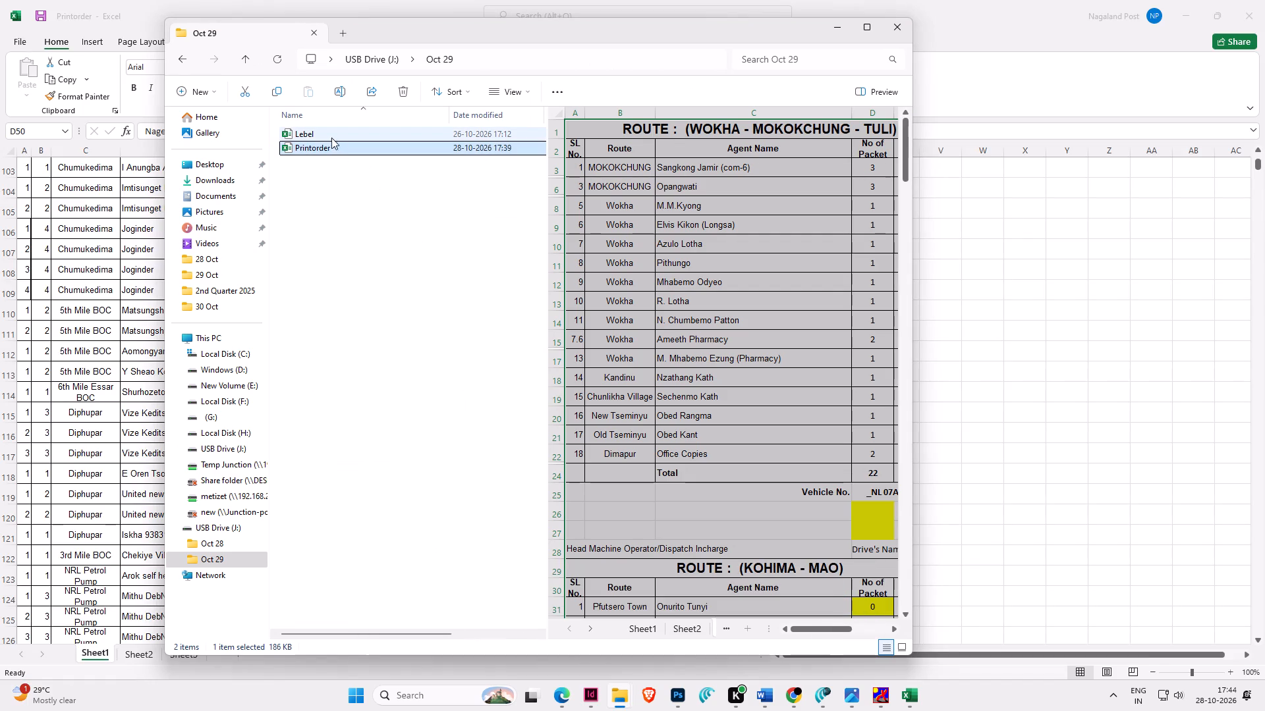
left_click(374, 255)
key("BackSpace")
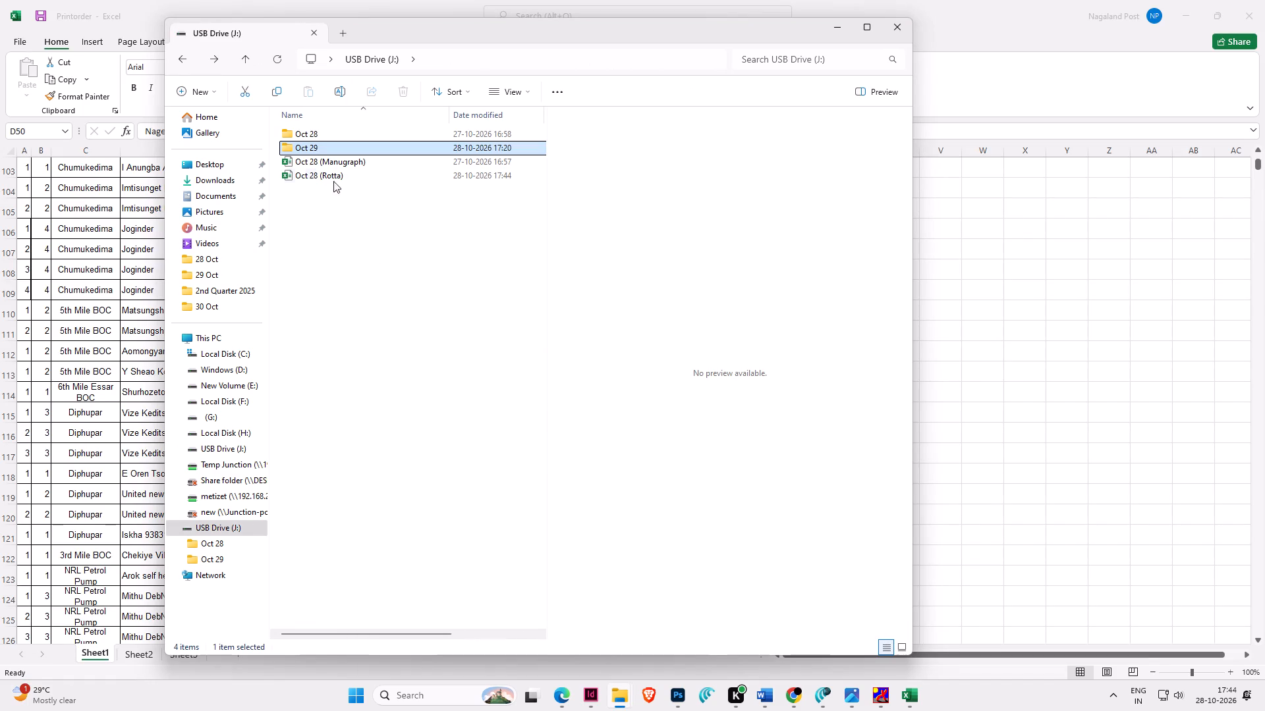
double_click(329, 155)
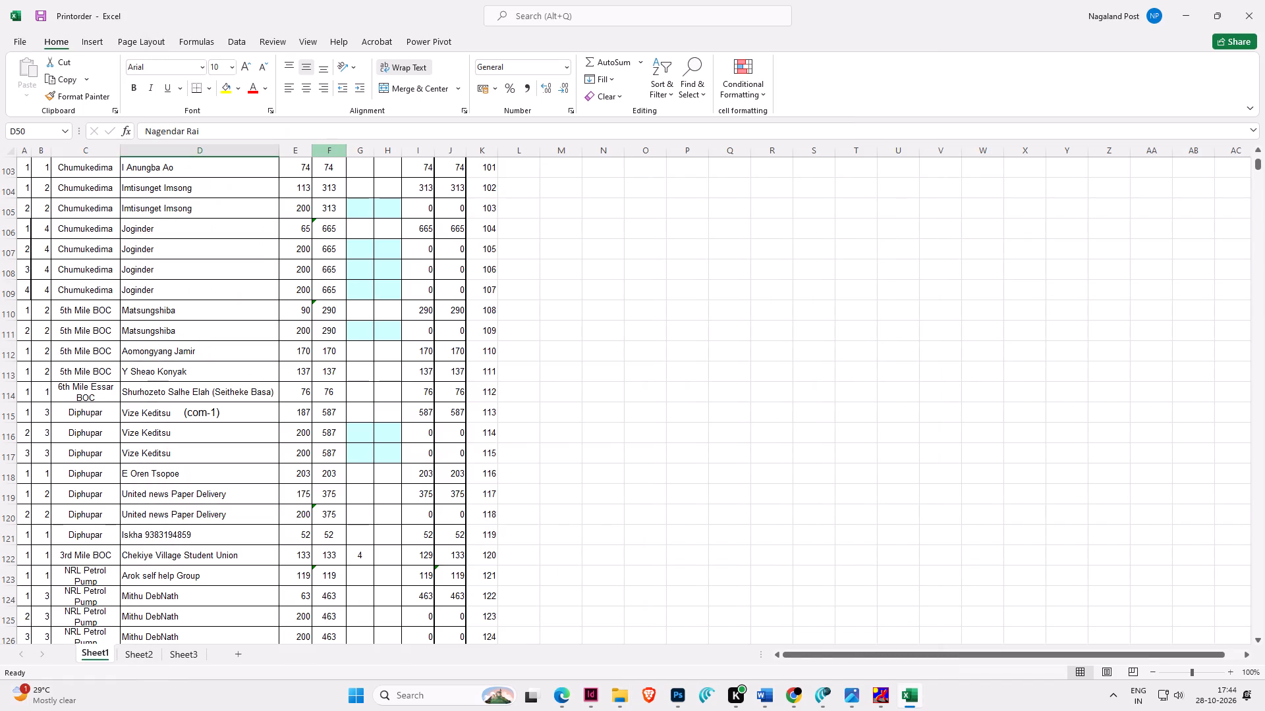
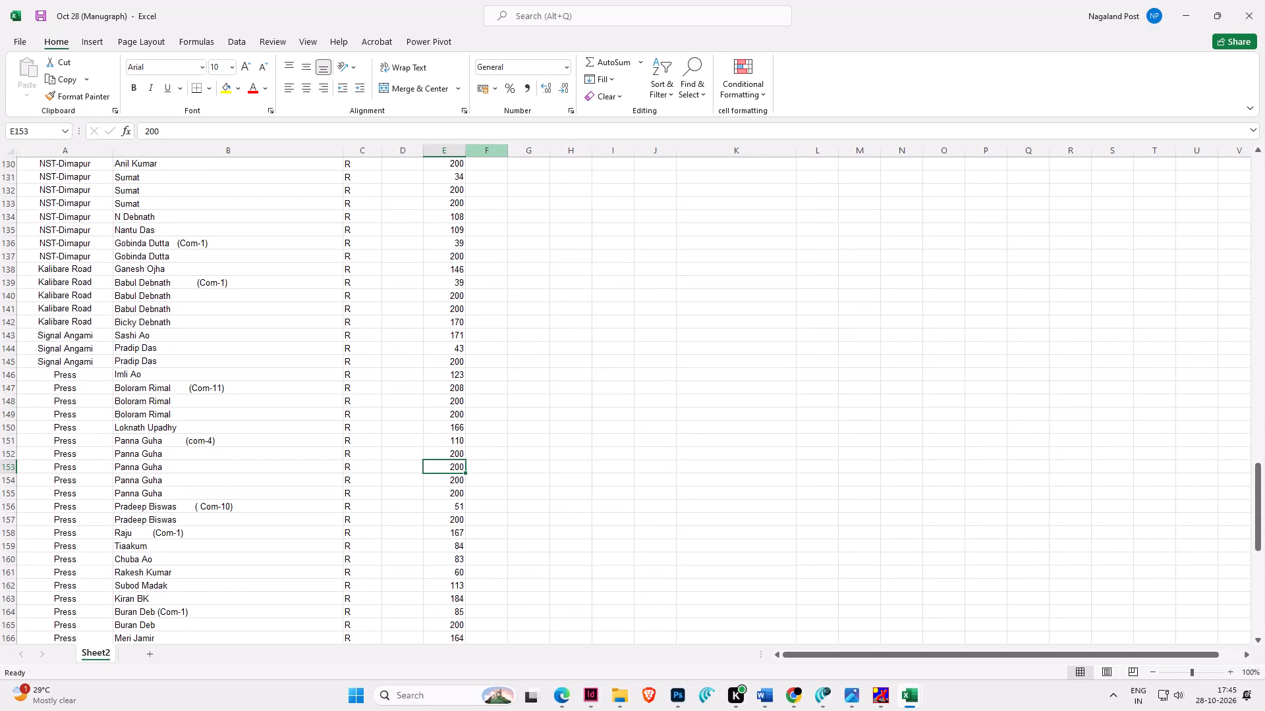
Set the Purana Bazar com -1 row in Oct 28 (Manugraph) to 100 copies.
scroll(365, 342, "up", 7)
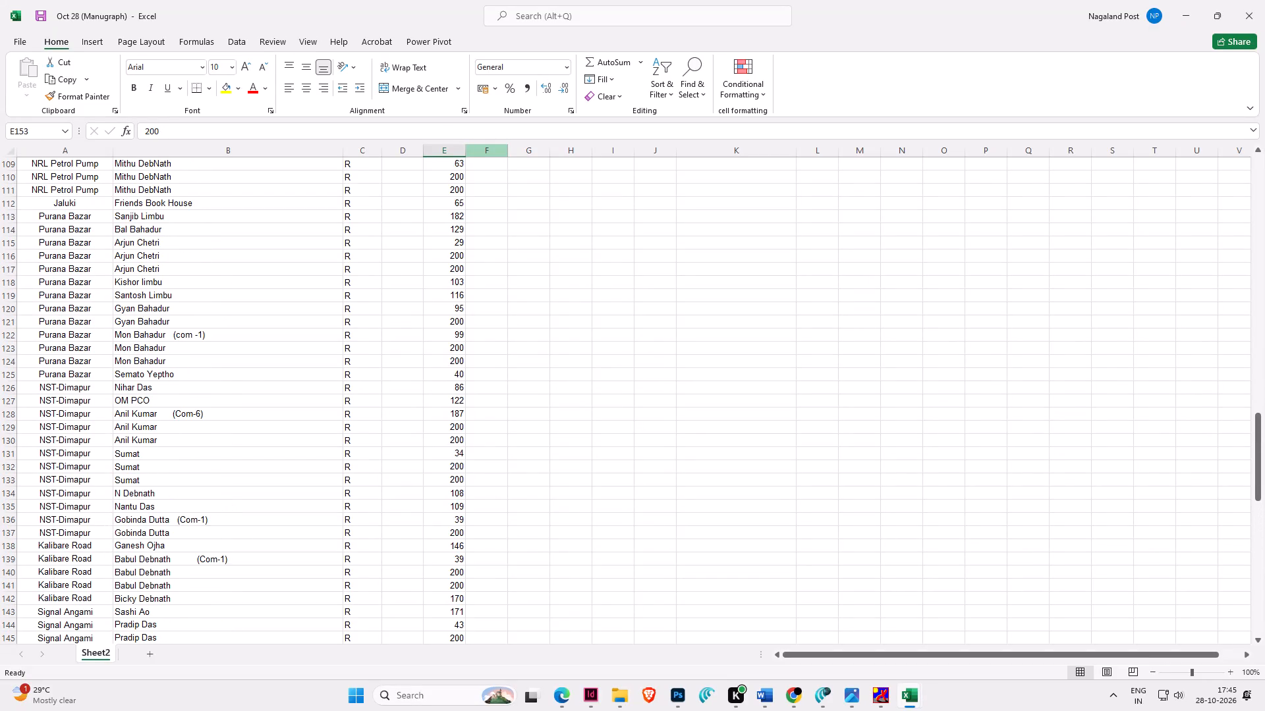
left_click(452, 333)
type("100")
key("Return")
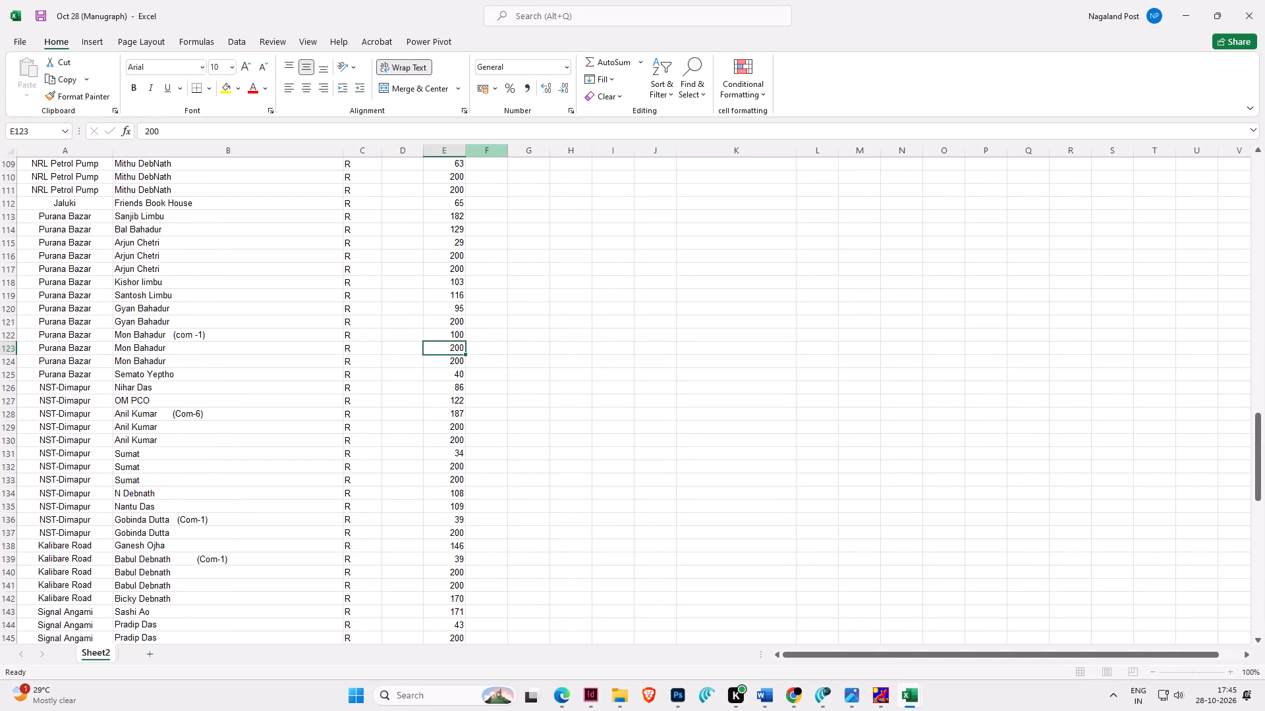
Set the Chekiye Village Student Union row at 3rd Mile BOC to 133 copies.
scroll(242, 302, "up", 3)
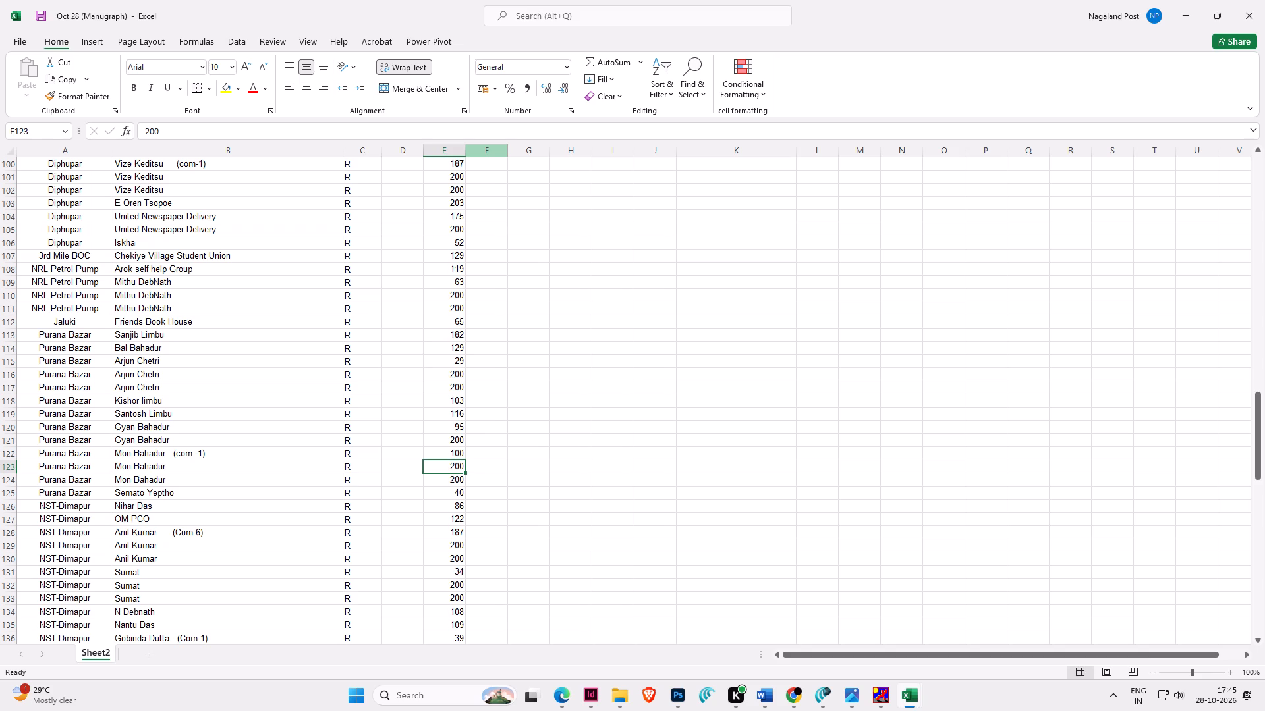
left_click(448, 255)
type("133")
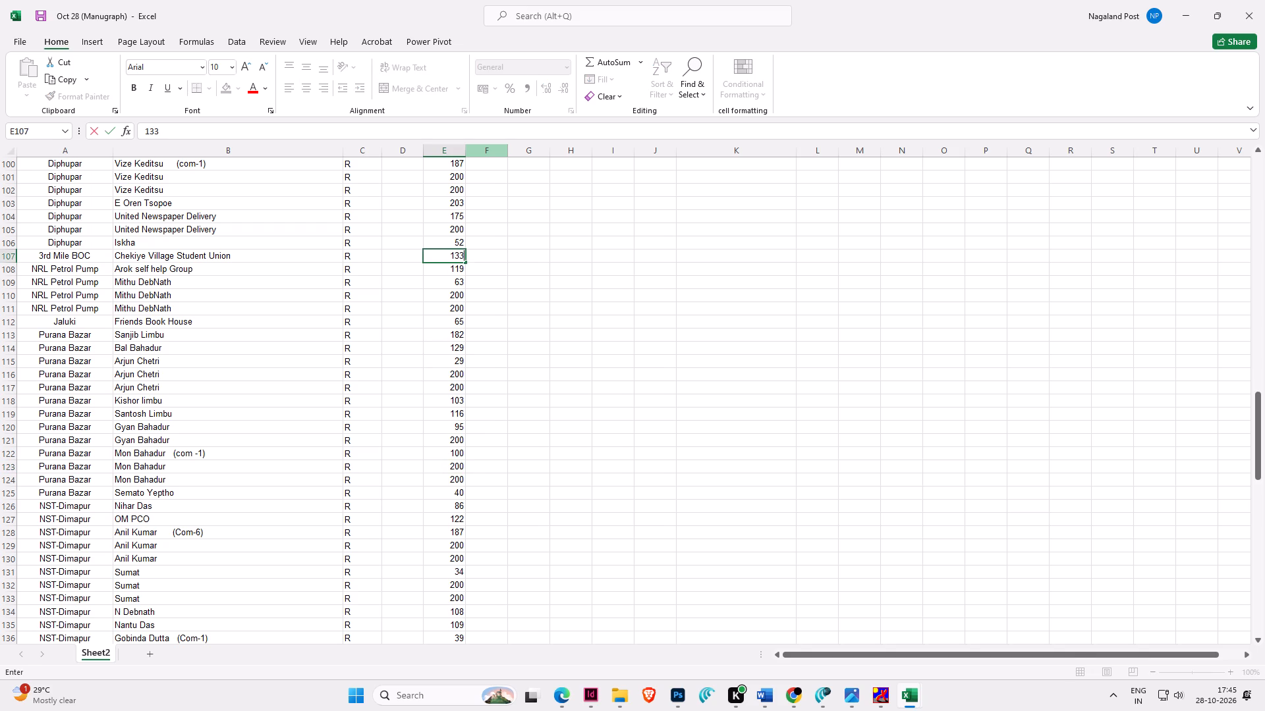
key("Return")
Set the first National News Agency row under Kohima to 64 copies.
scroll(370, 288, "up", 4)
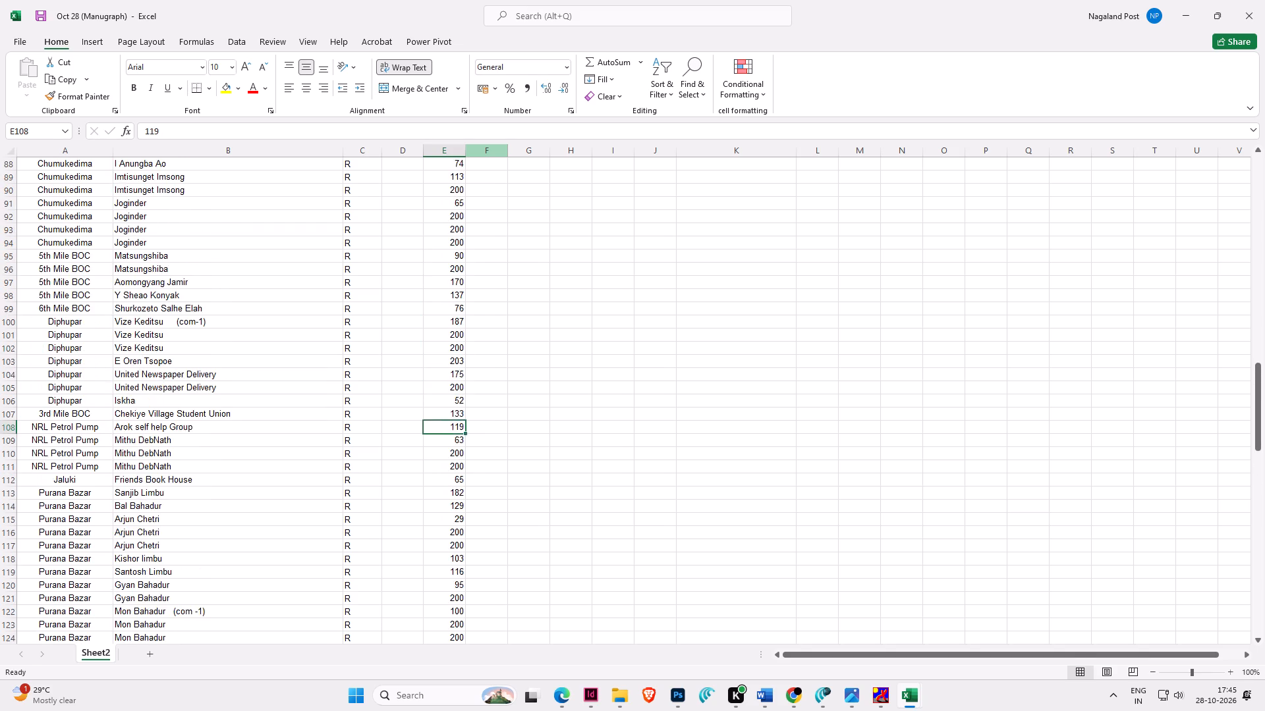
scroll(370, 288, "up", 5)
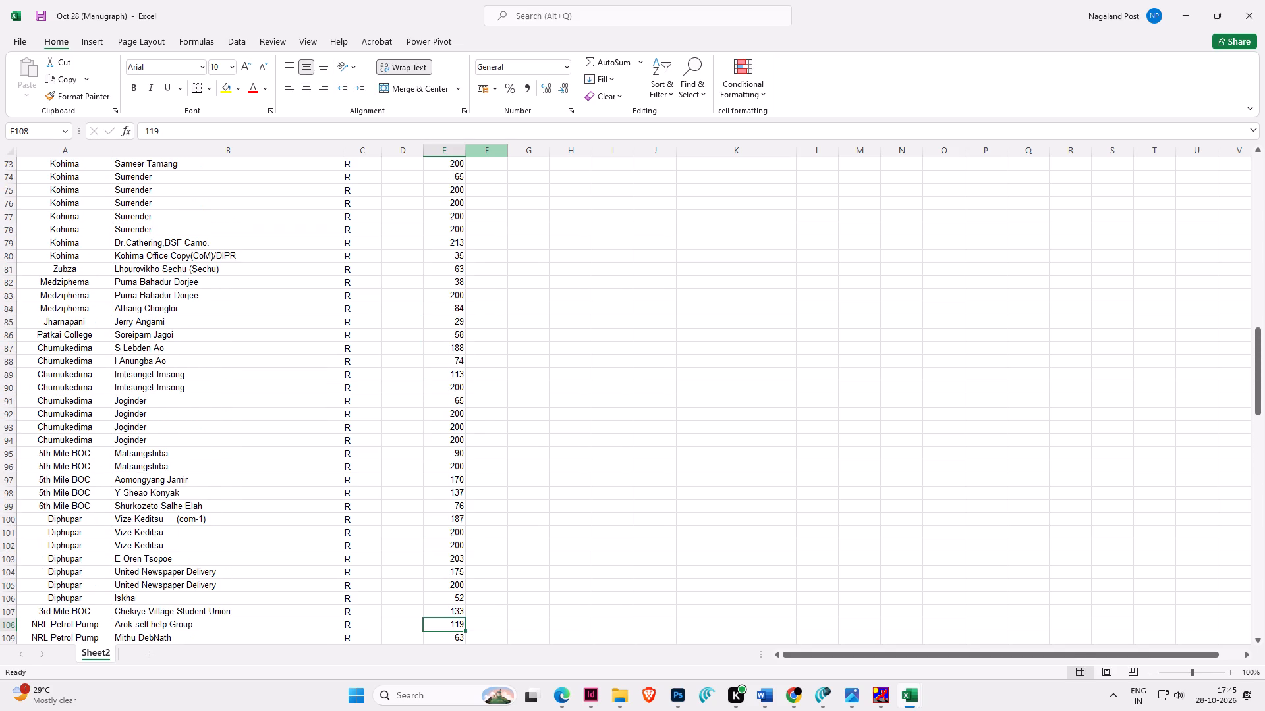
scroll(370, 288, "up", 10)
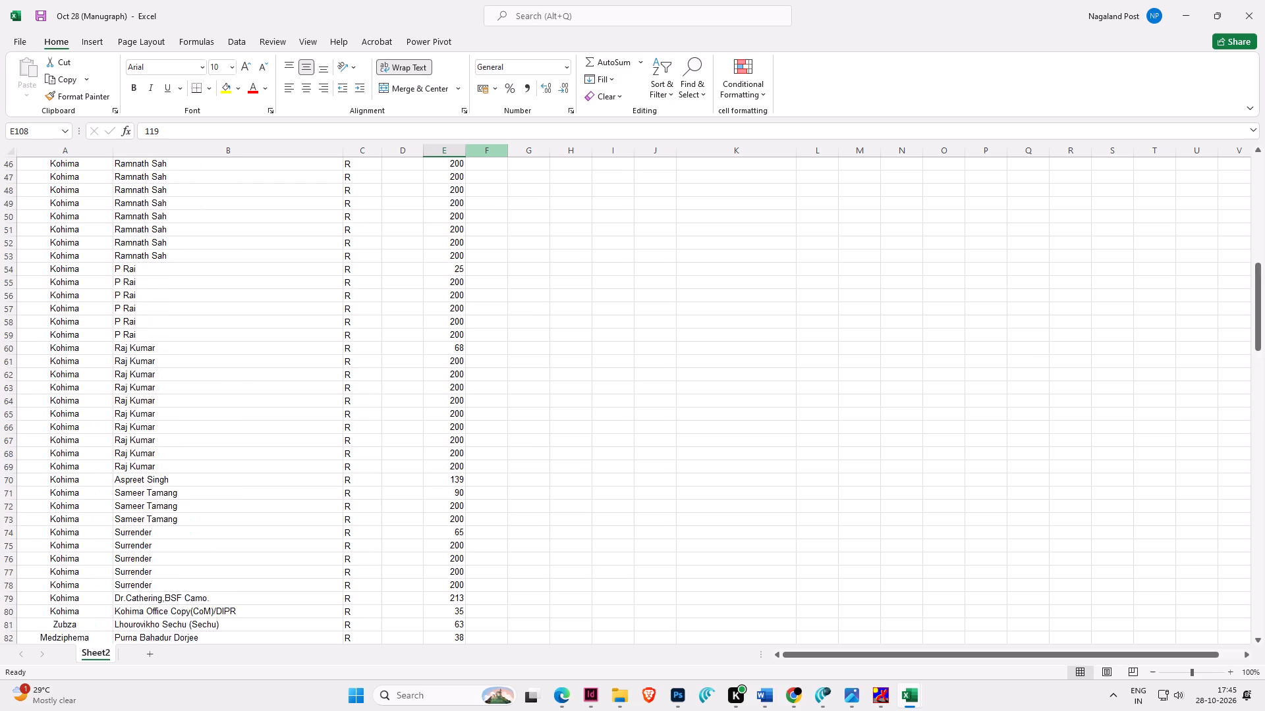
scroll(370, 288, "up", 5)
left_click(451, 361)
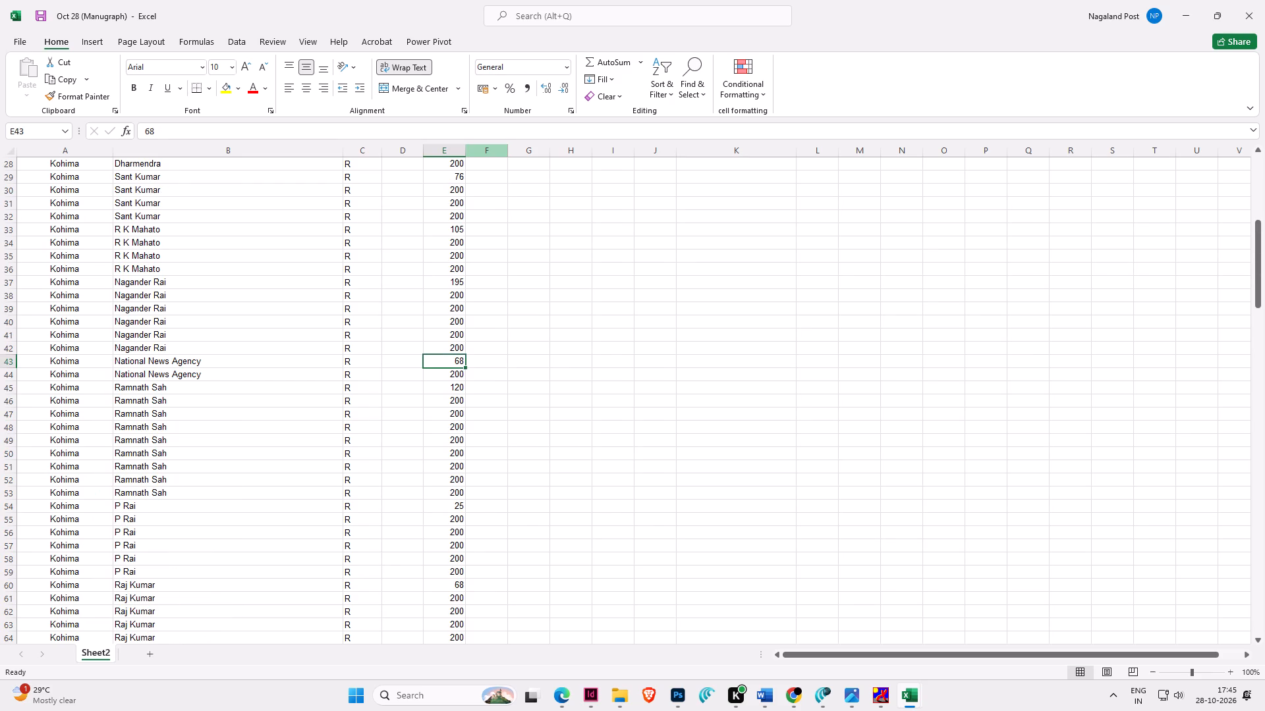
type("64")
key("Return")
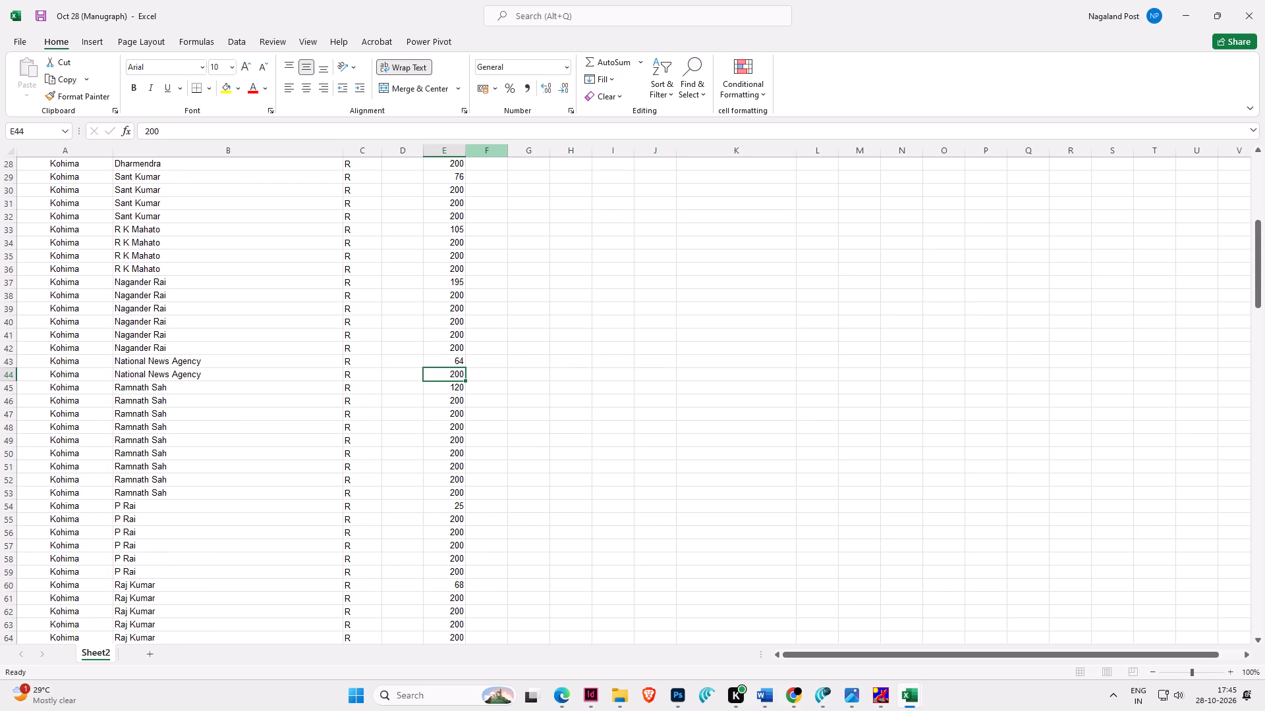
Insert a row above Zubza, fill it down from the Kohima Office Copy row, rename it BCK Kohima and set 132 copies.
scroll(507, 336, "down", 5)
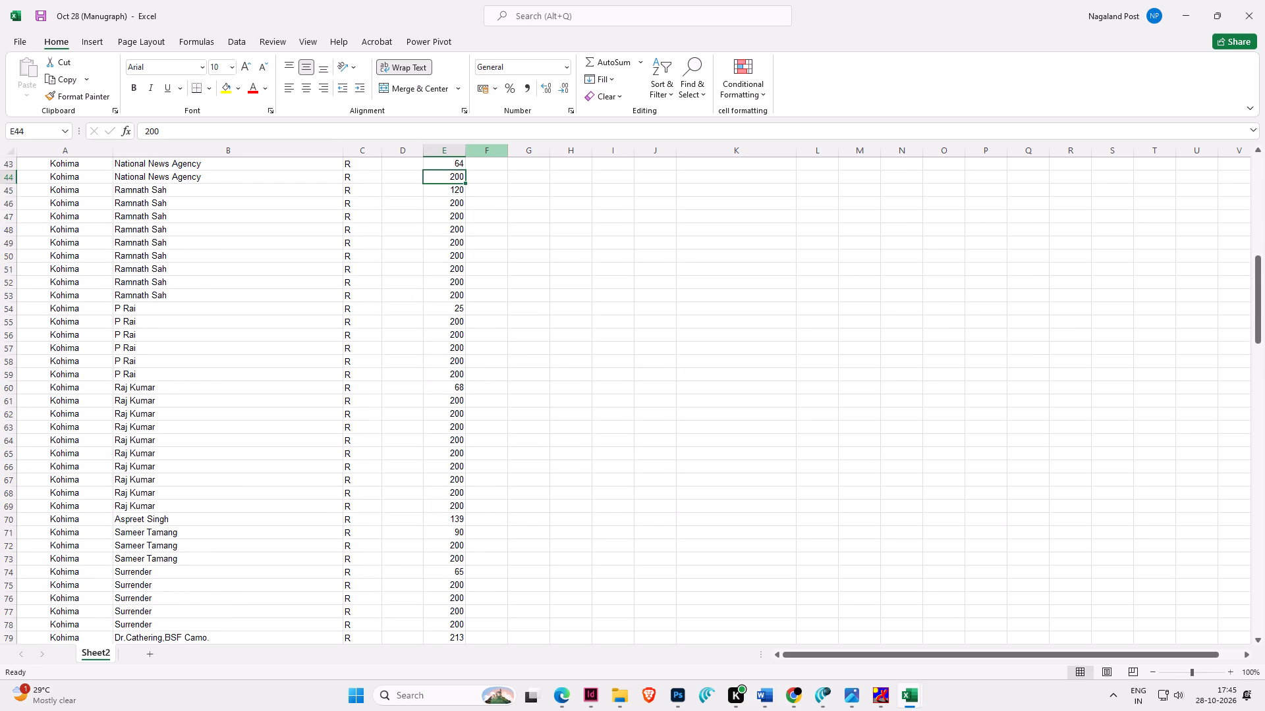
scroll(507, 336, "down", 3)
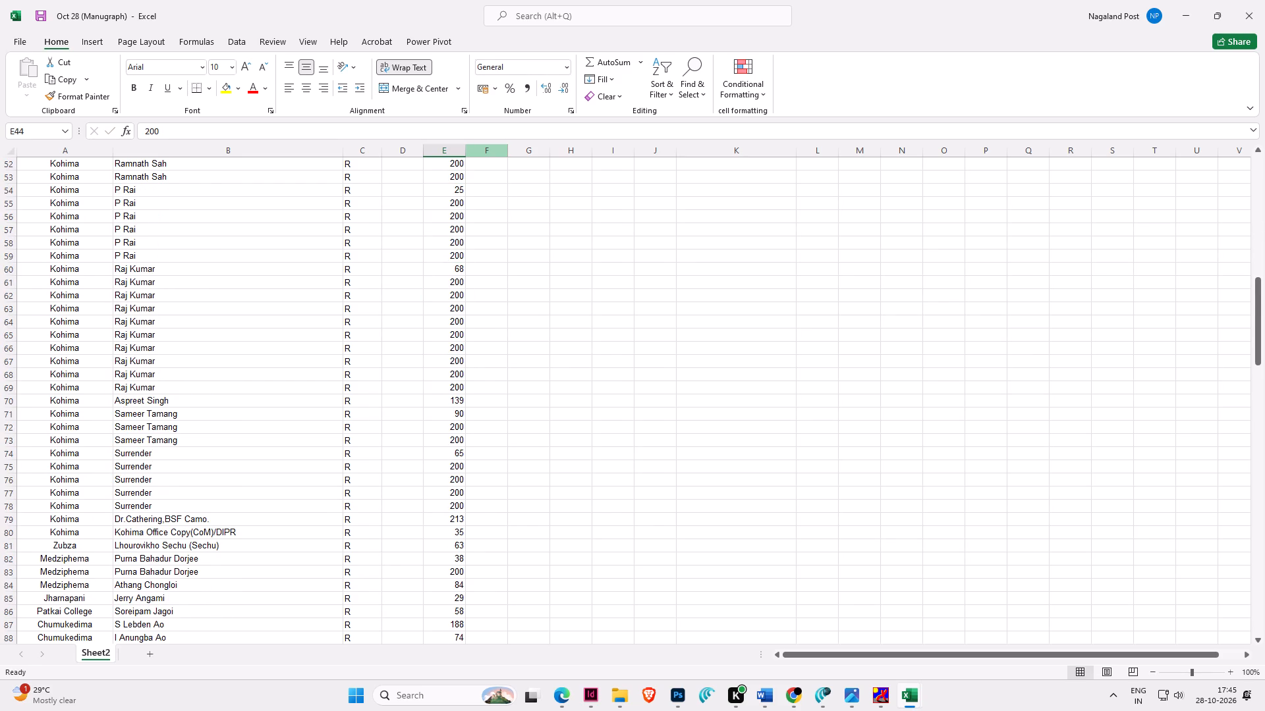
left_click(10, 546)
right_click(10, 546)
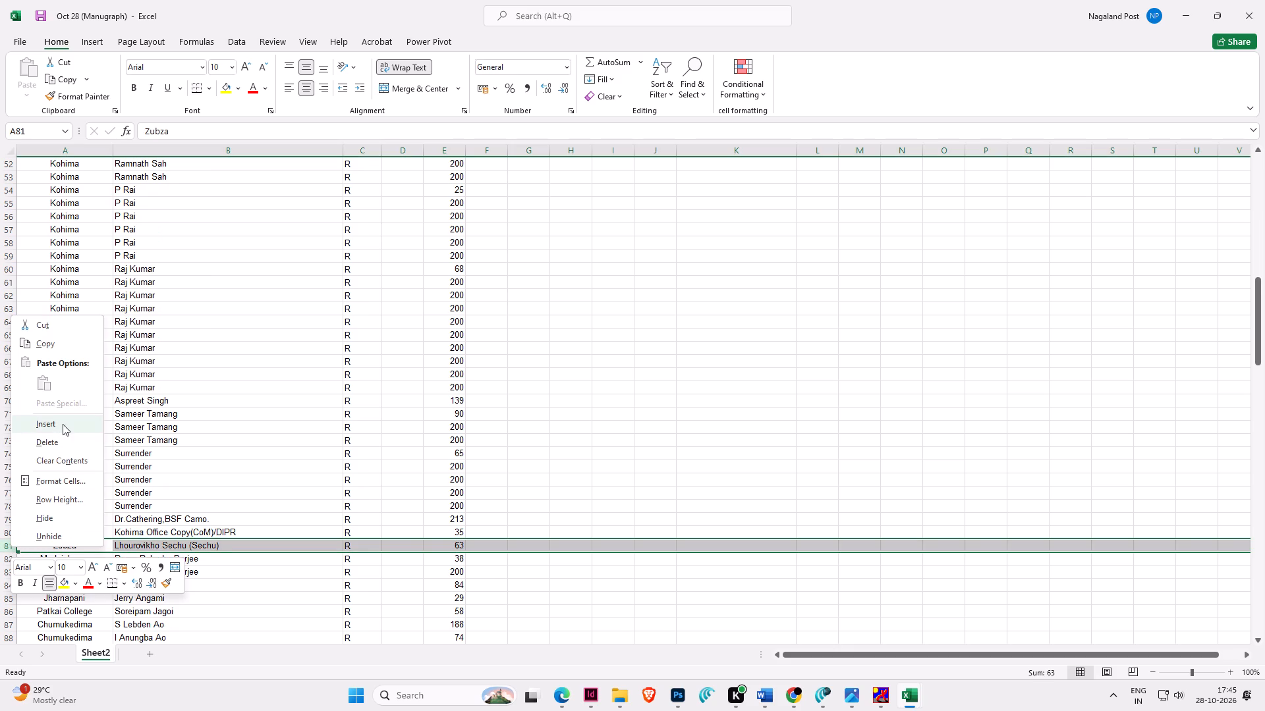
left_click(63, 424)
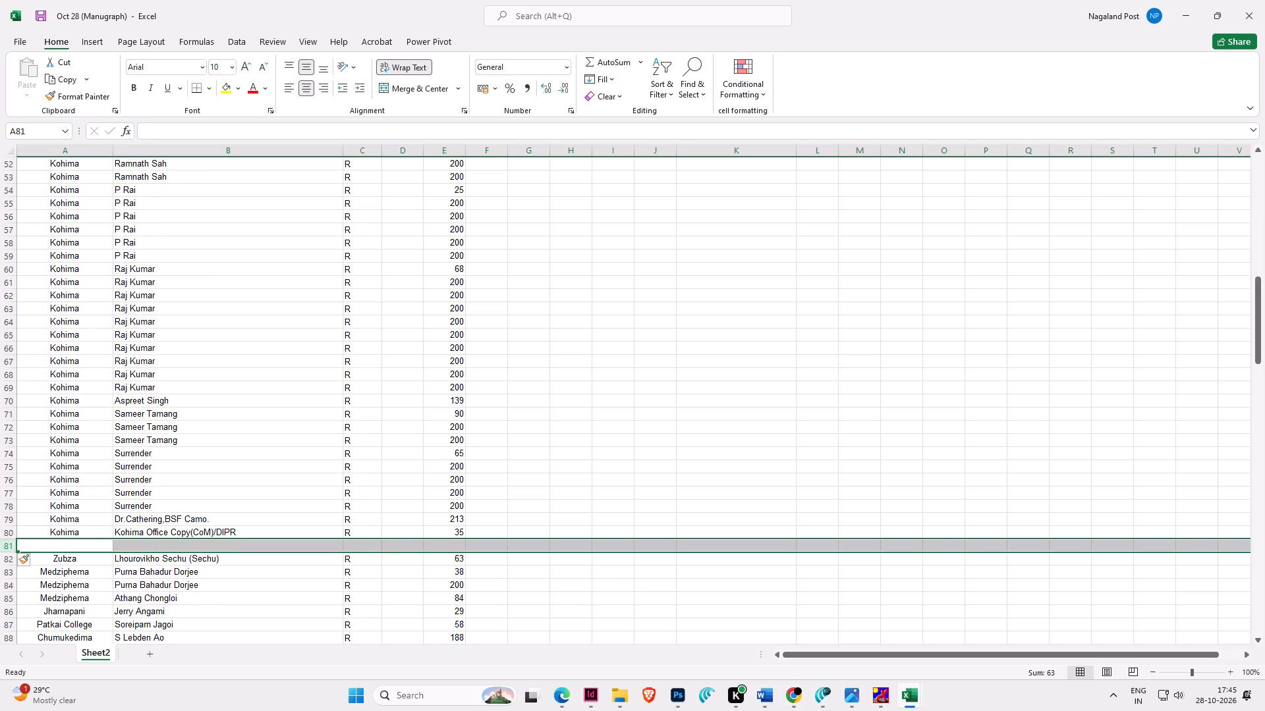
key("ctrl+d")
left_click(154, 544)
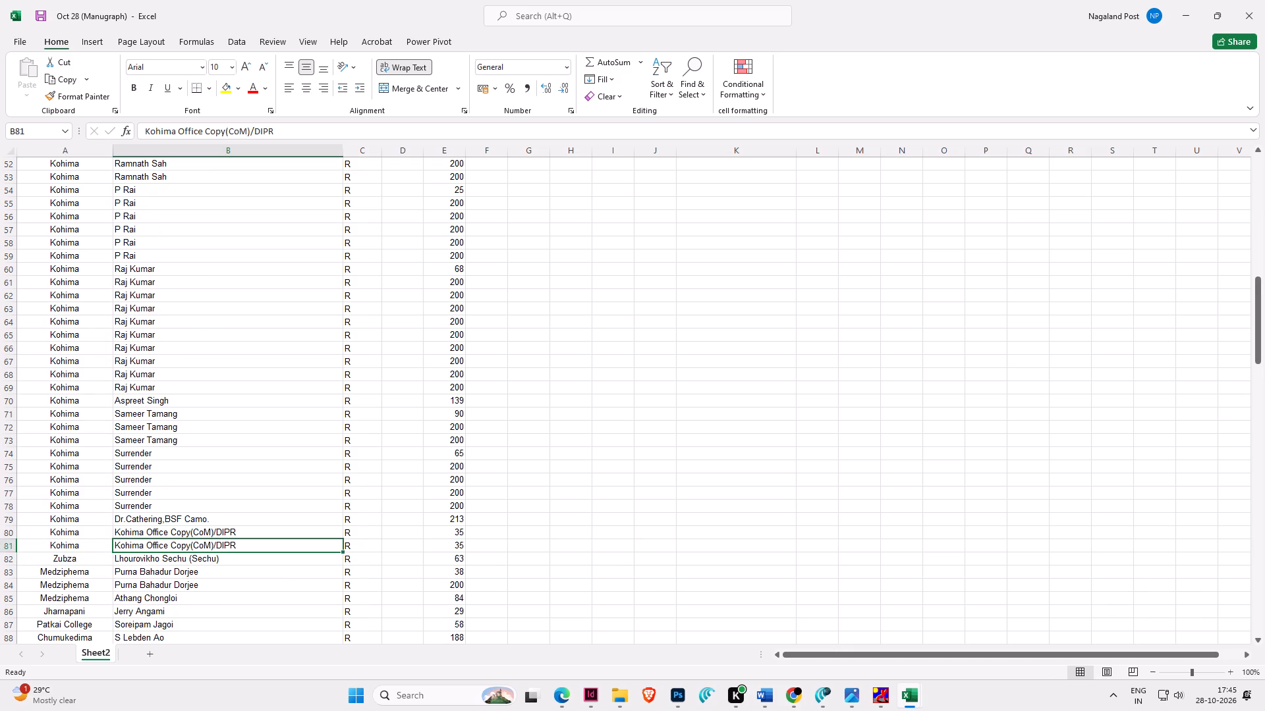
type("BCK")
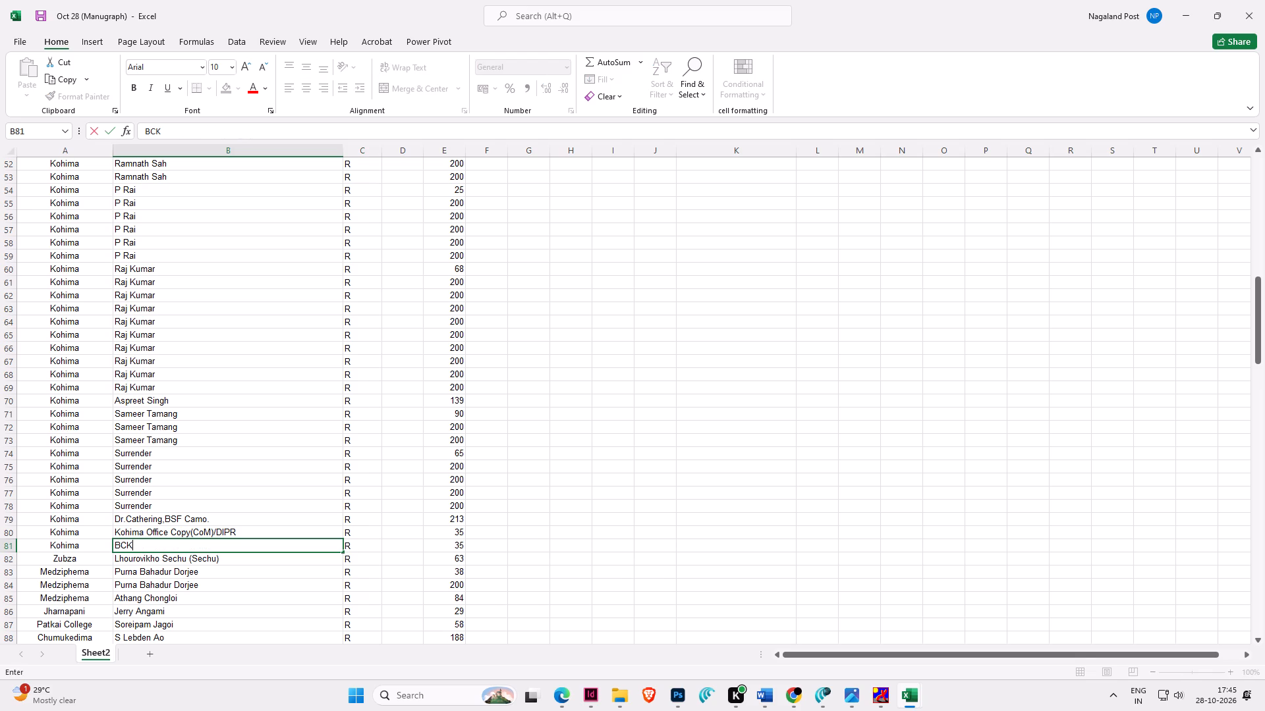
key("space")
type("Kohima")
key("Tab")
key("Tab")
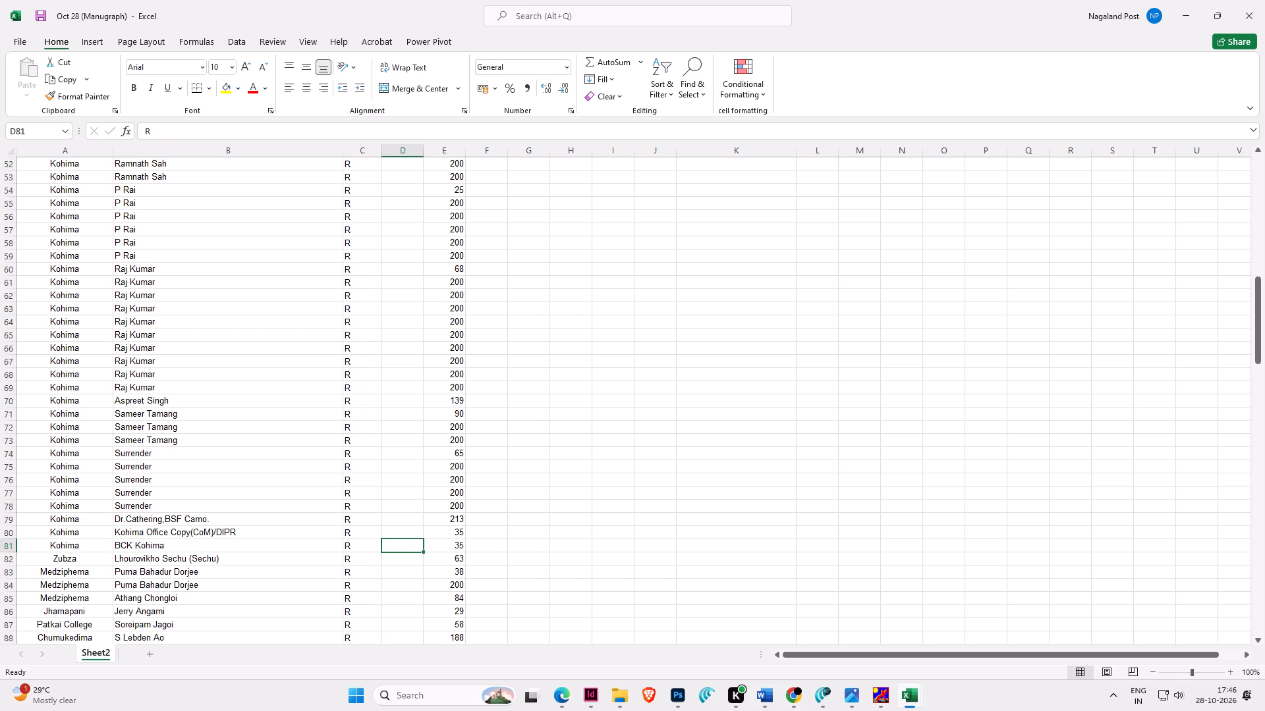
key("Tab")
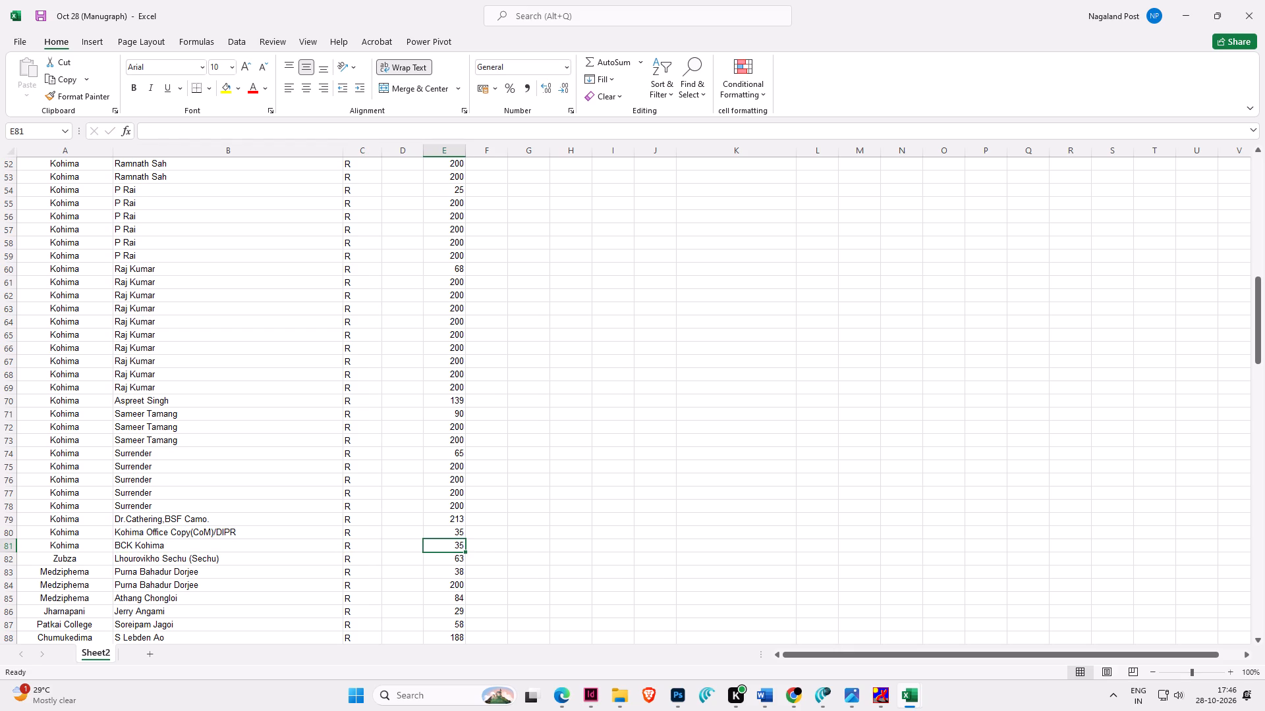
type("132")
key("Return")
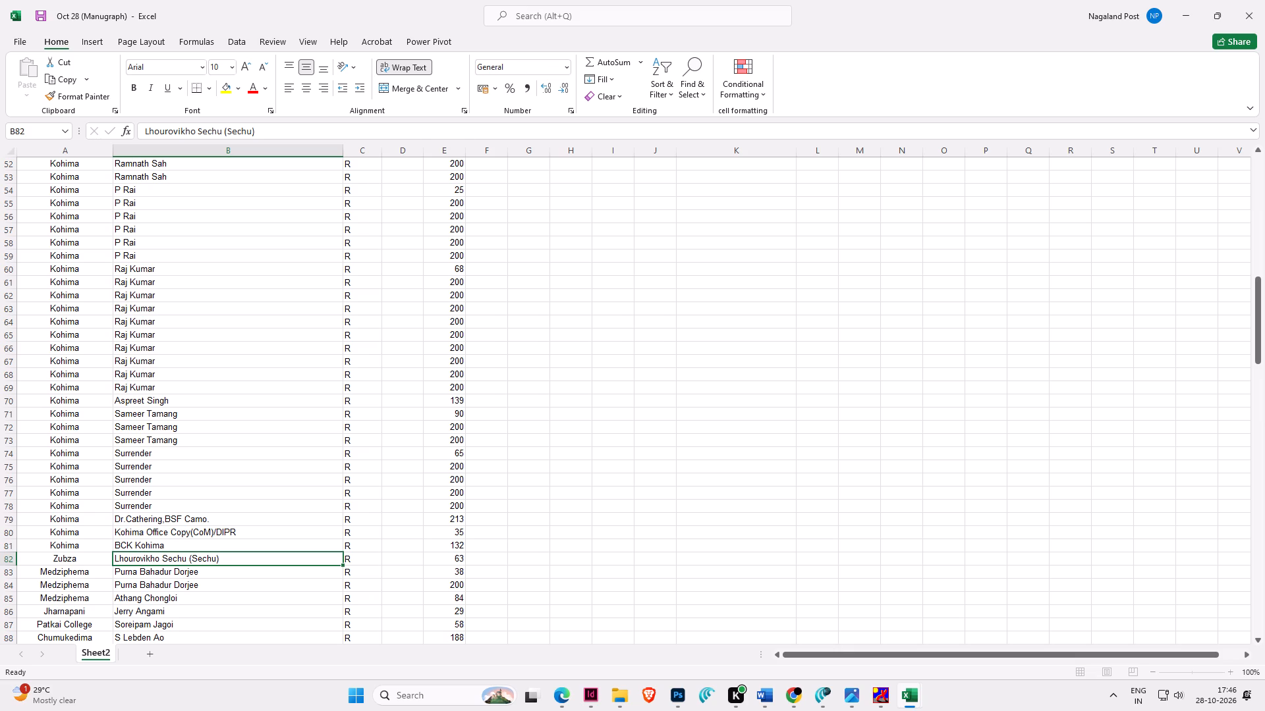
Insert a second BCK Kohima row above Zubza, filled down from the first one, and set it to 200 copies.
left_click(11, 557)
right_click(11, 557)
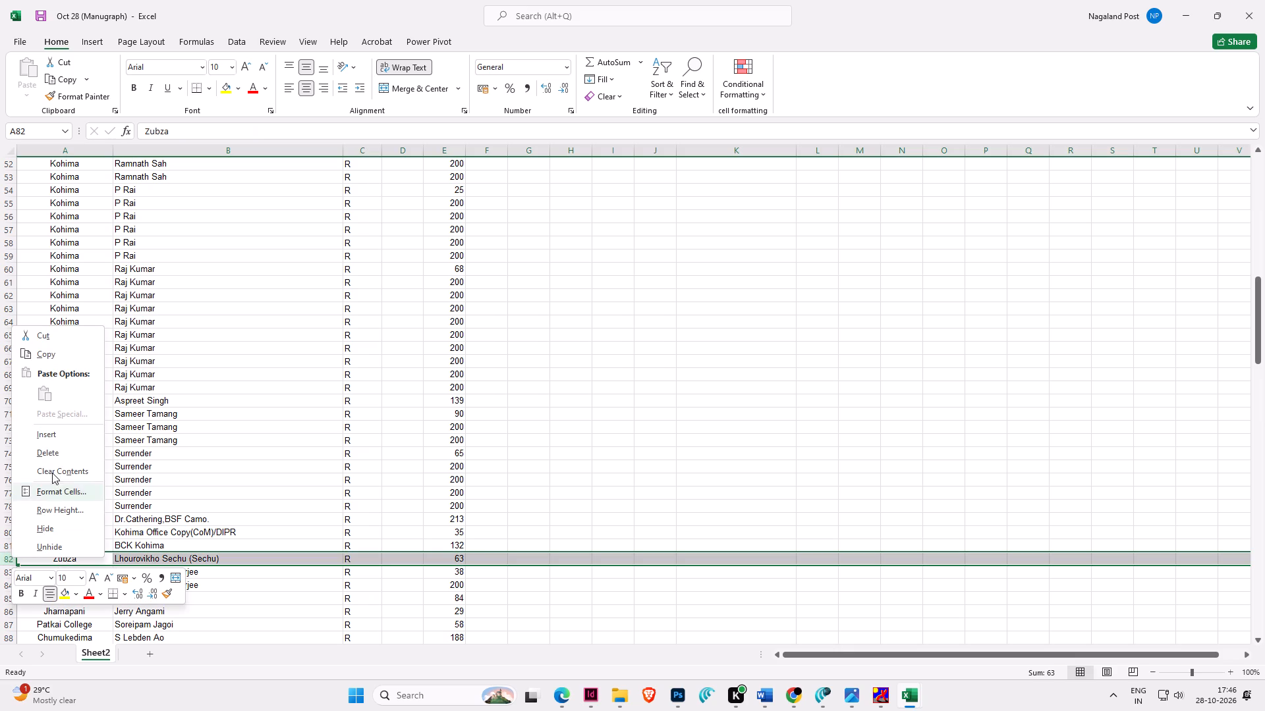
left_click(57, 435)
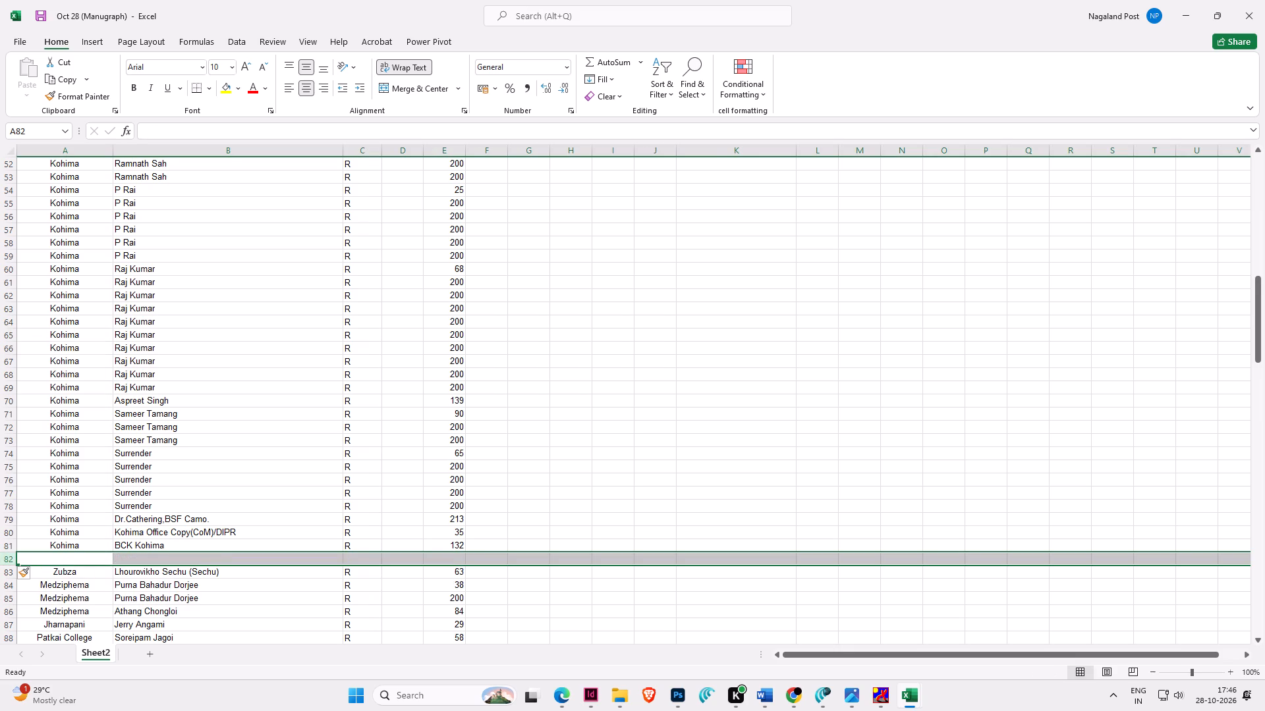
key("ctrl+d")
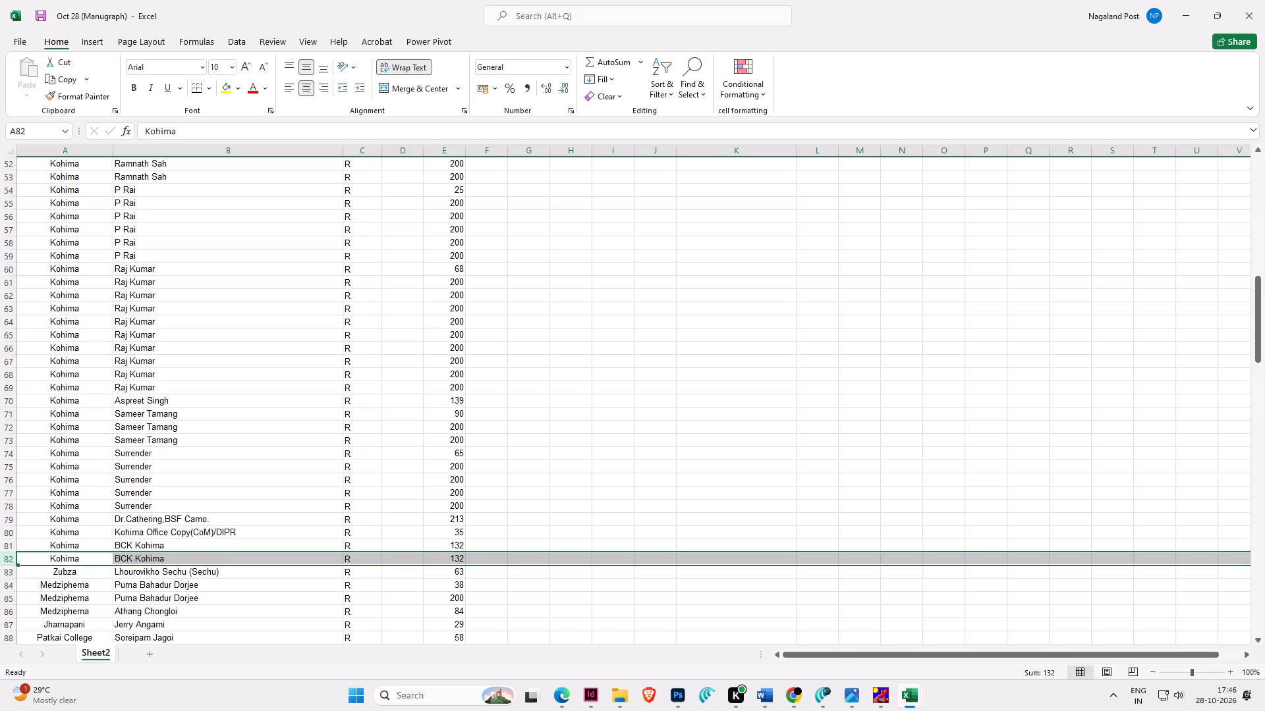
left_click(457, 558)
type("200")
key("Return")
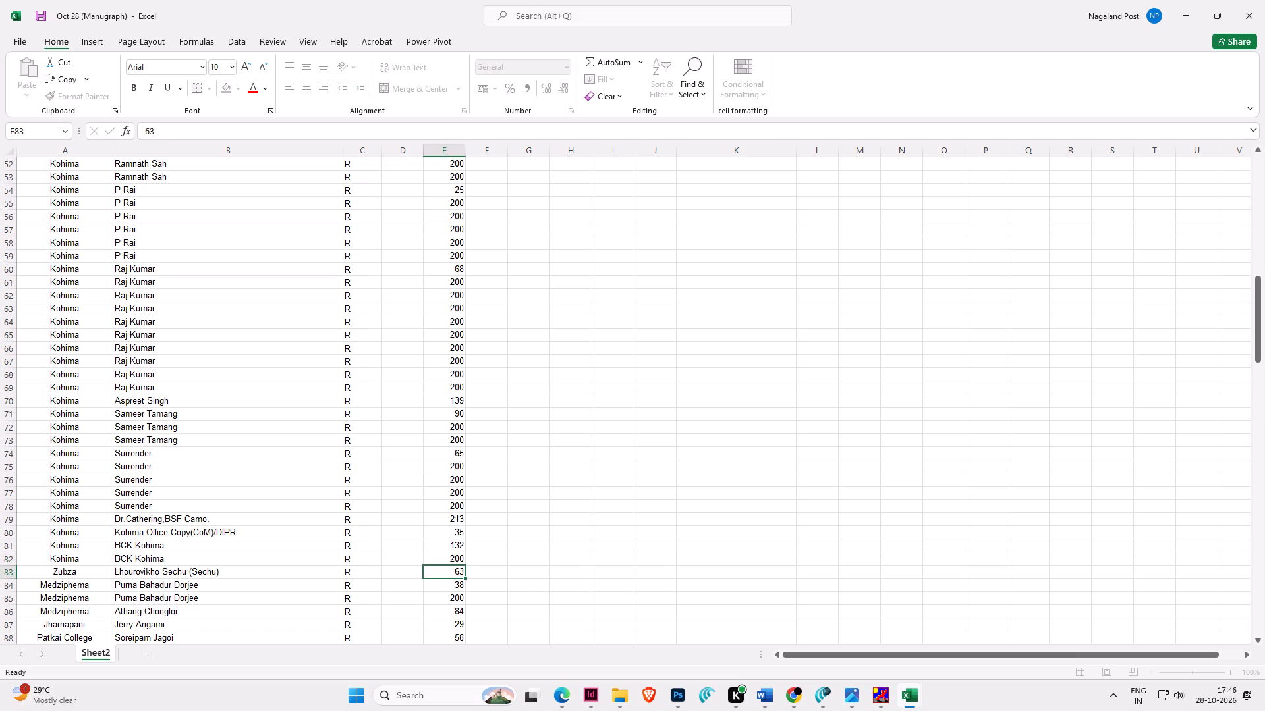
Save and close the Oct 28 (Manugraph) workbook, and close the Printorder workbook.
key("ctrl+s")
key("ctrl+s")
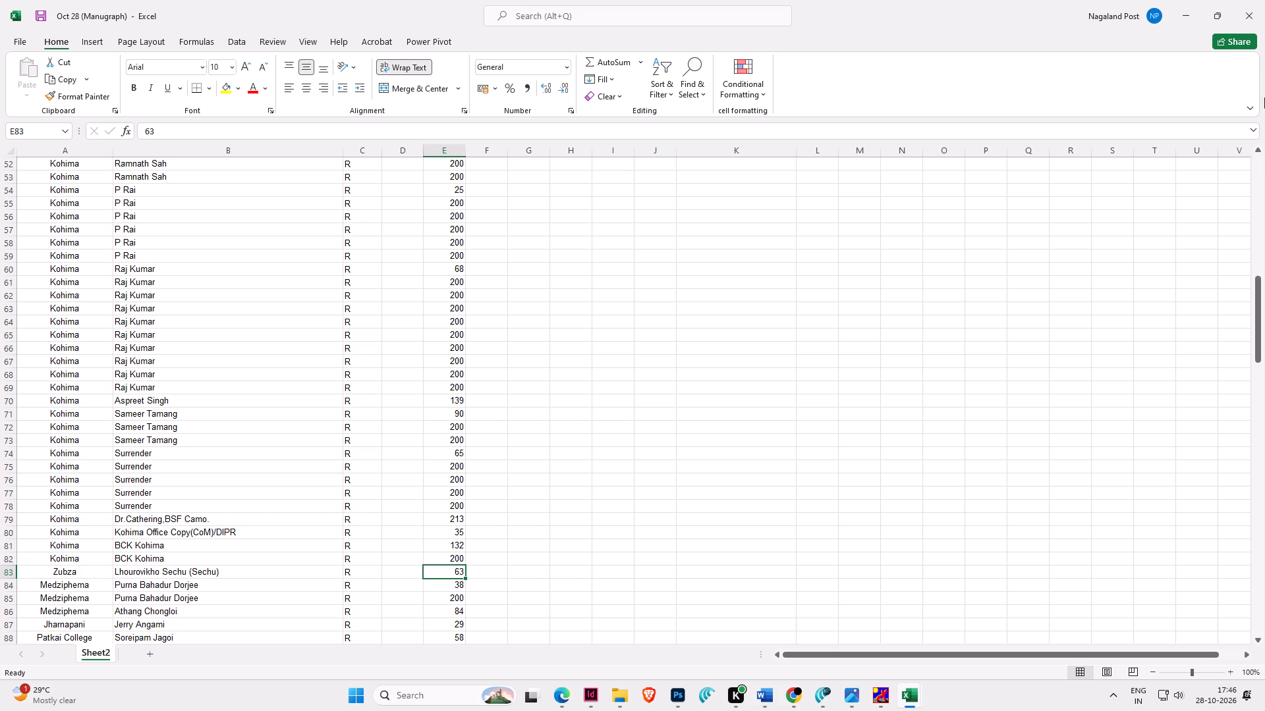
left_click(1247, 17)
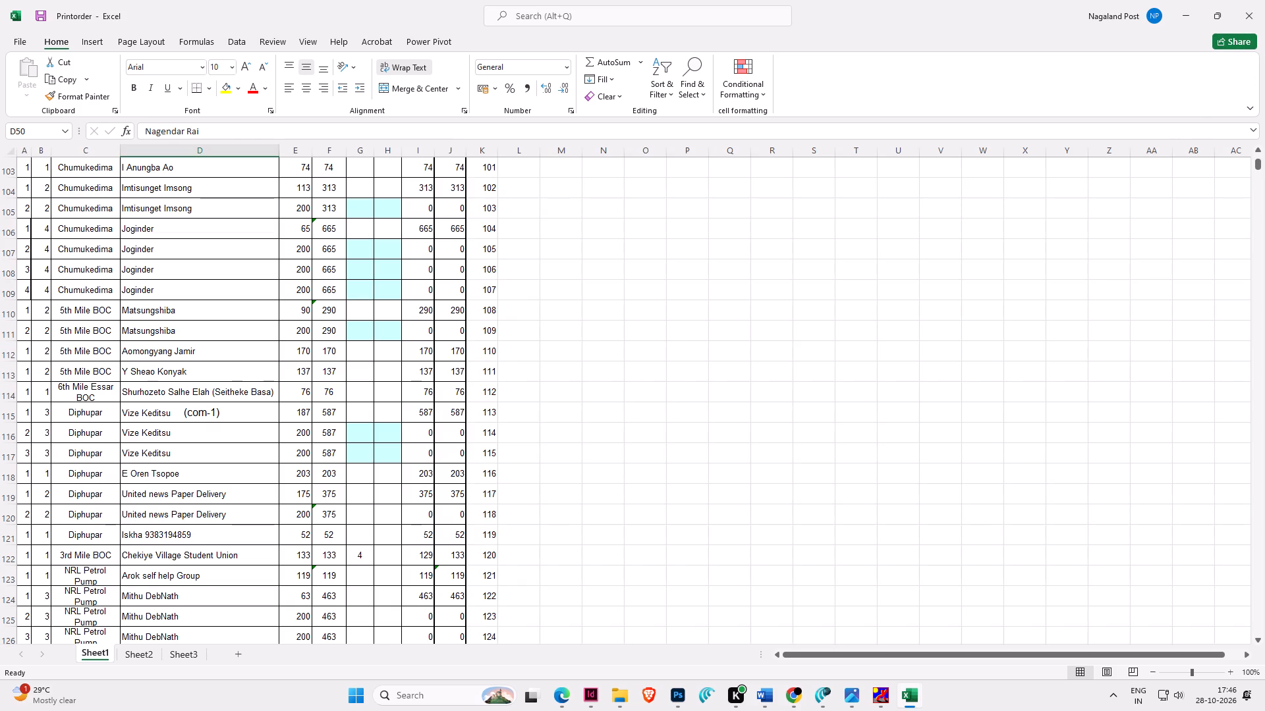
left_click(1249, 19)
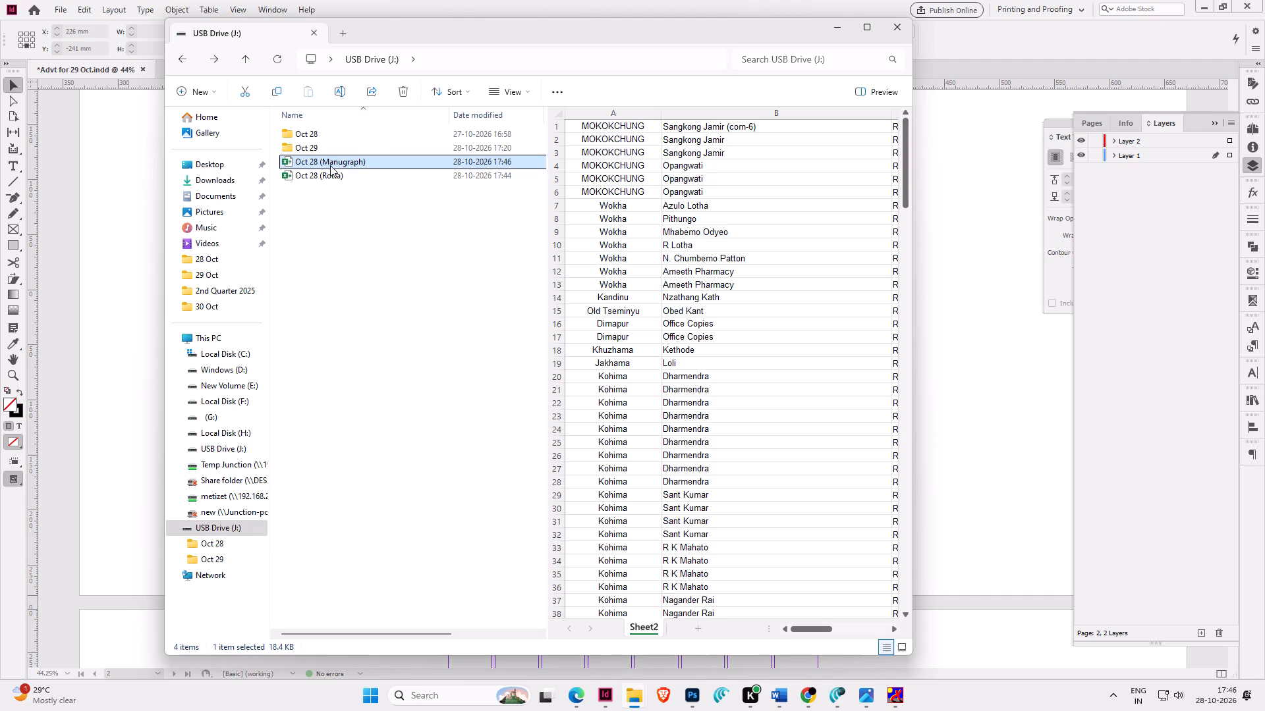
Open the Lebel workbook from the USB drive's Oct 29 folder, enable its linked content and locate the page with the last label.
double_click(323, 148)
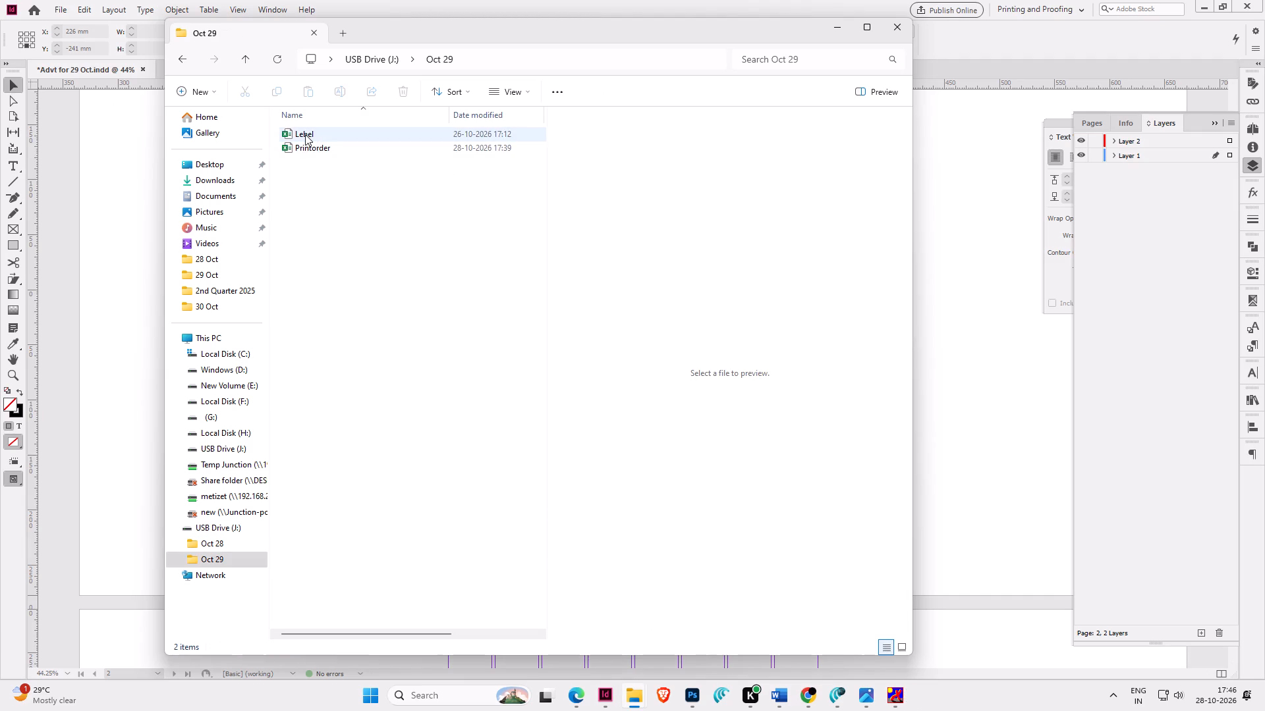
double_click(305, 134)
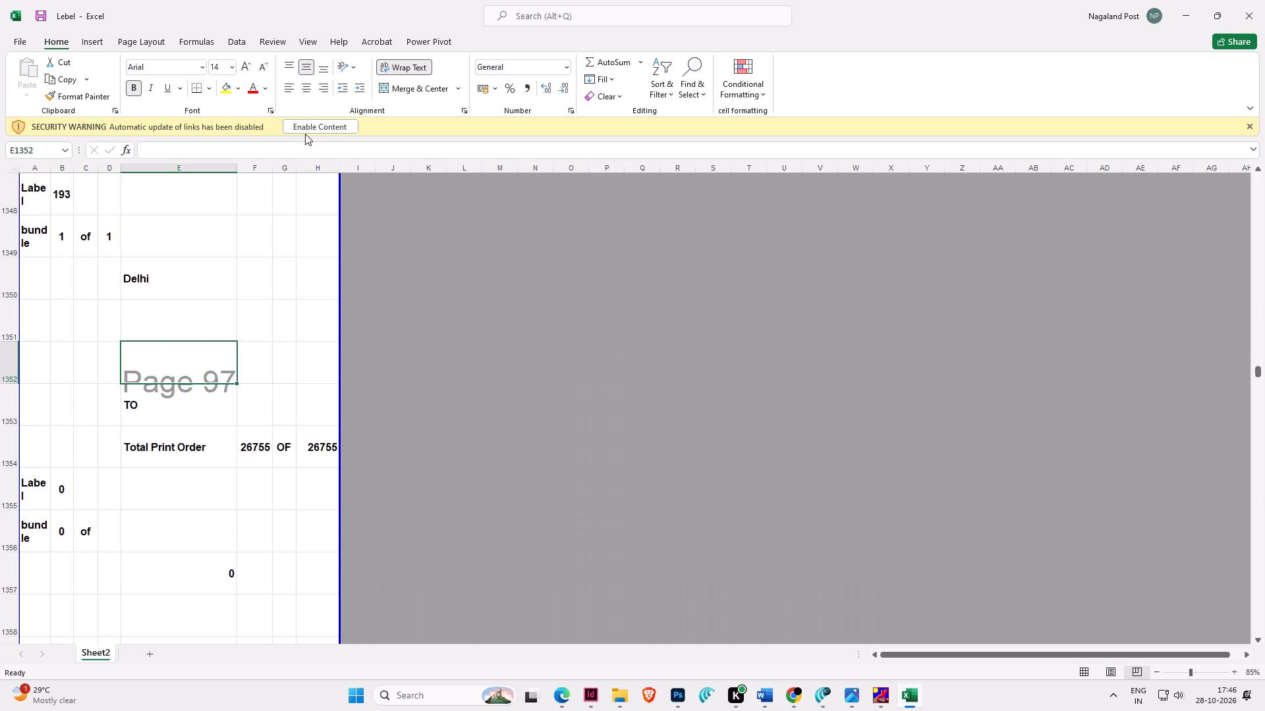
left_click(327, 126)
left_click(245, 271)
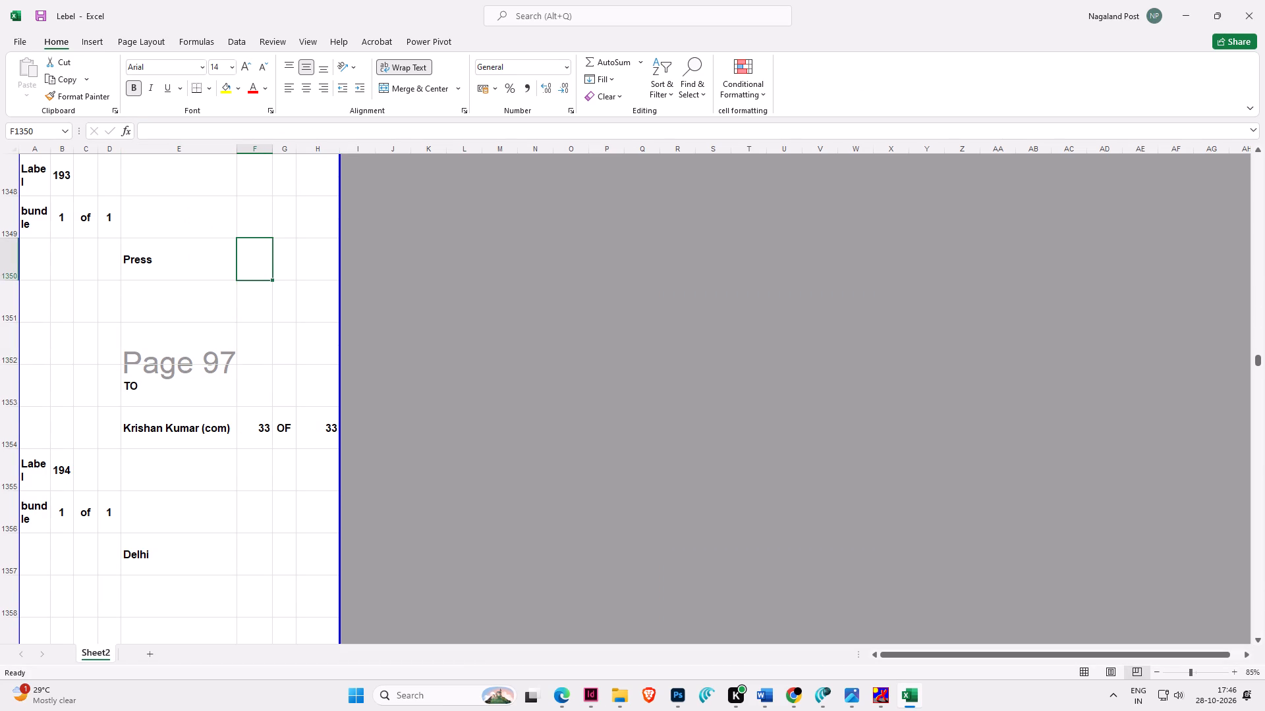
scroll(271, 466, "down", 4)
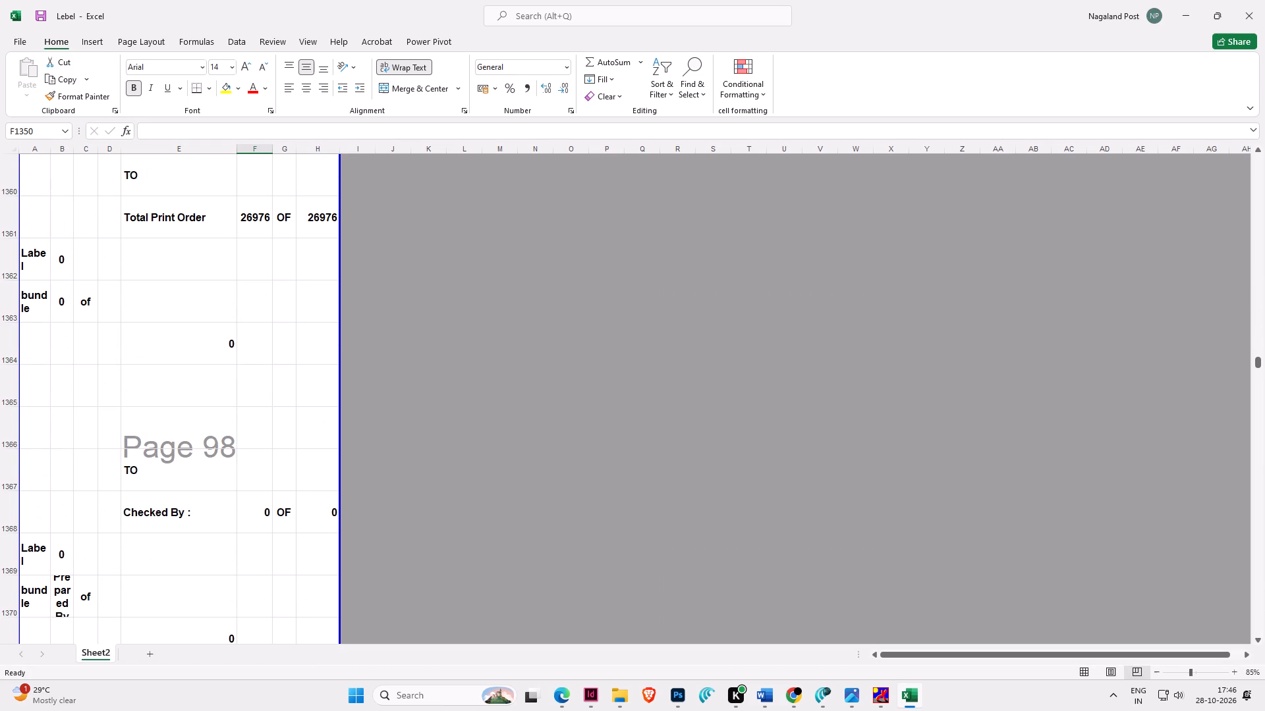
left_click(196, 480)
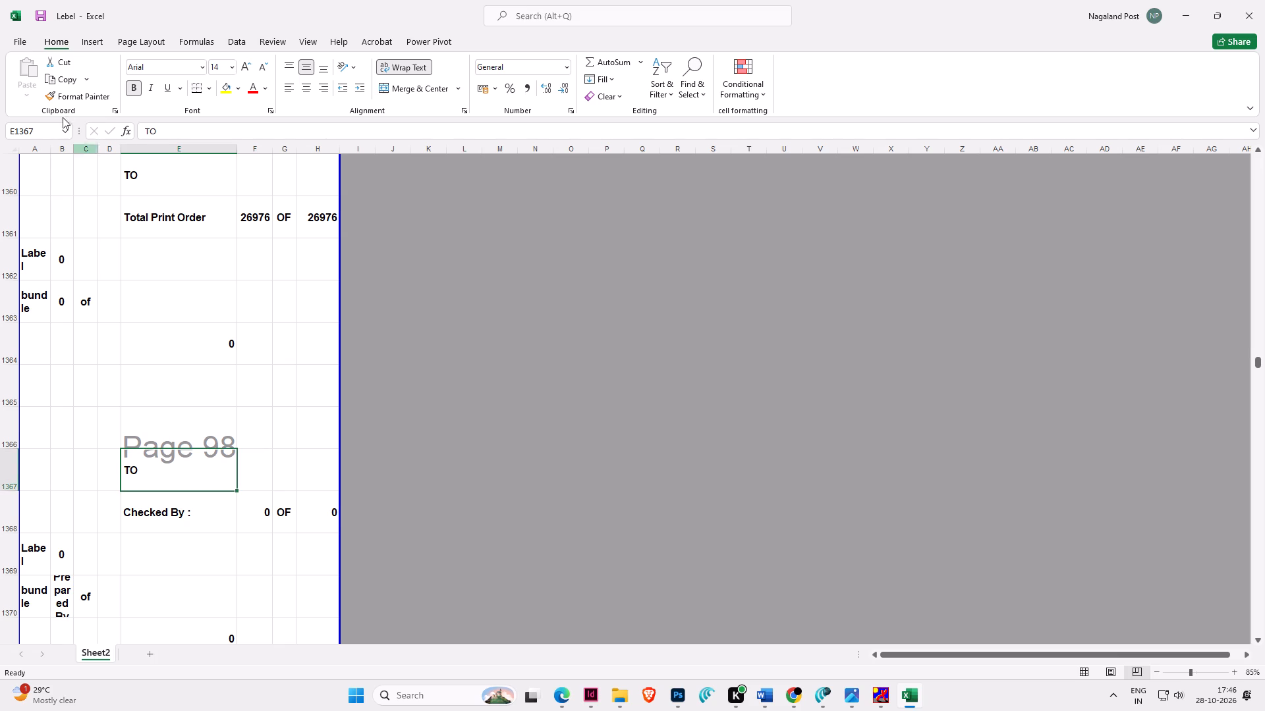
Set the print range of the Lebel workbook to pages 1 to 98.
left_click(18, 41)
left_click(45, 293)
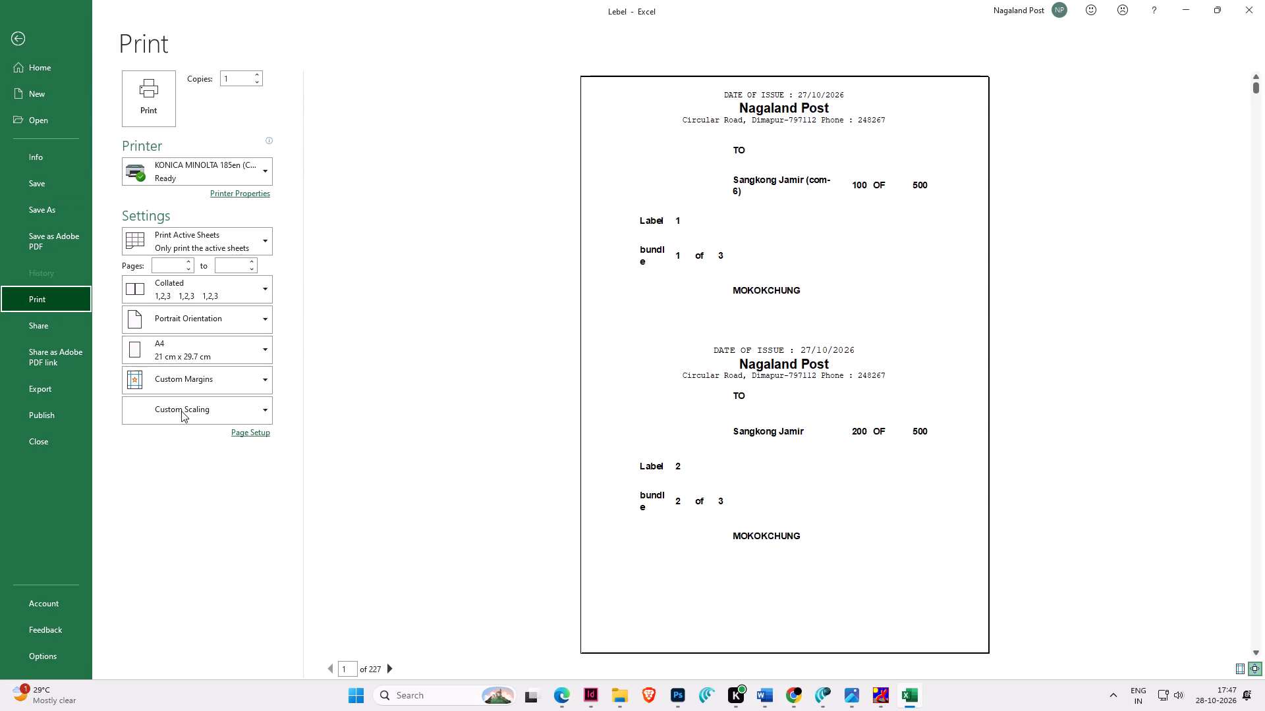
left_click(173, 262)
key("1")
key("Tab")
type("97")
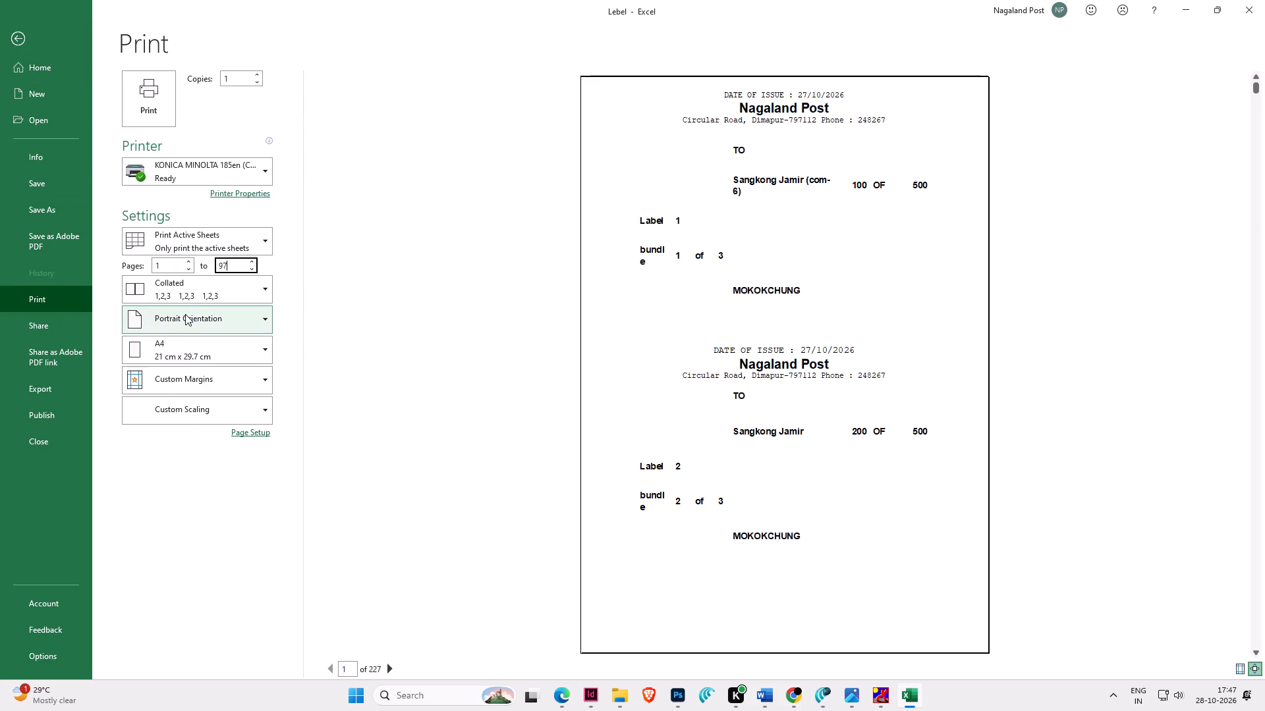
key("BackSpace")
key("8")
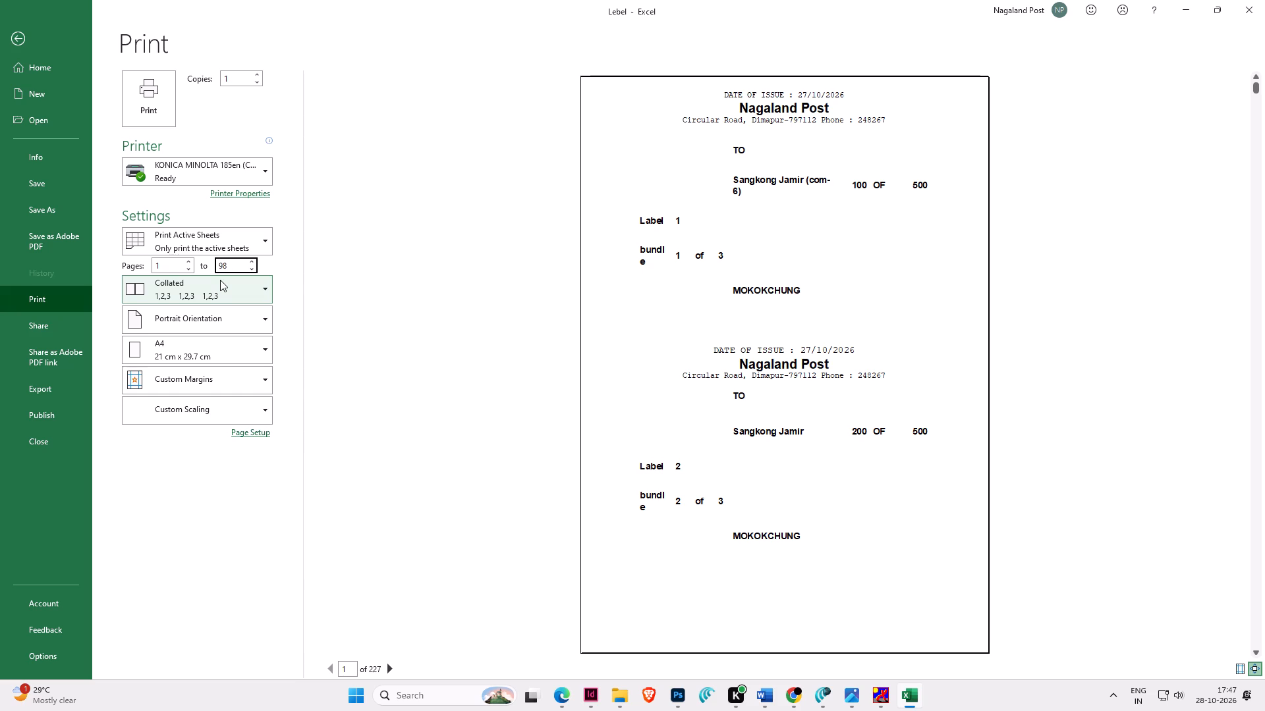
Change the date of issue in the custom header's center section to 29/10/2026.
left_click(191, 376)
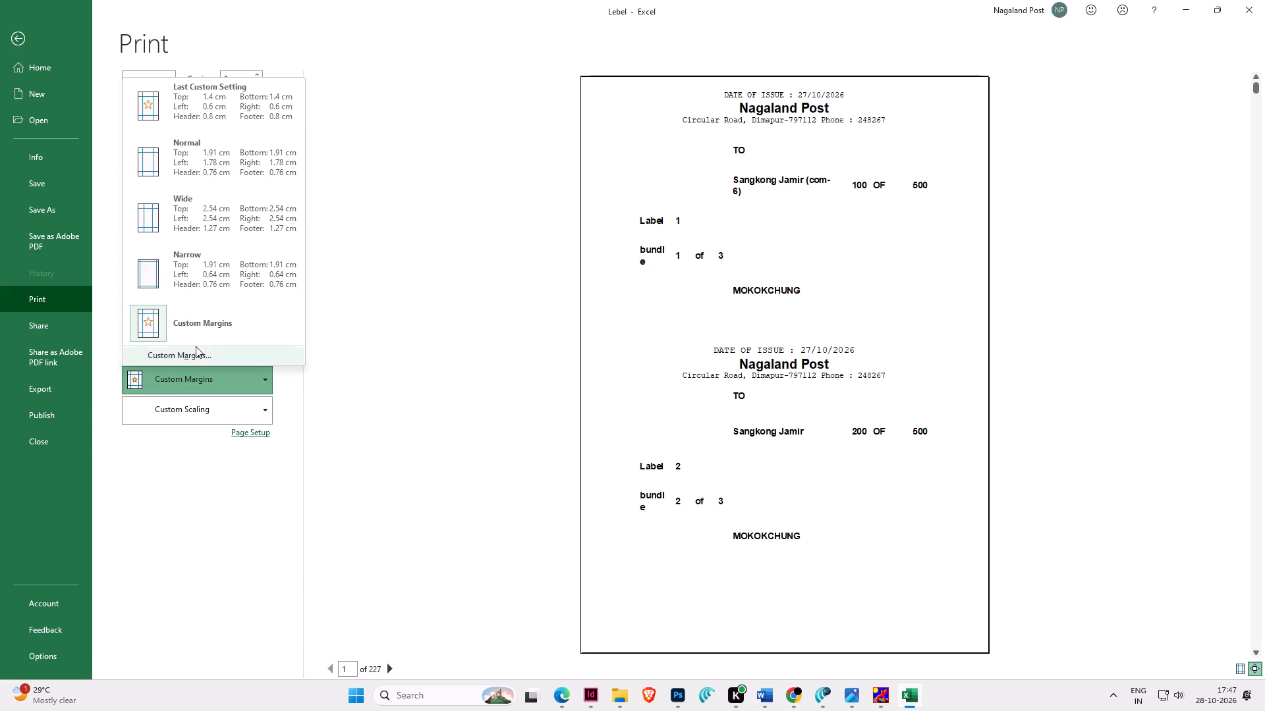
left_click(194, 352)
left_click(619, 291)
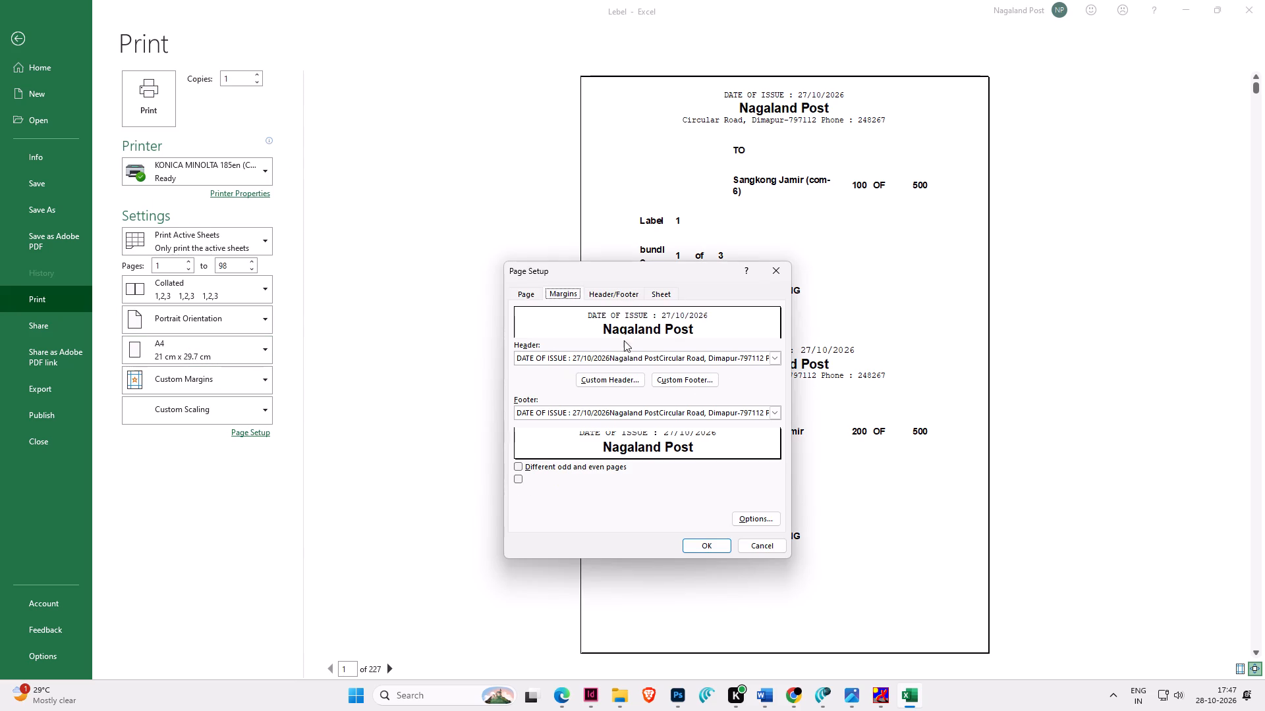
left_click(616, 376)
left_click(650, 462)
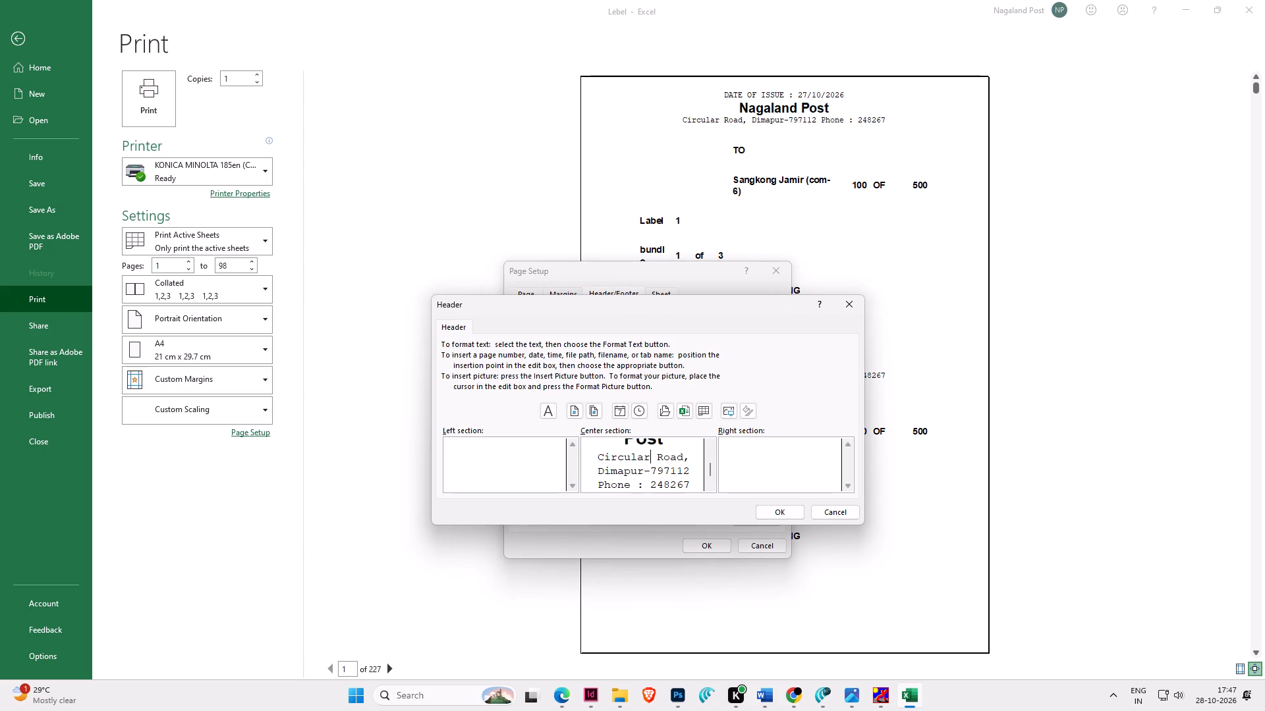
scroll(650, 461, "up", 4)
scroll(651, 460, "down", 2)
left_click(651, 460)
left_click_drag(713, 471, 712, 460)
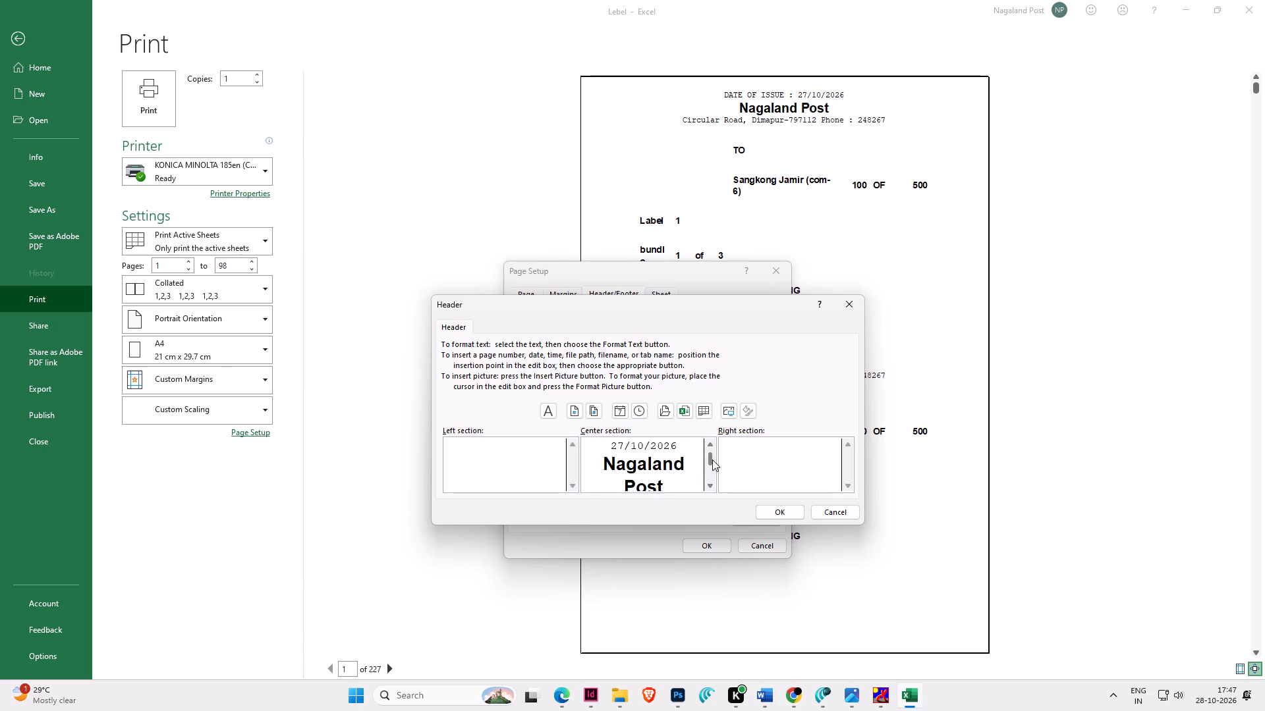
left_click_drag(712, 460, 712, 454)
left_click(615, 453)
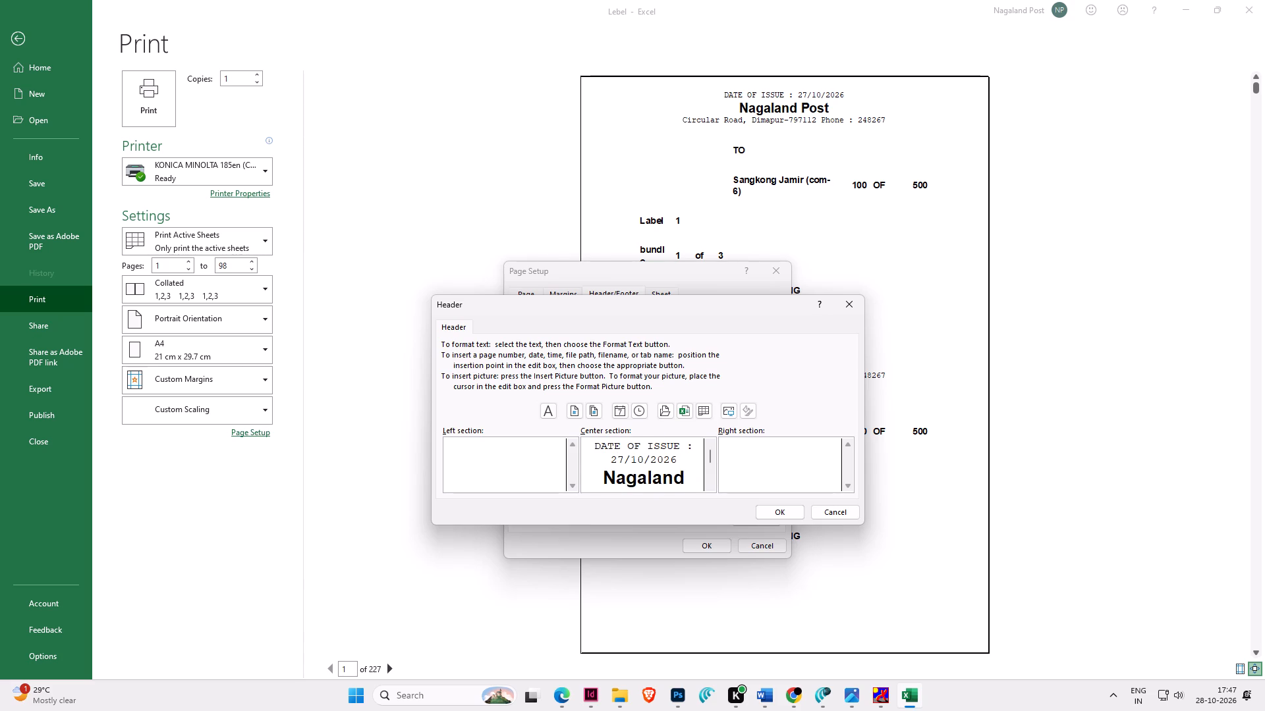
key("shift+Right")
key("9")
left_click(768, 511)
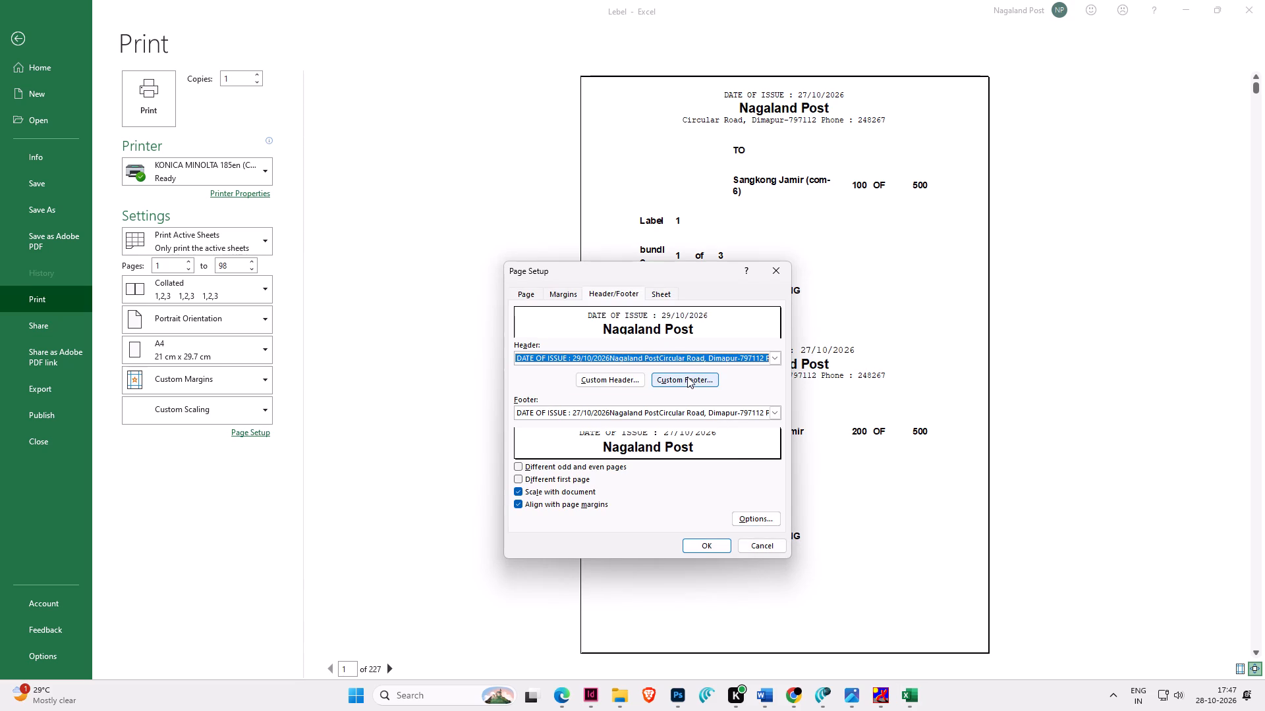
Change the date of issue in the custom footer's center section to 29/10/2026 and apply the page setup.
left_click(687, 377)
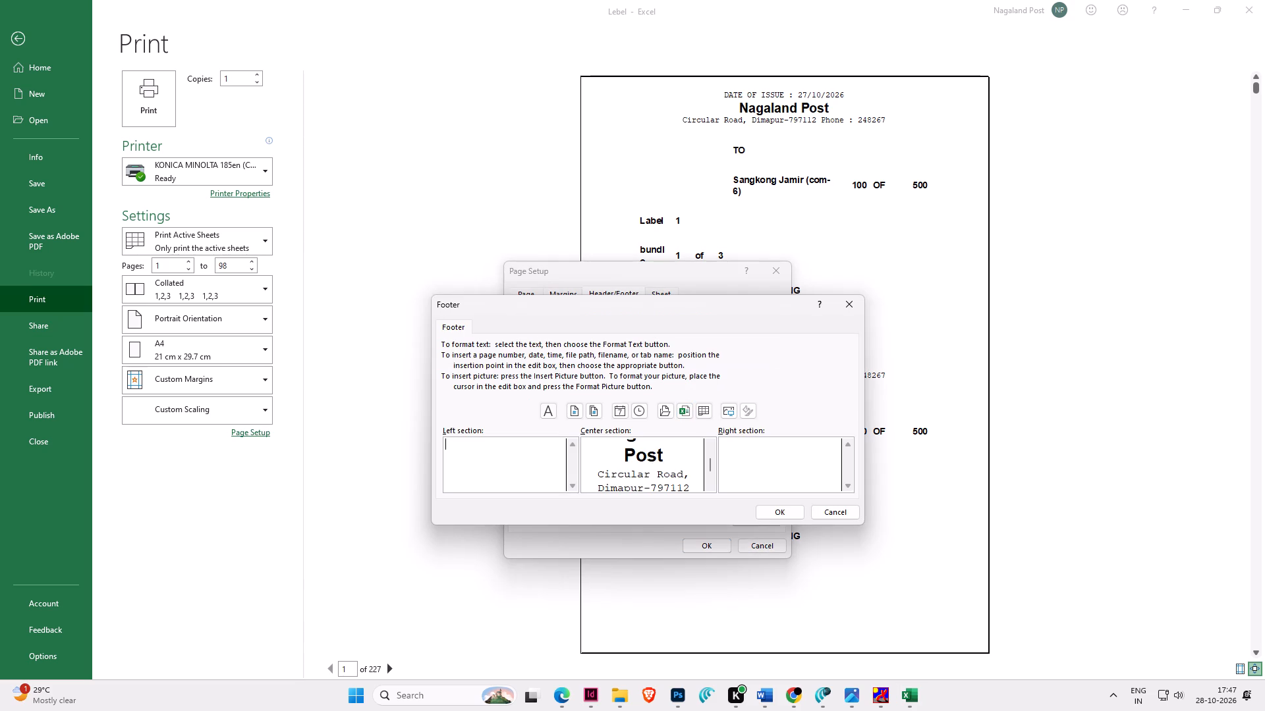
left_click(649, 477)
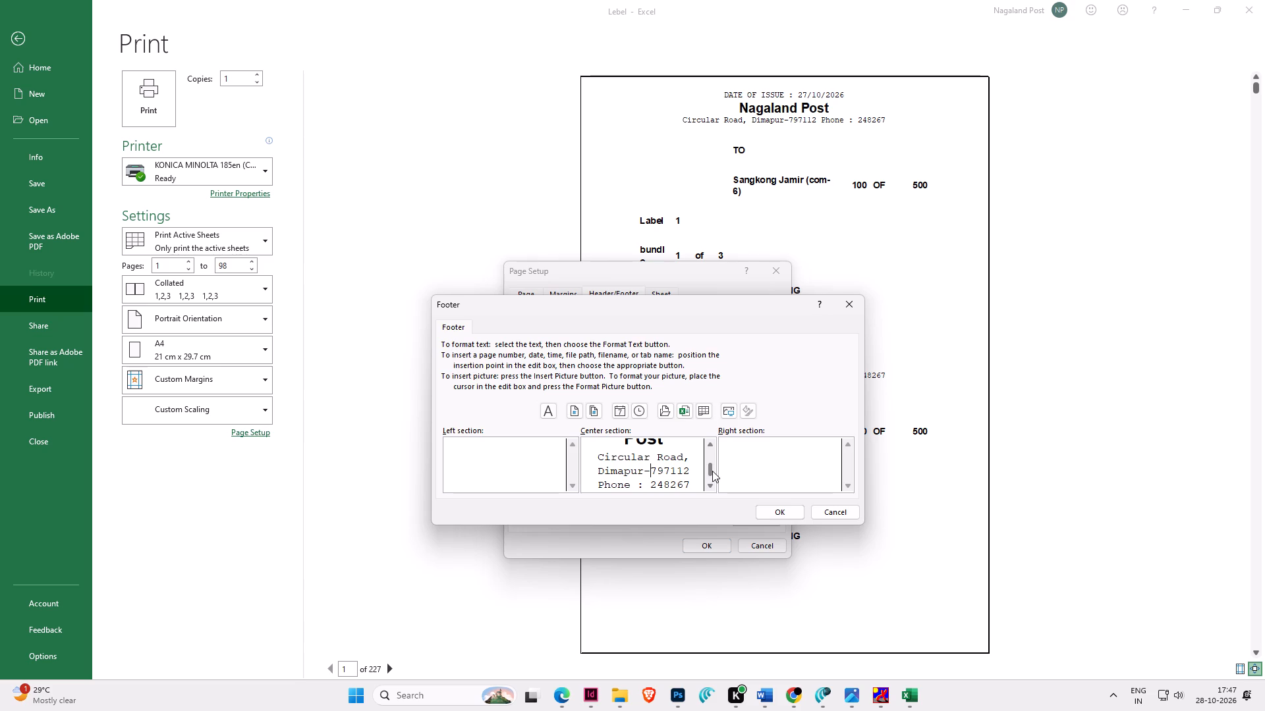
left_click_drag(712, 471, 712, 444)
left_click(616, 461)
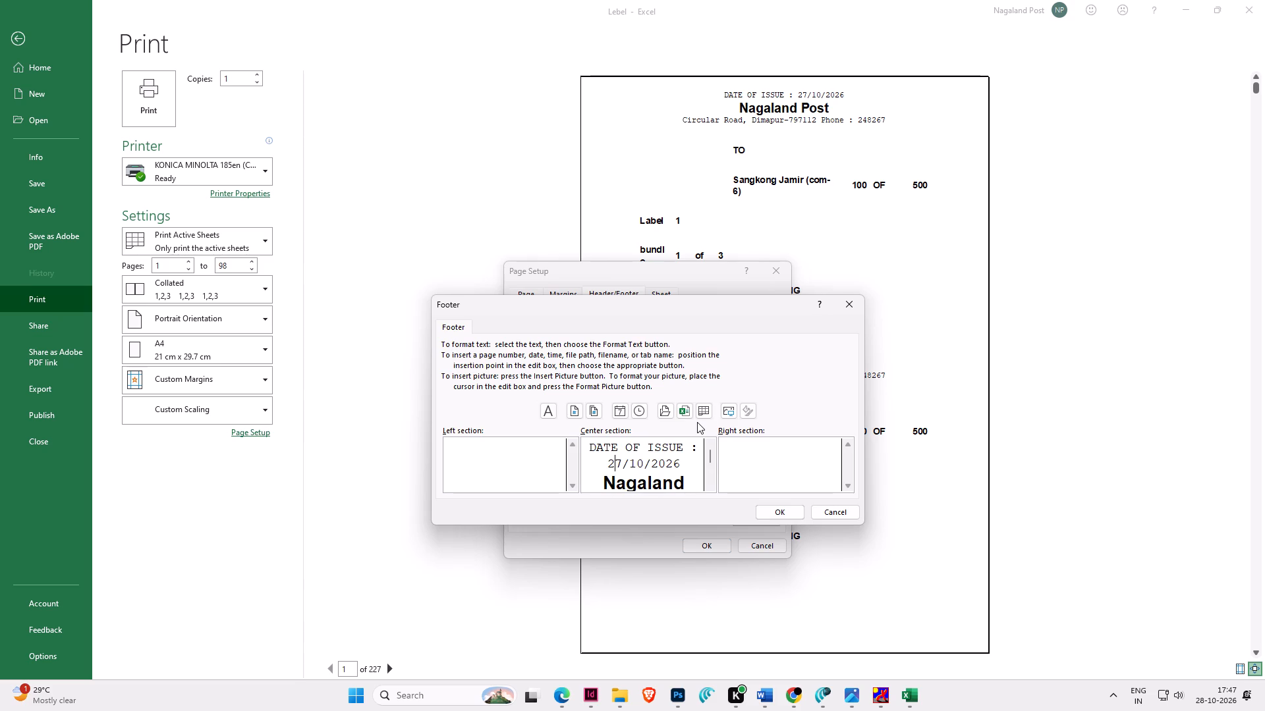
key("shift+Right")
key("9")
left_click(787, 510)
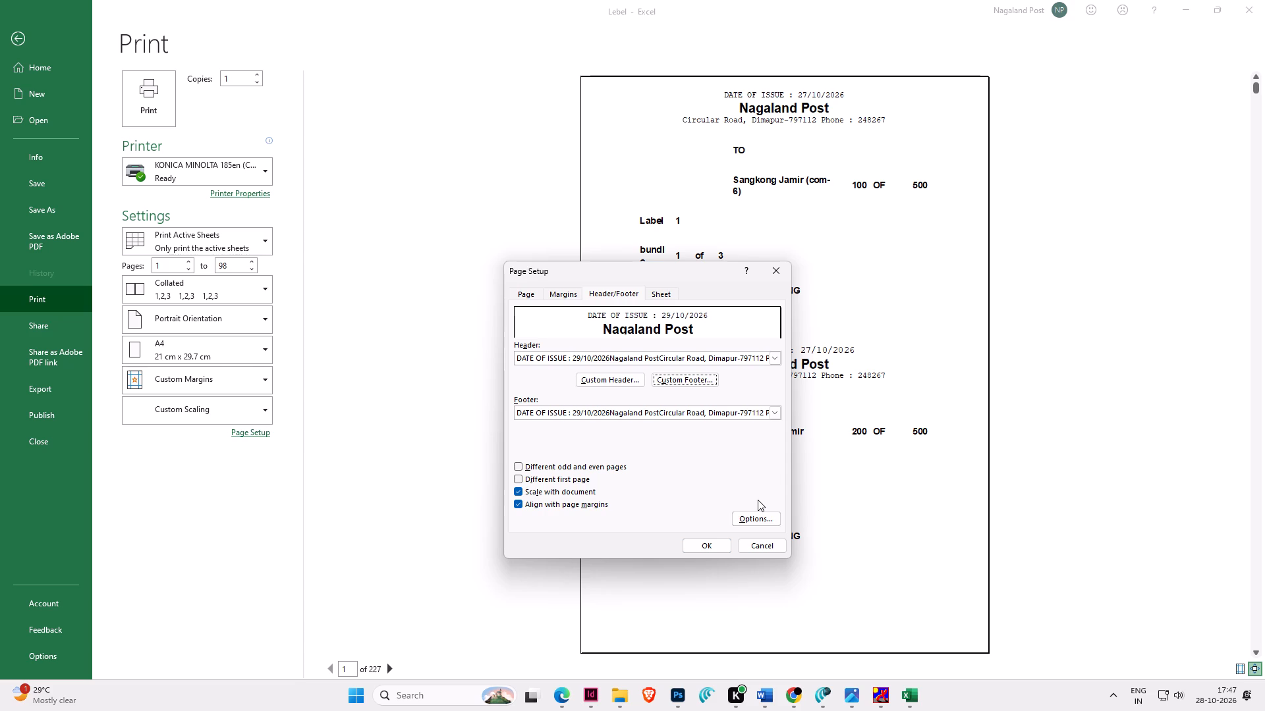
left_click(700, 550)
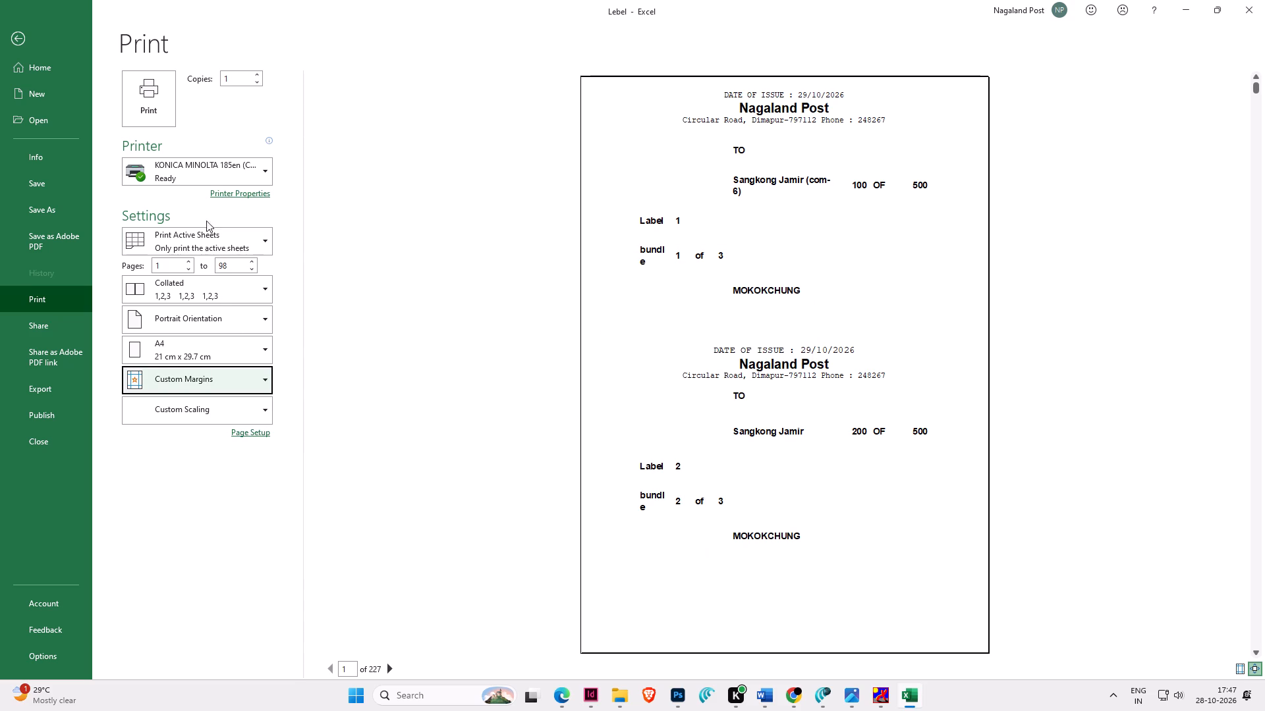
Print one copy of label pages 1 to 98 on the KONICA MINOLTA 185en printer.
left_click(148, 99)
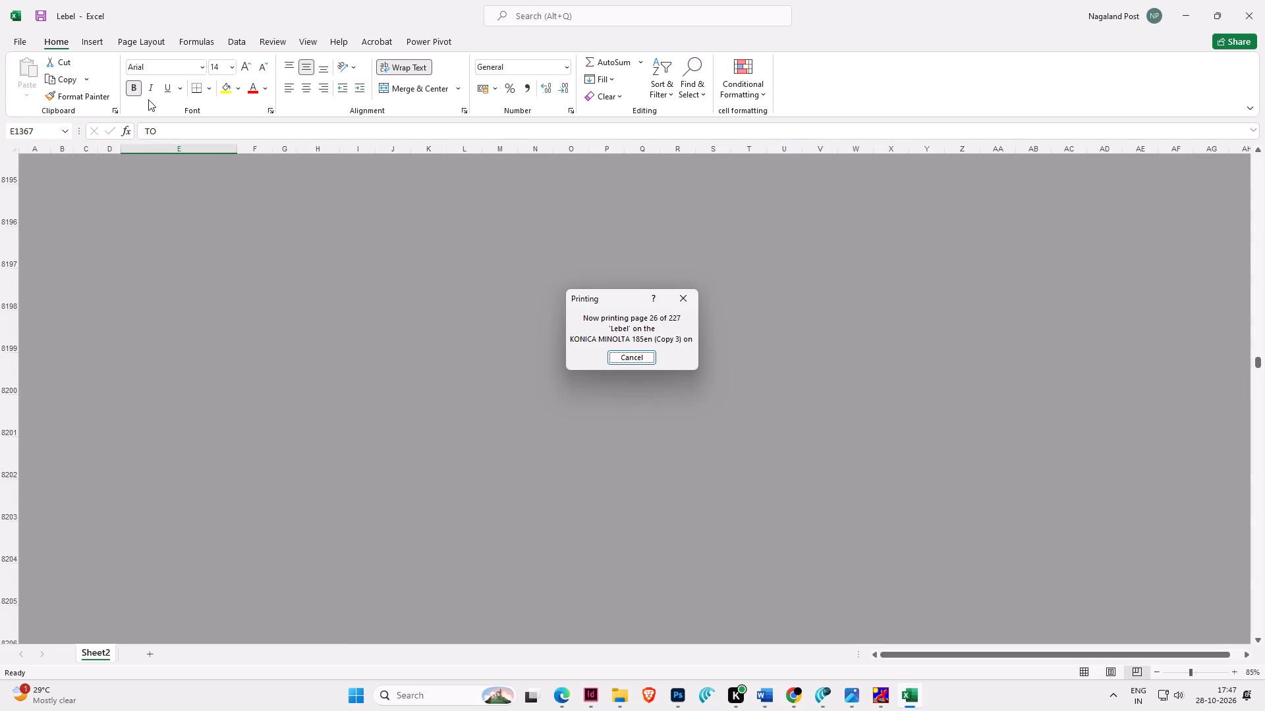
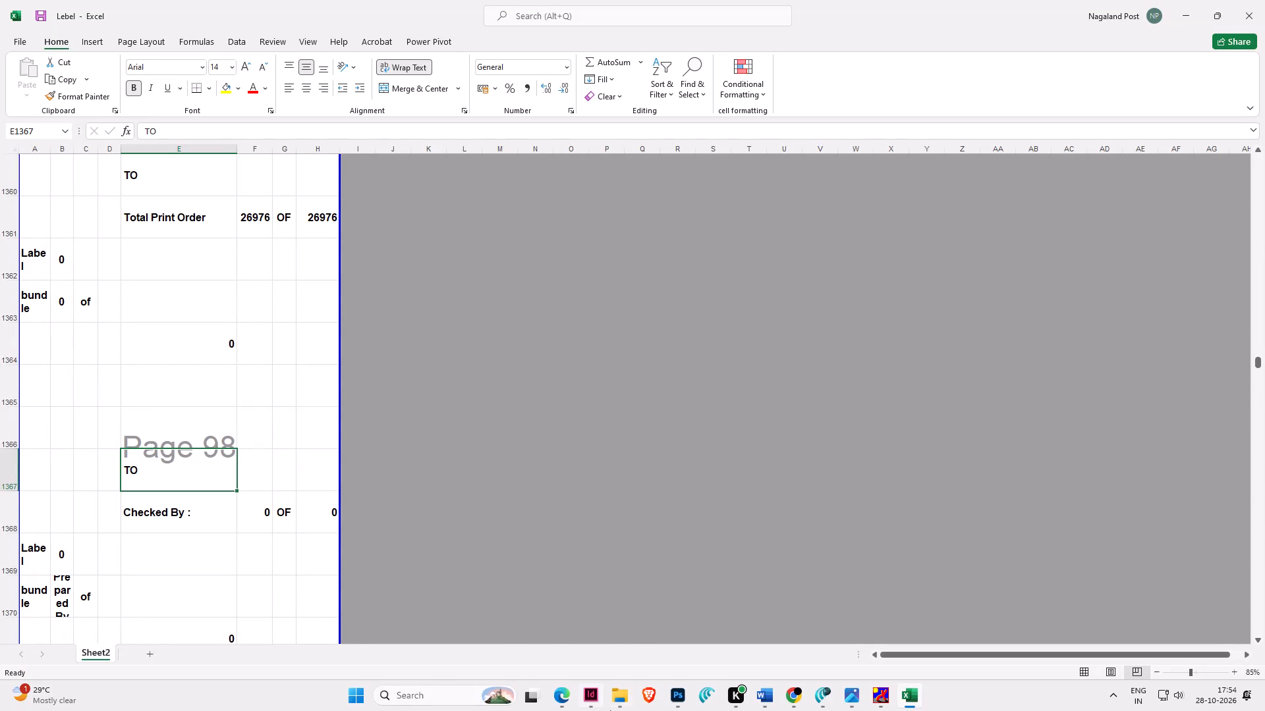
Switch to File Explorer and rename the Oct 28 (Manugraph) workbook in the USB drive's root as Oct 29 (Manugraph).
left_click(628, 702)
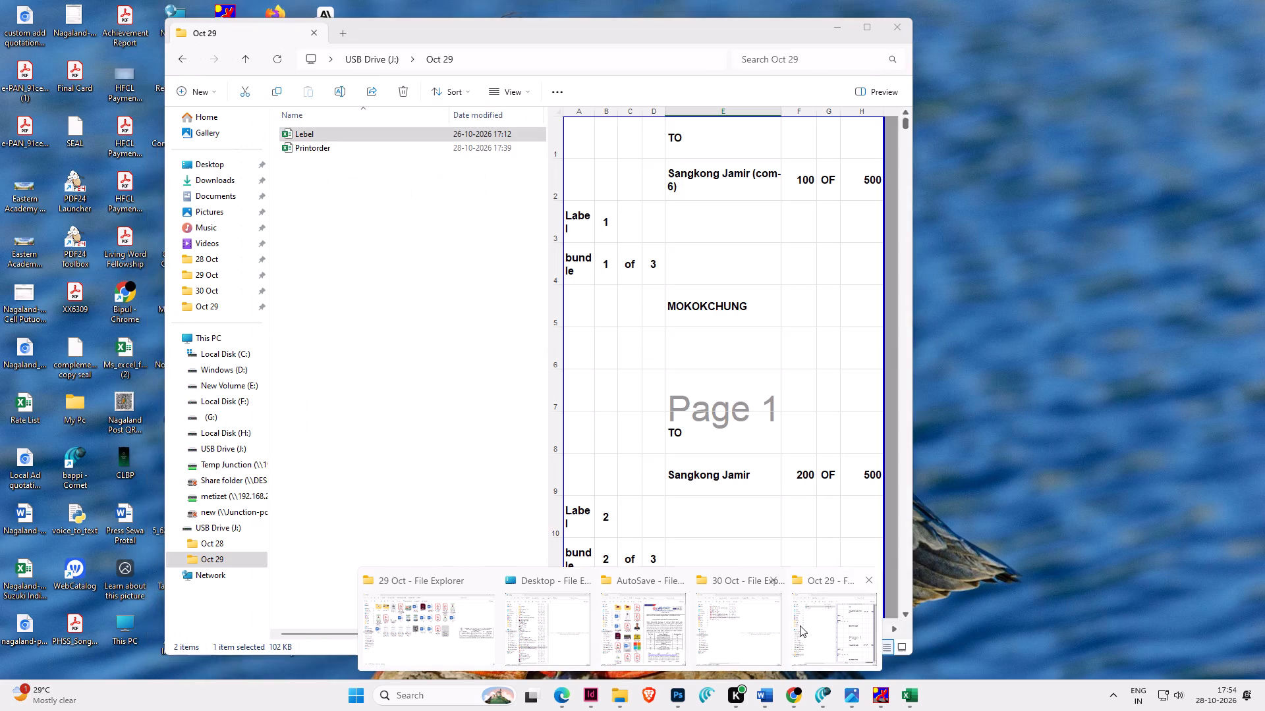
left_click(819, 624)
left_click(317, 246)
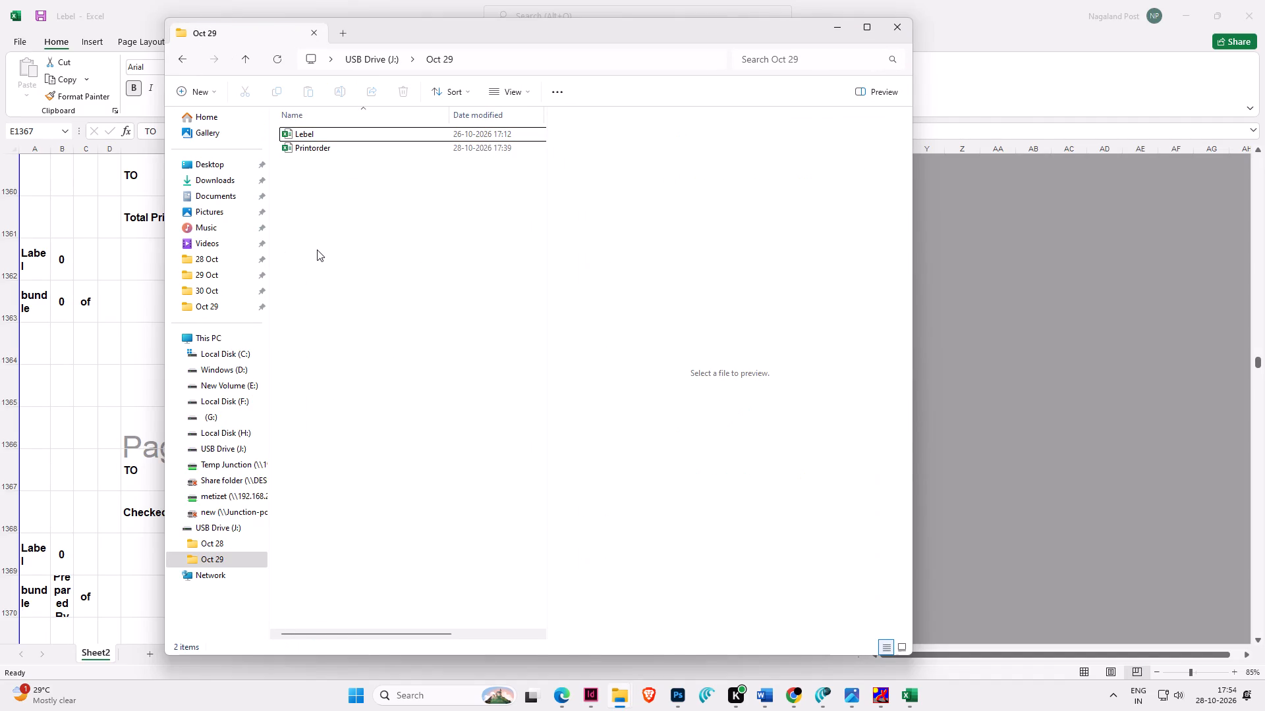
key("BackSpace")
left_click(339, 153)
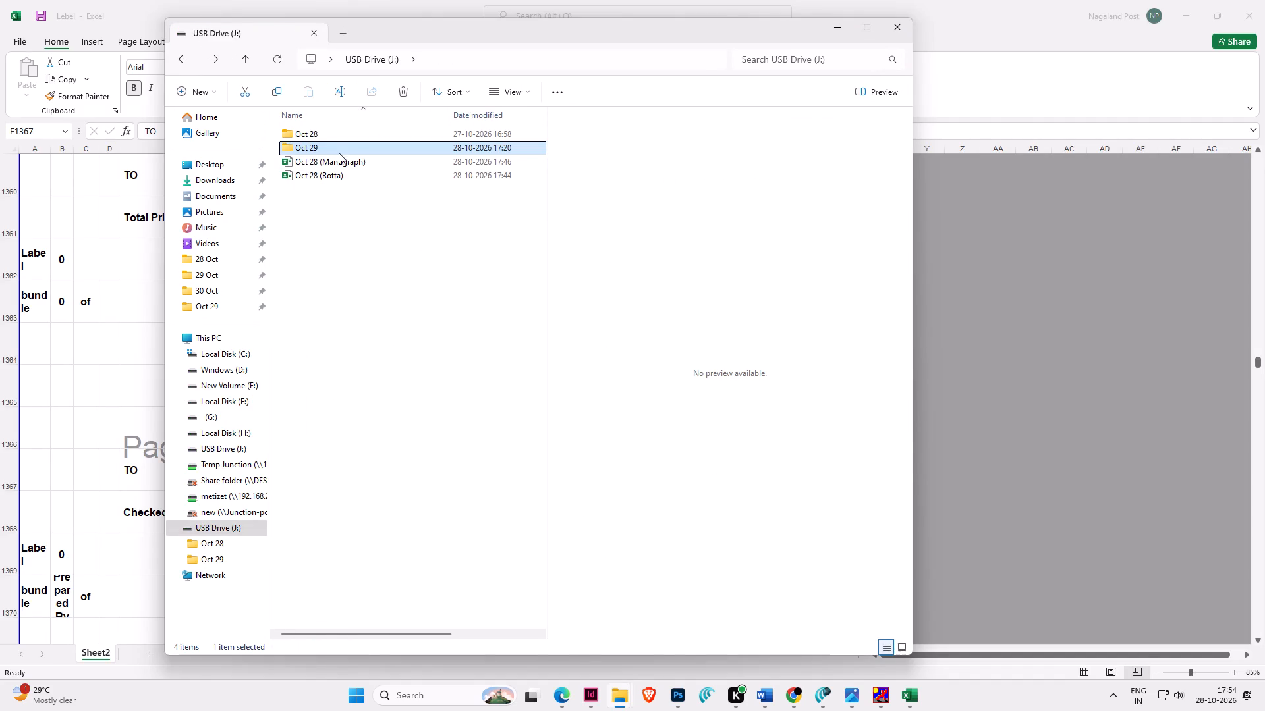
left_click(339, 161)
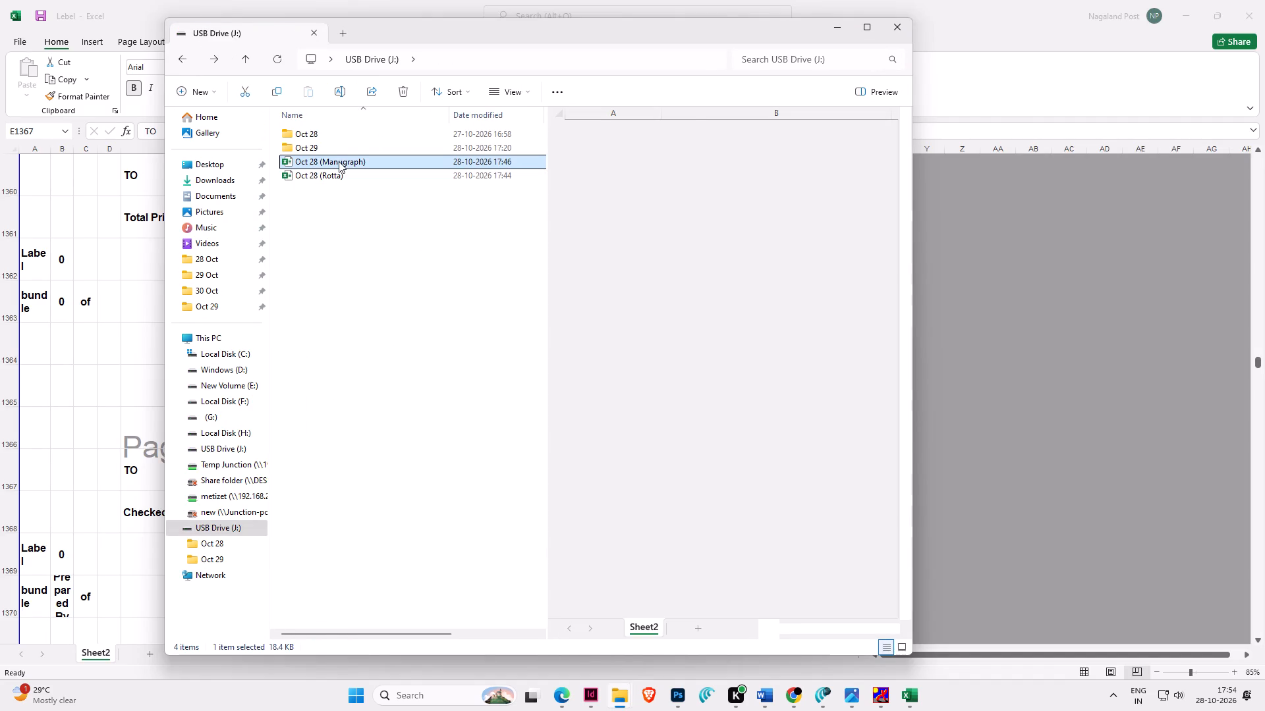
key("F2")
key("Home")
key("Right")
key("Right")
key("Right")
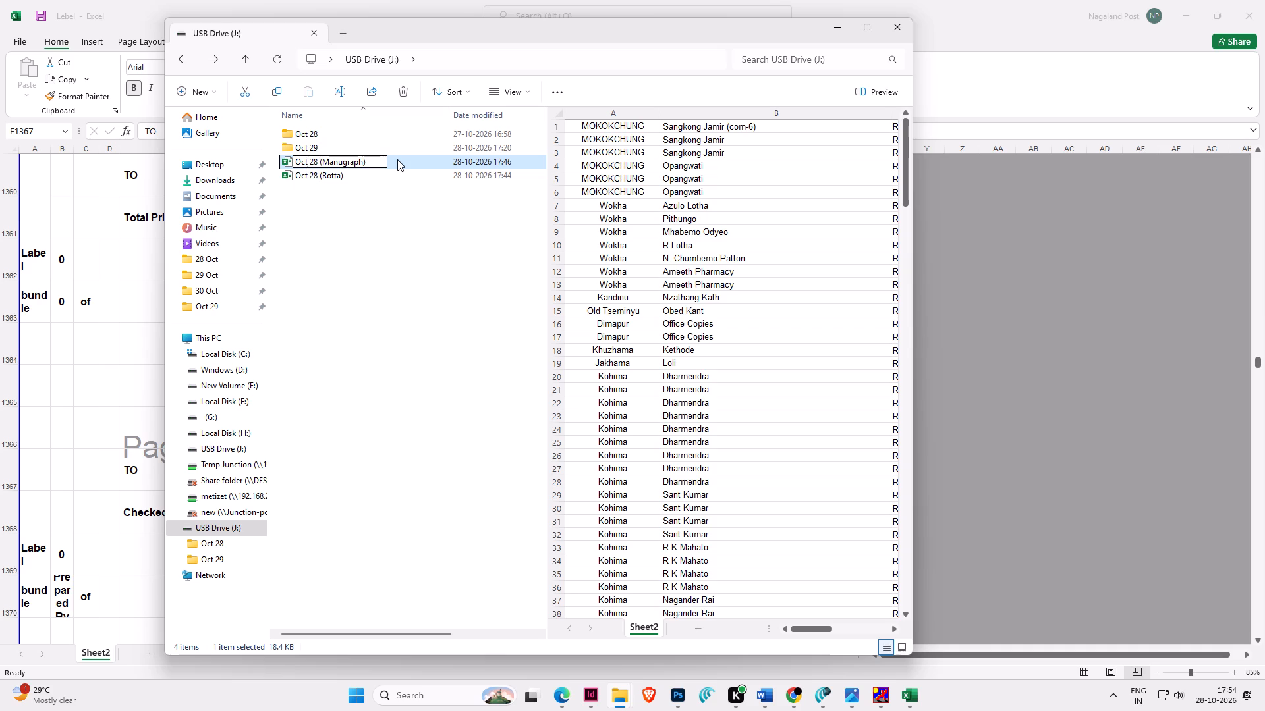
key("Right")
key("Right")
key("shift+Right")
key("9")
key("Return")
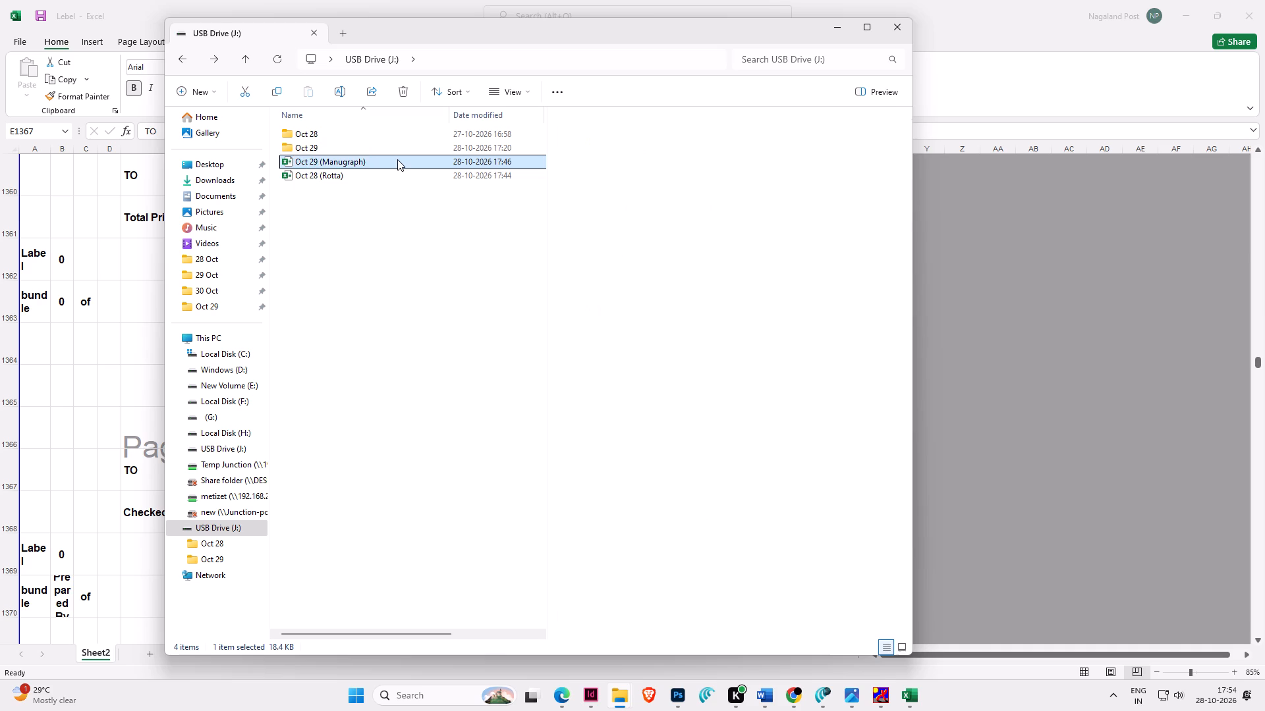
Rename the Oct 28 (Rotta) workbook as Oct 29 (Rotta).
key("Down")
key("F2")
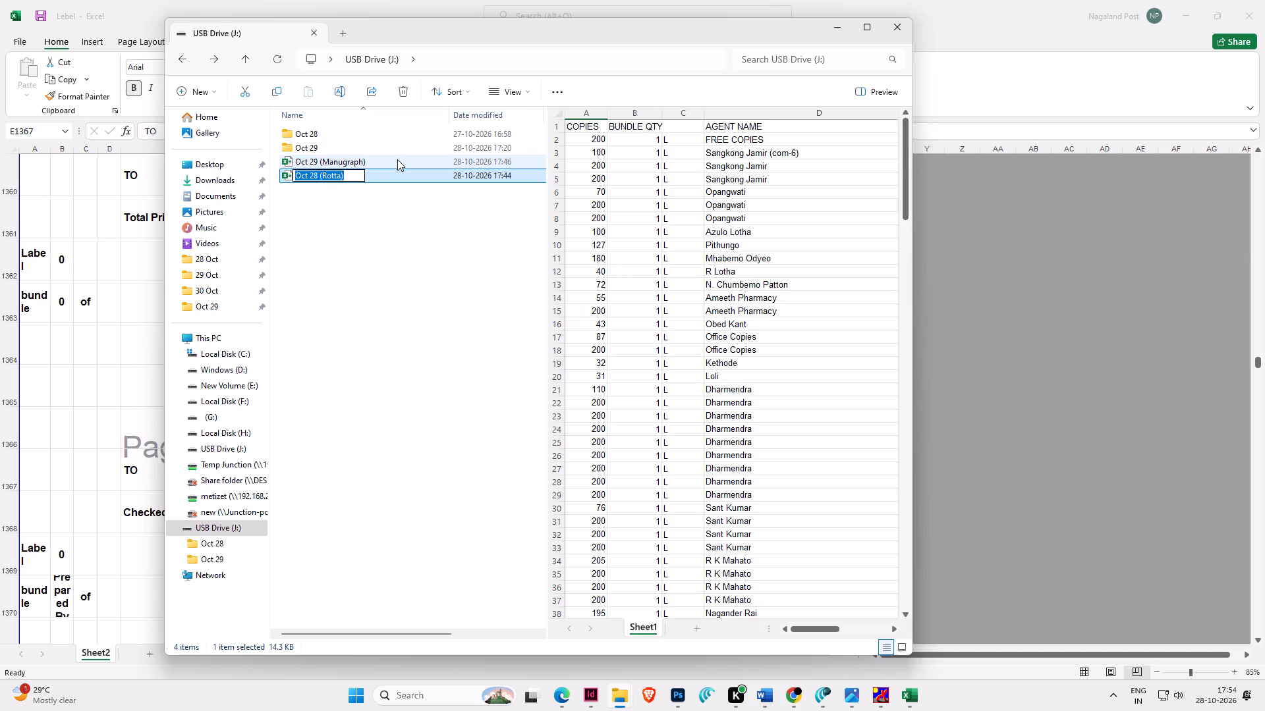
key("Up")
key("Right")
key("Right")
key("Right")
key("Right")
key("Right")
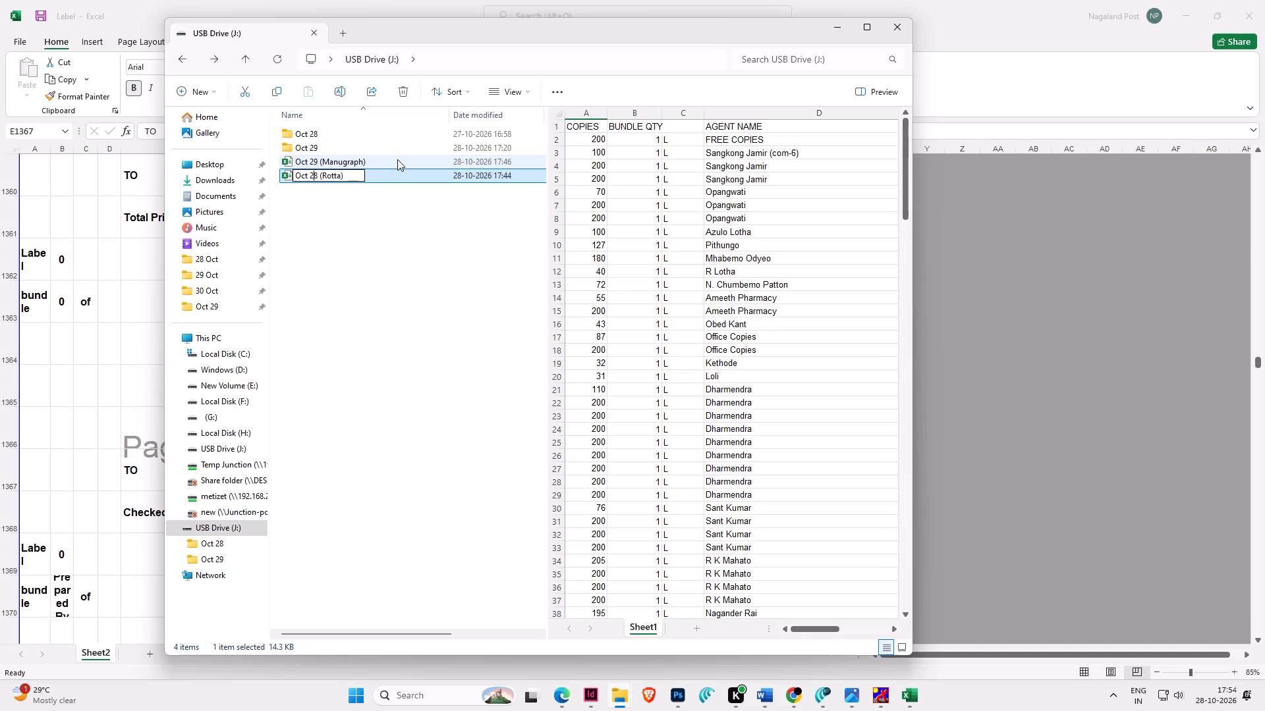
key("shift+Right")
key("9")
key("Return")
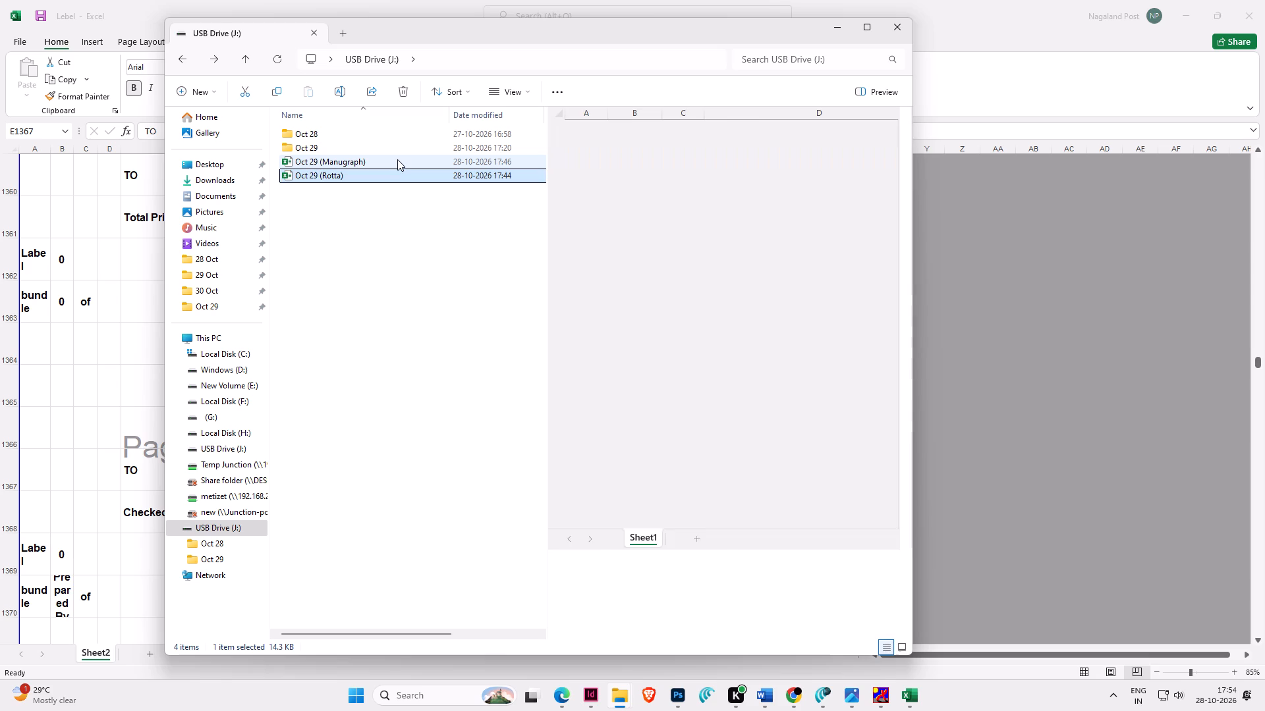
left_click(389, 316)
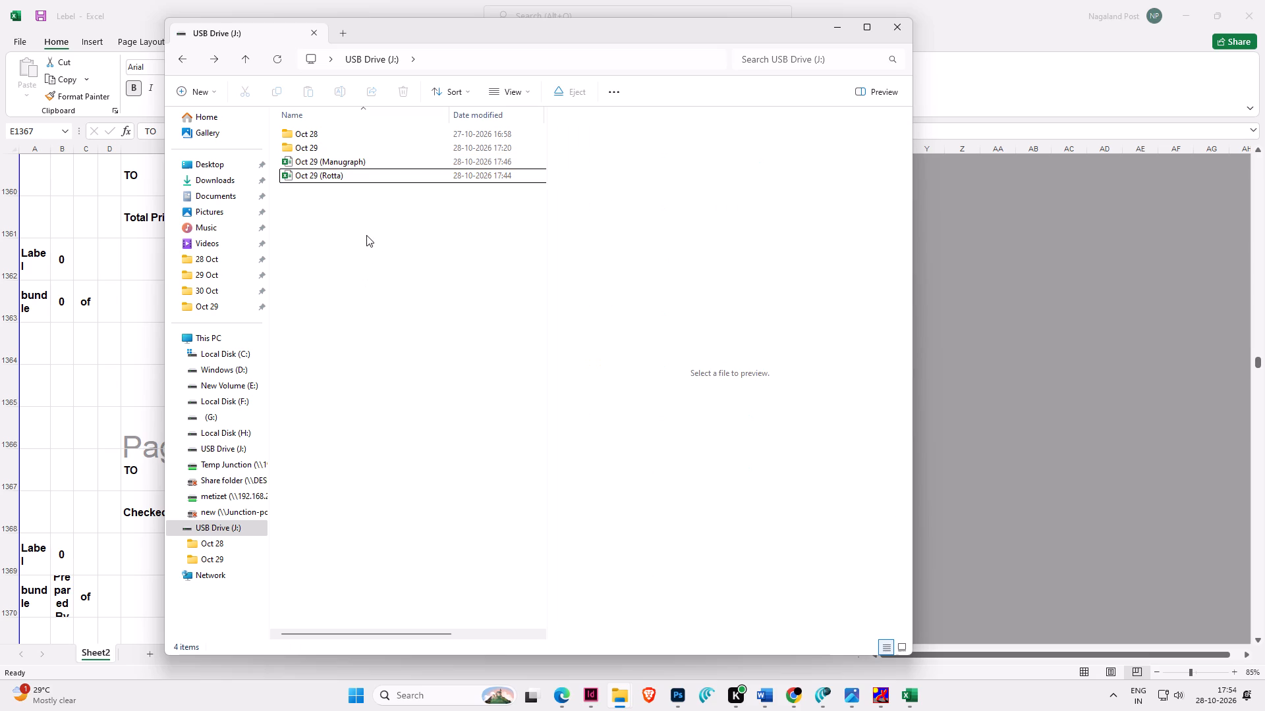
Copy the Oct 29 (Manugraph) and Oct 29 (Rotta) workbooks into the Oct 29 folder and return to the USB drive's root.
left_click(331, 164)
left_click(336, 178, "ctrl")
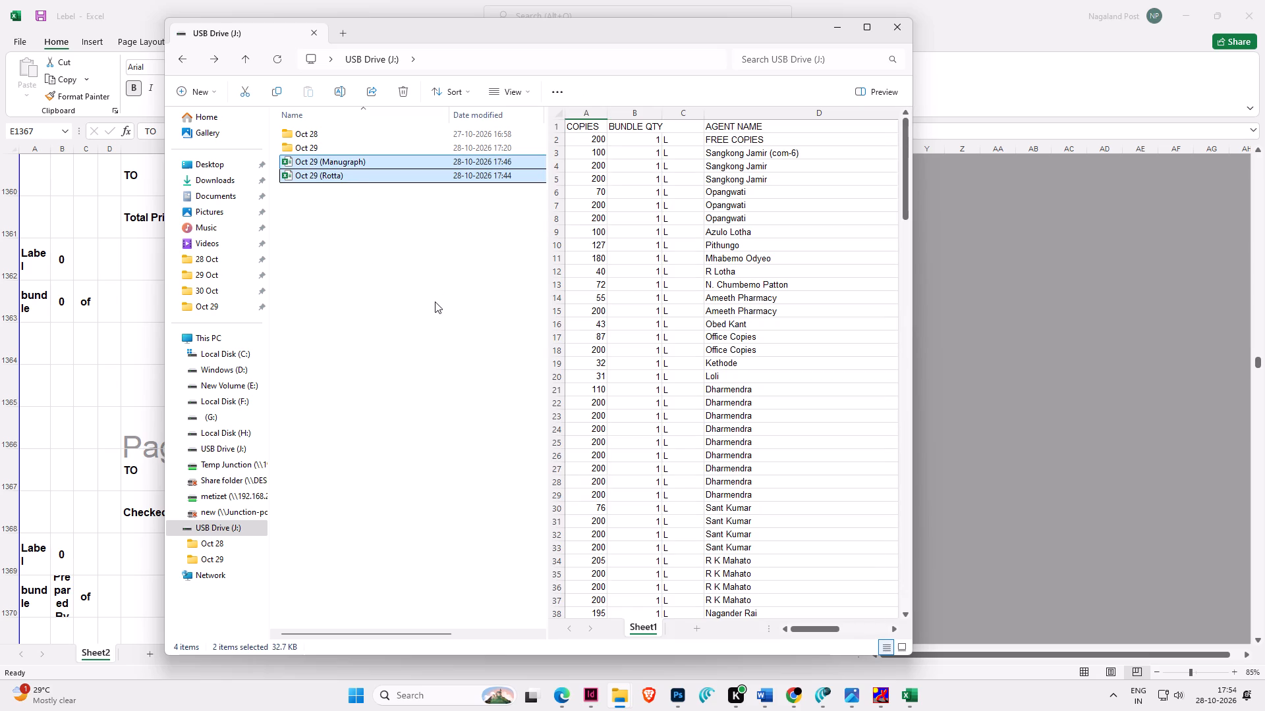
key("ctrl+c")
key("ctrl+c")
key("ctrl+c")
double_click(314, 143)
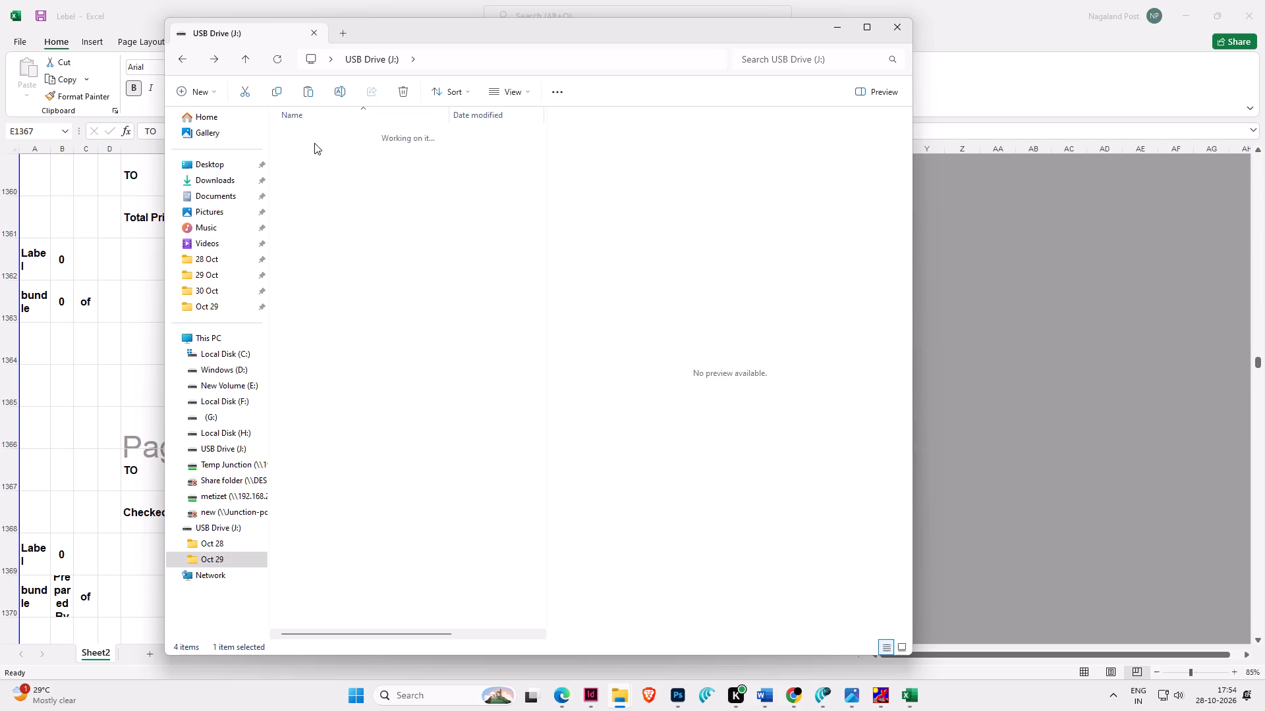
triple_click(385, 295)
double_click(385, 295)
triple_click(385, 295)
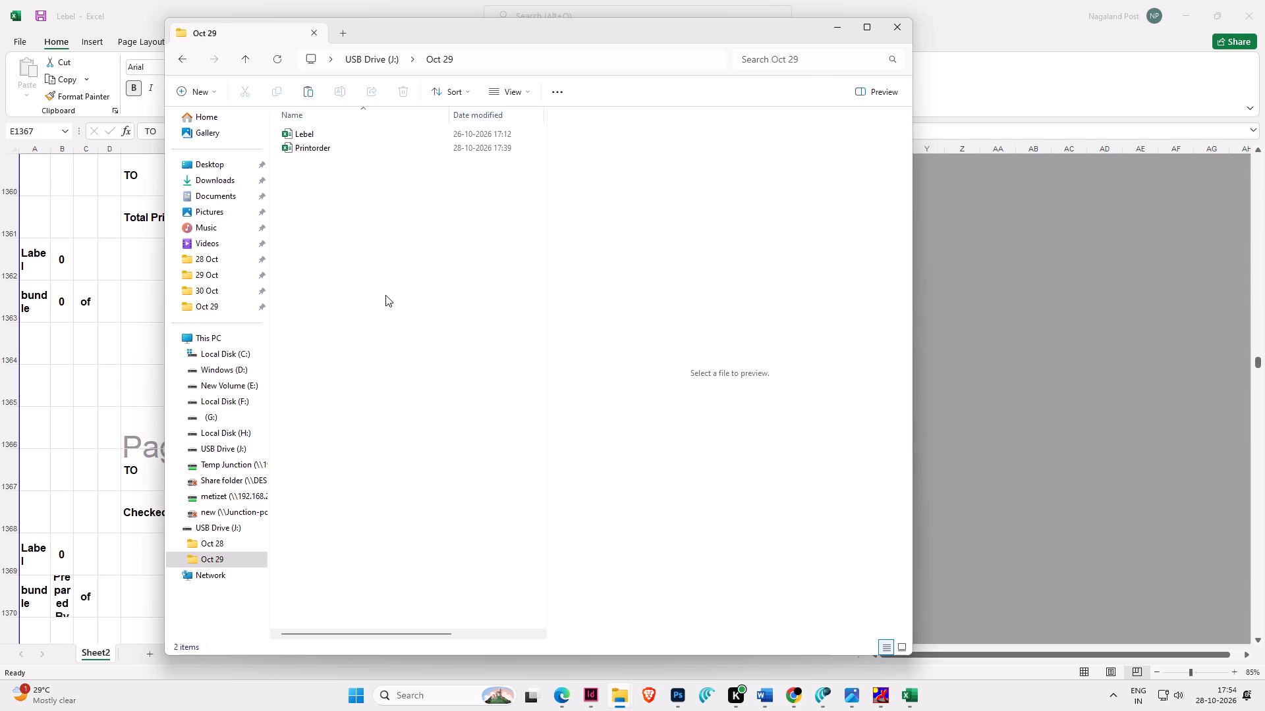
key("ctrl+v")
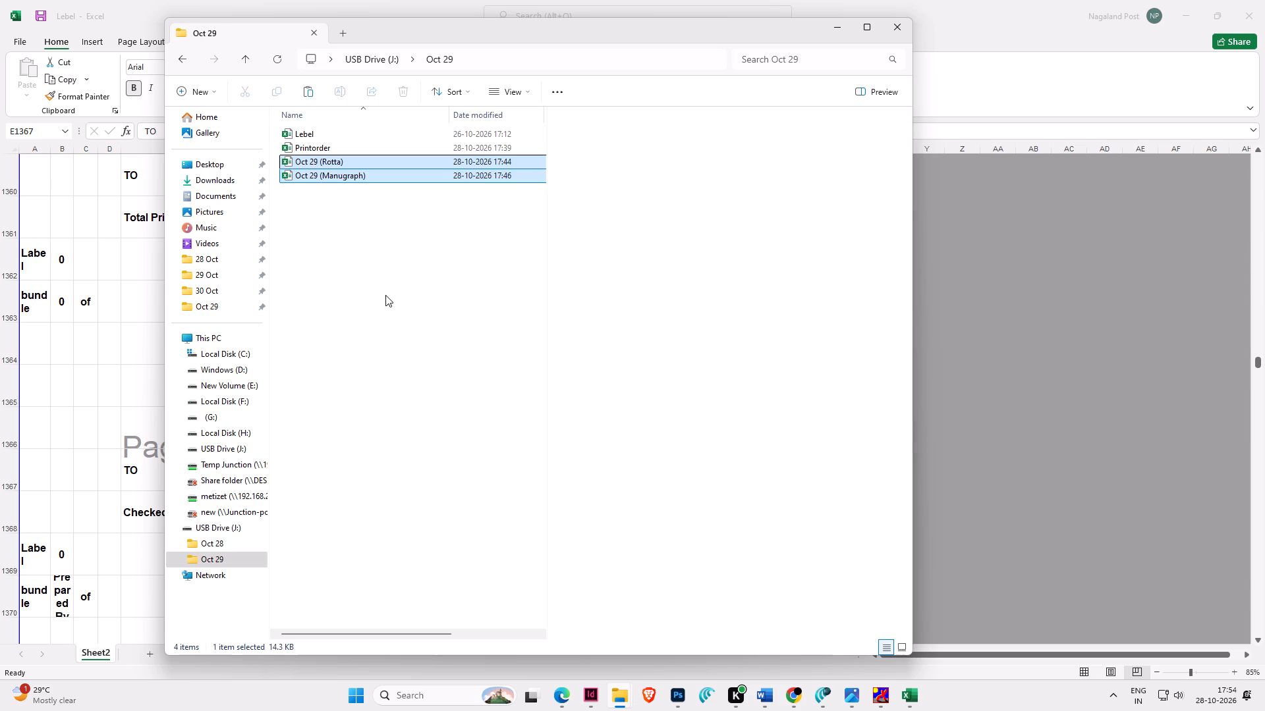
left_click(385, 295)
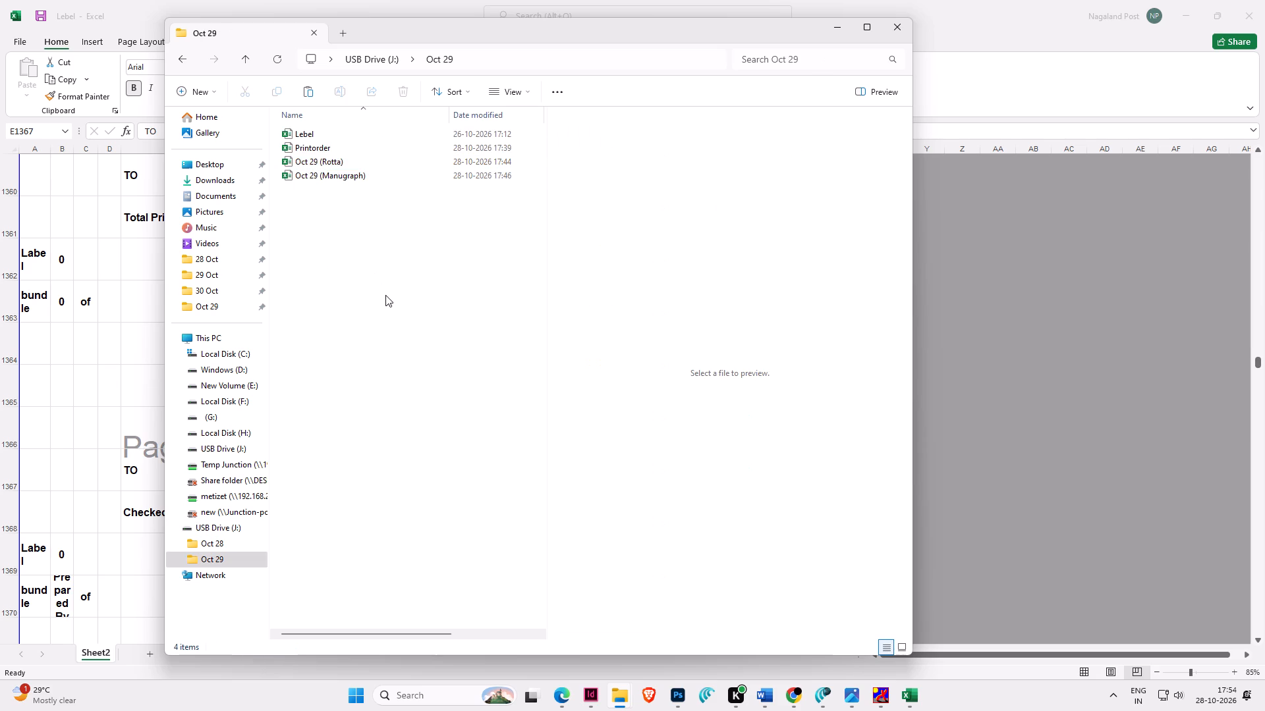
key("BackSpace")
left_click(385, 295)
left_click(350, 235)
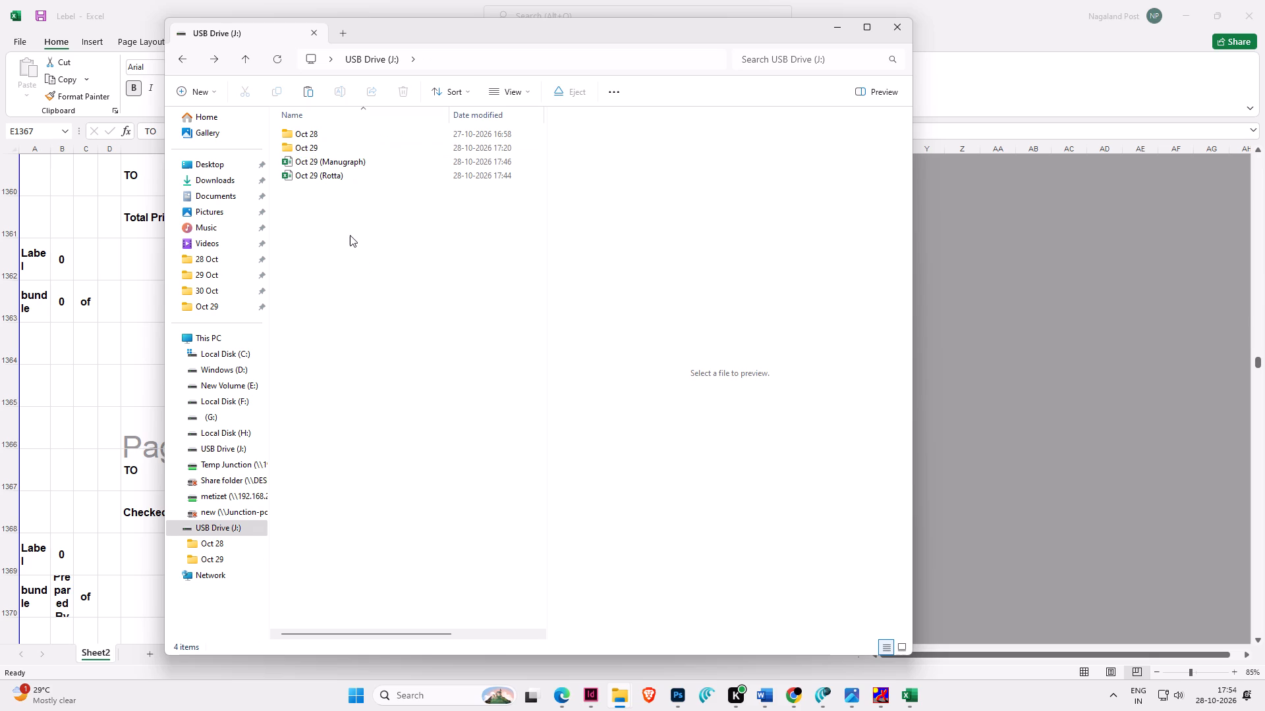
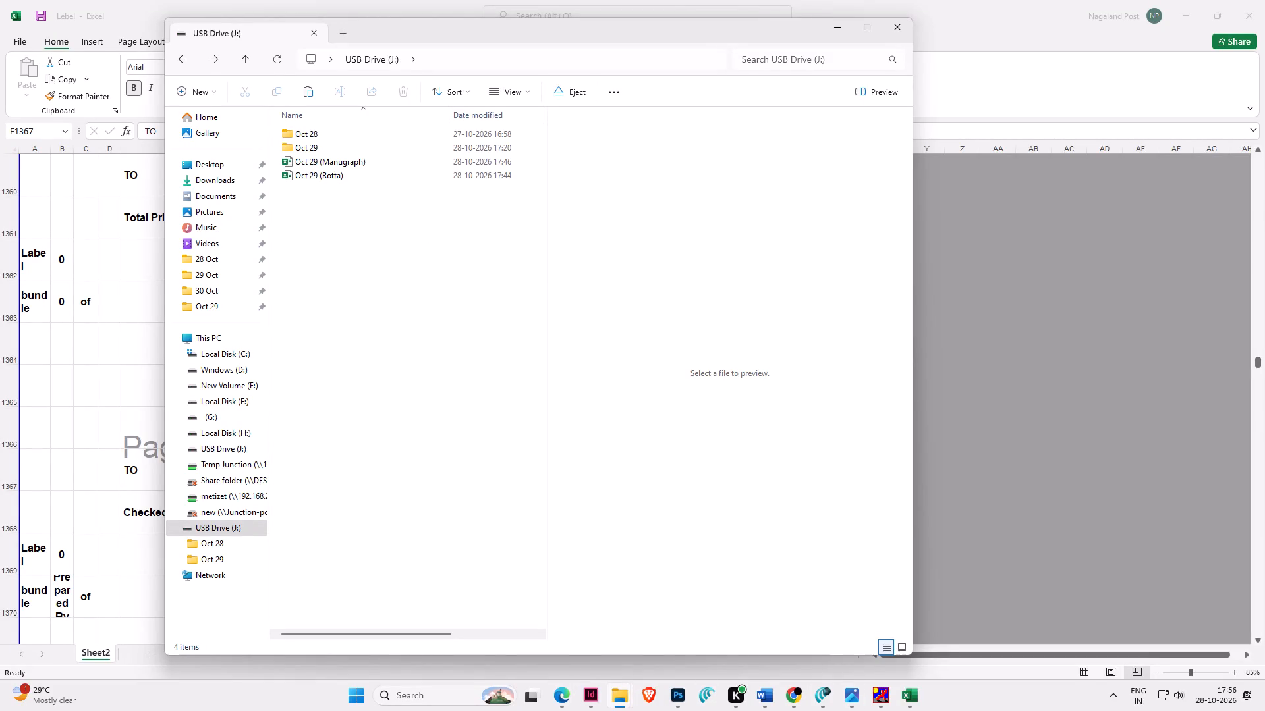
Switch to Calculator and subtract 385 from 26976.
left_click(351, 692)
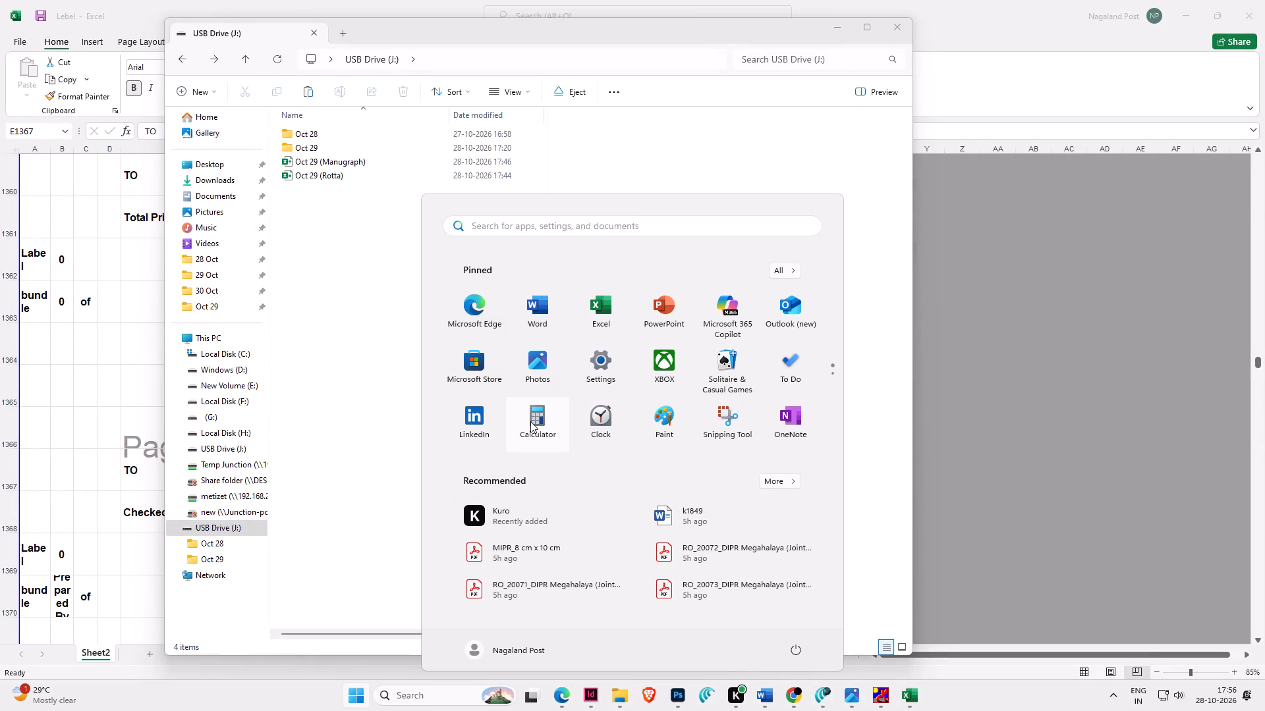
left_click(530, 421)
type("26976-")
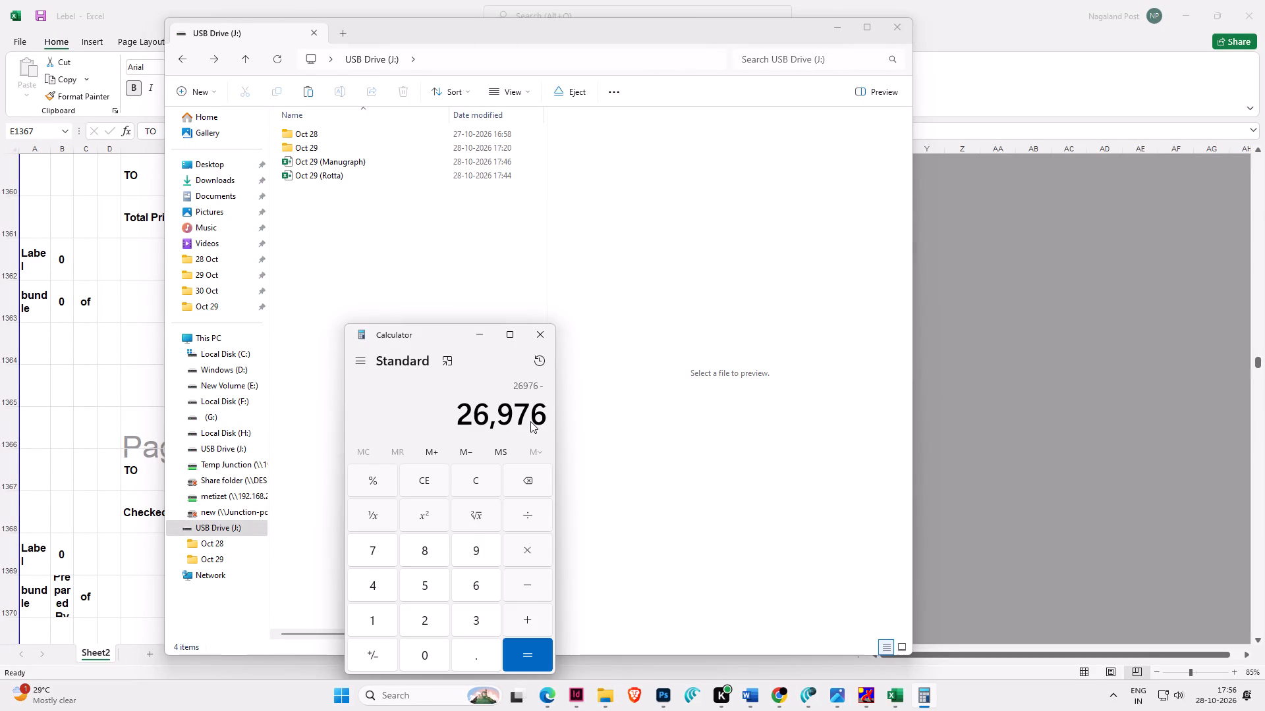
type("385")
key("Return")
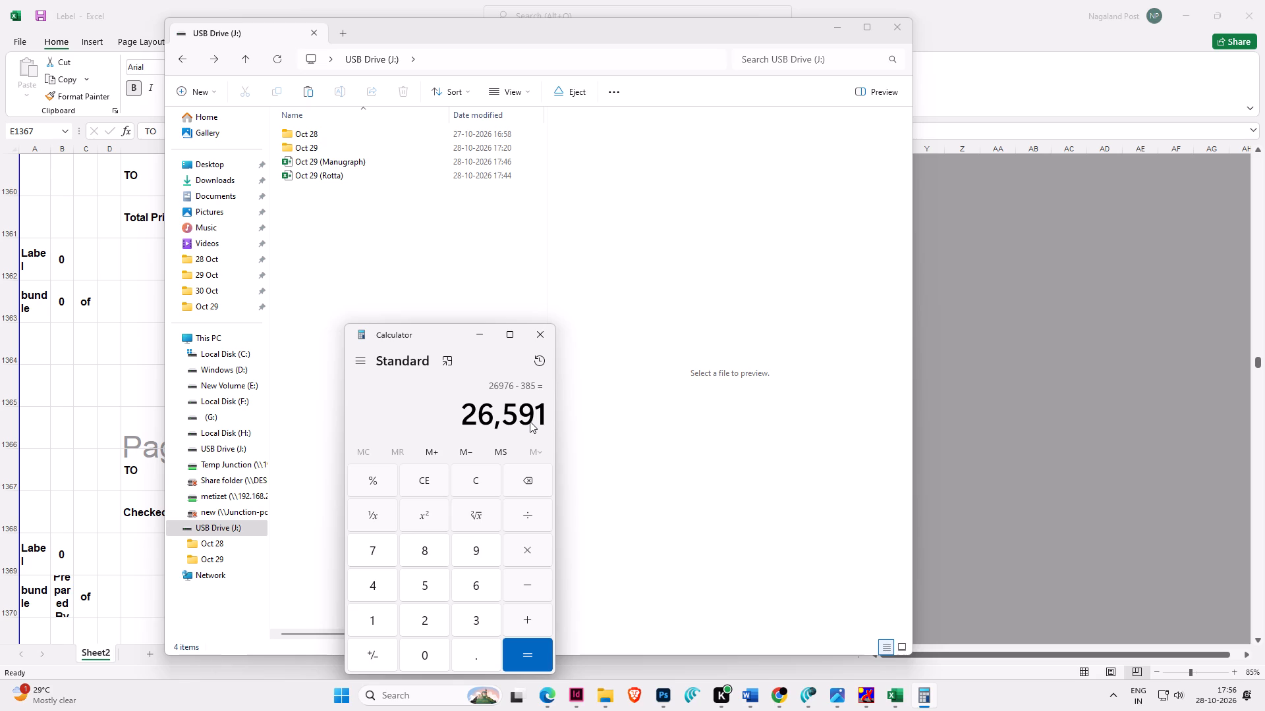